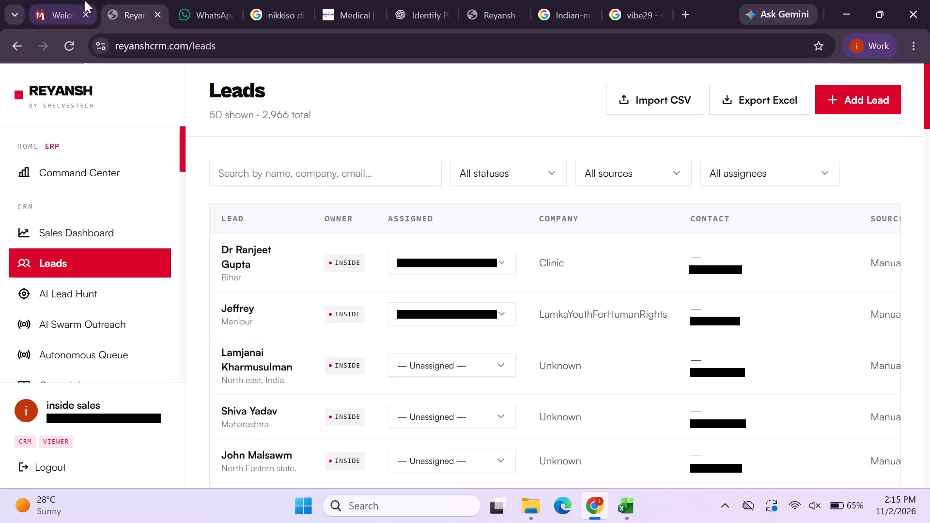
Switch to IndiaMART and open the Non Invasive lead's Ventilator Ambulance enquiry in the Lead Manager.
click(71, 3)
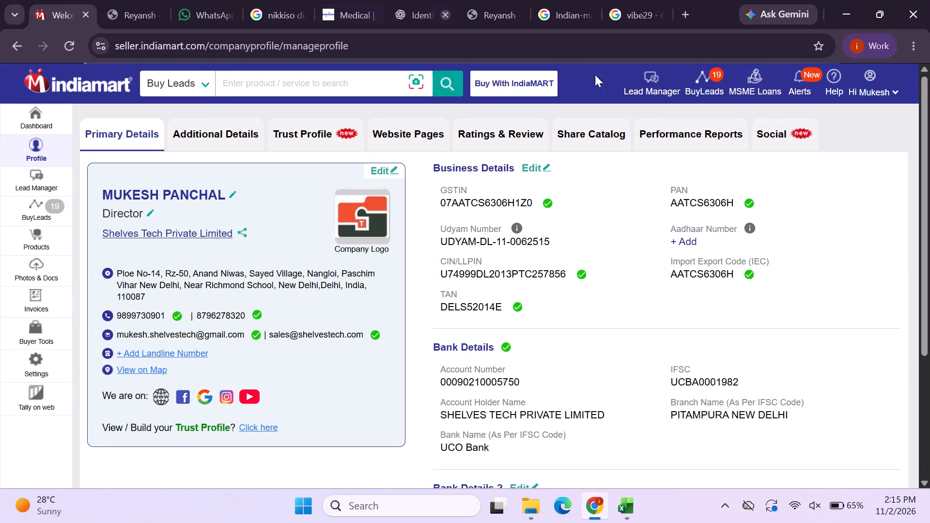
click(42, 170)
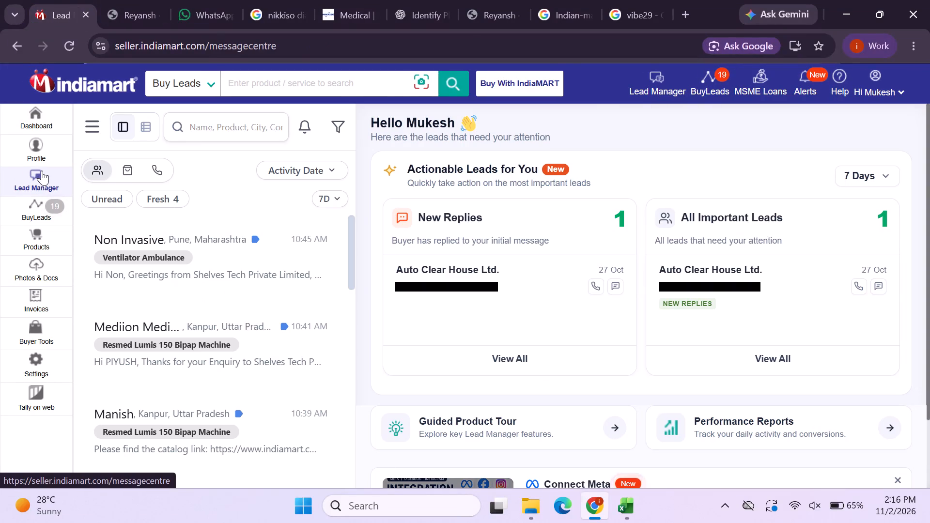
click(223, 251)
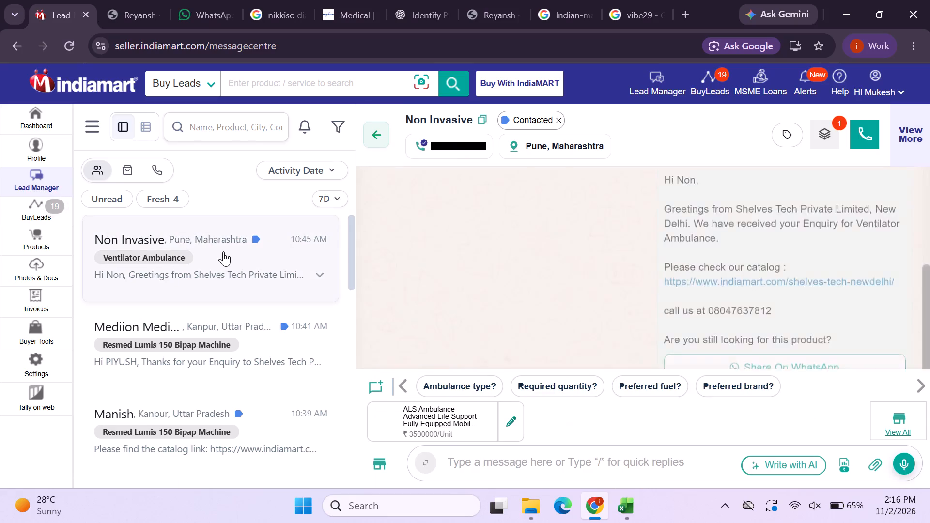
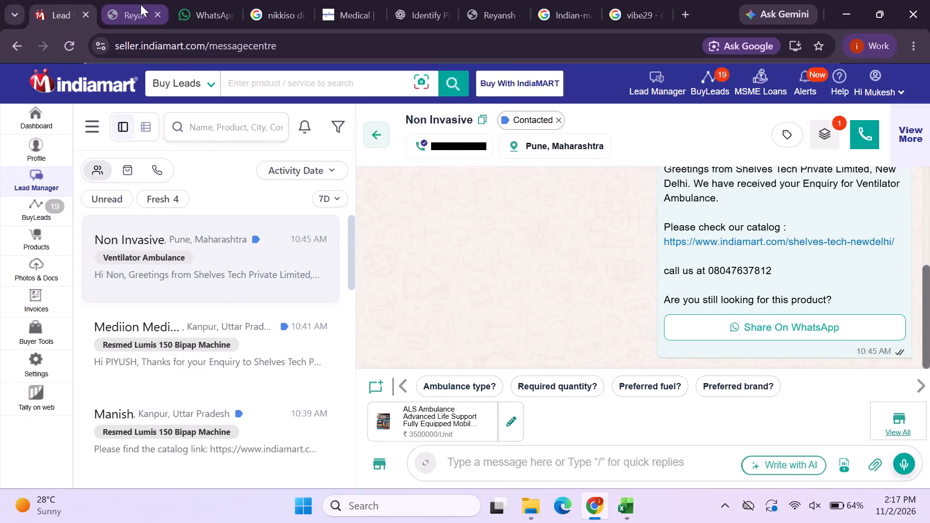
Switch to the Reyansh CRM and reload its Leads page.
click(140, 4)
click(67, 48)
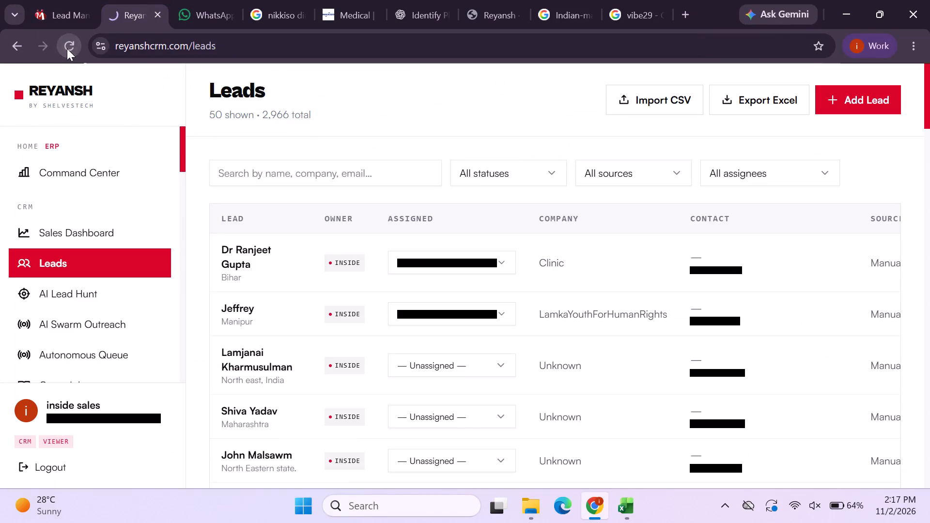
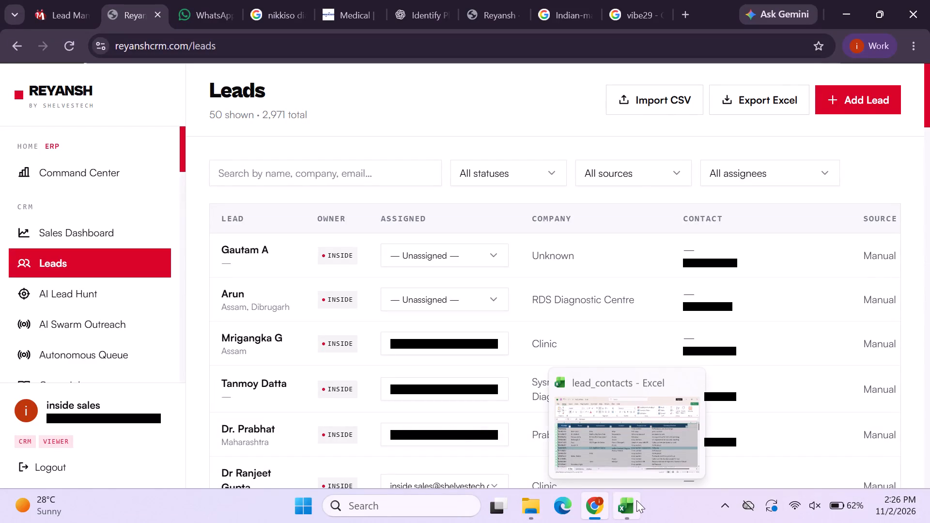
Compare the X-Ray sheet of the lead_contacts workbook in Excel with the Leads list in the Reyansh CRM.
click(638, 452)
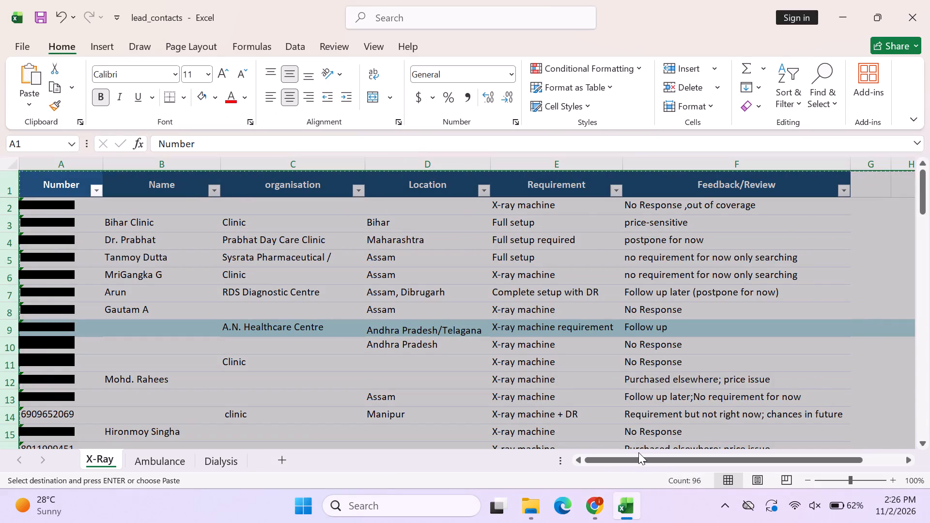
click(594, 506)
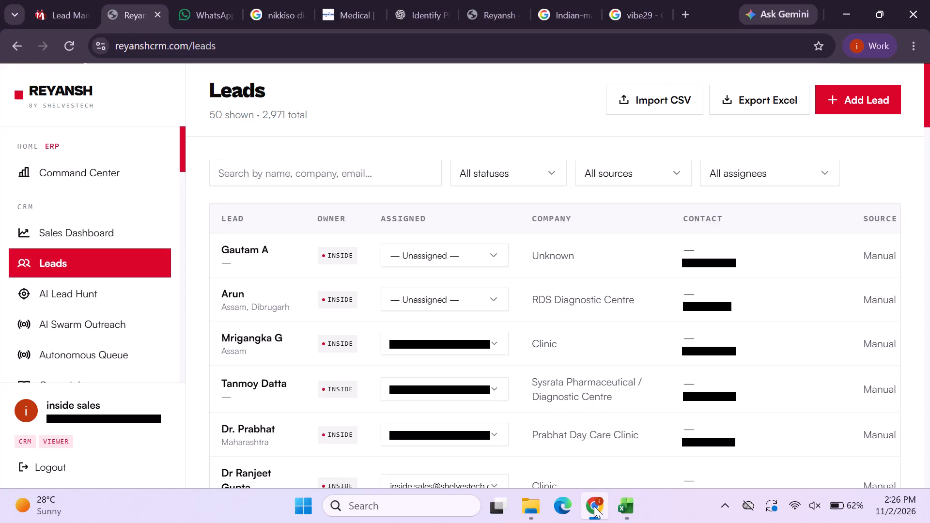
click(634, 506)
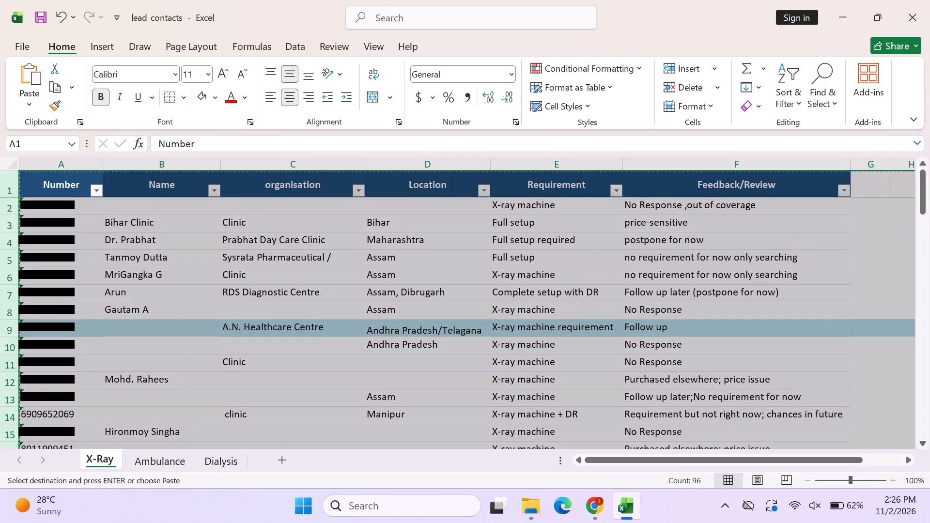
click(593, 501)
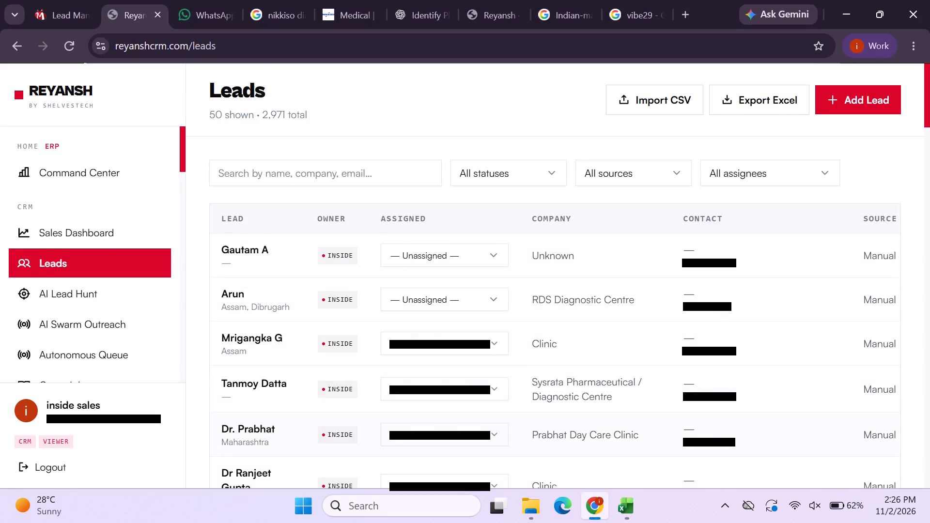
scroll(268, 433, down, 1)
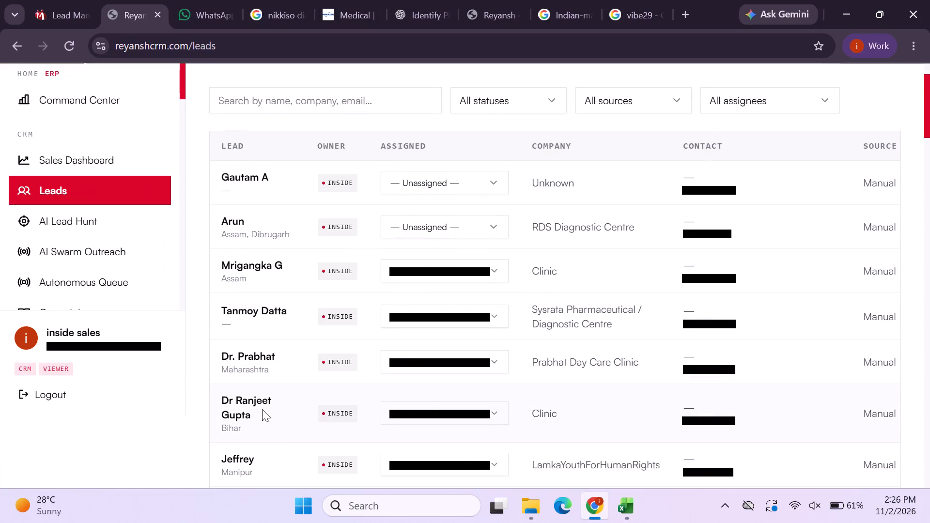
scroll(262, 409, up, 3)
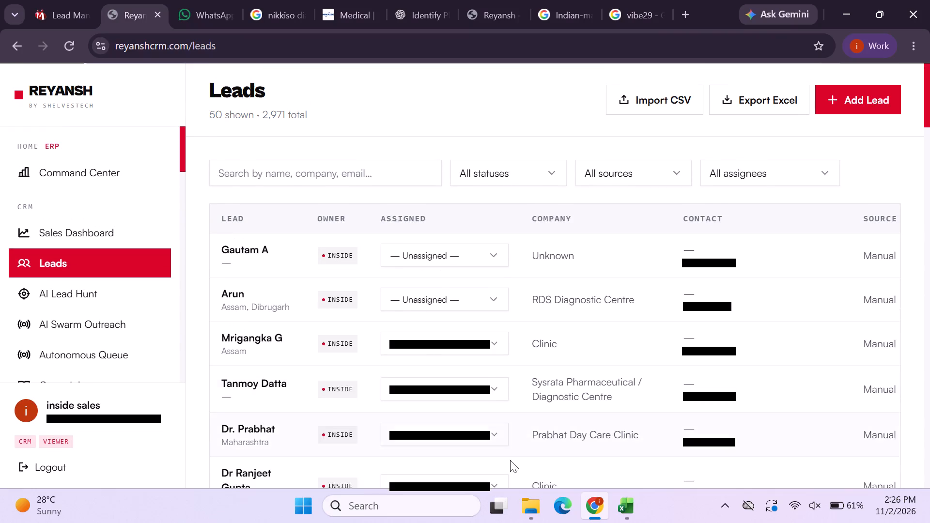
Switch to the lead_contacts workbook in Excel and copy the phone number from cell A2 of the X-Ray sheet.
click(628, 496)
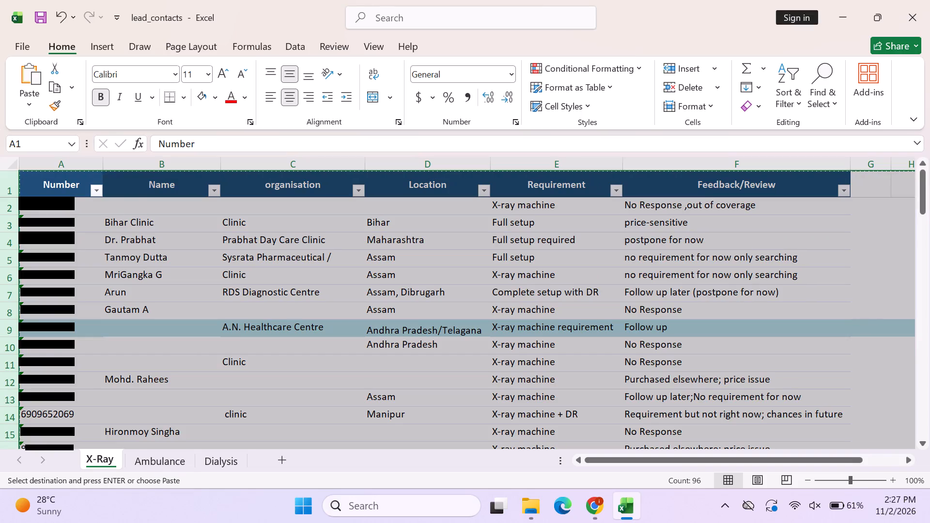
click(248, 320)
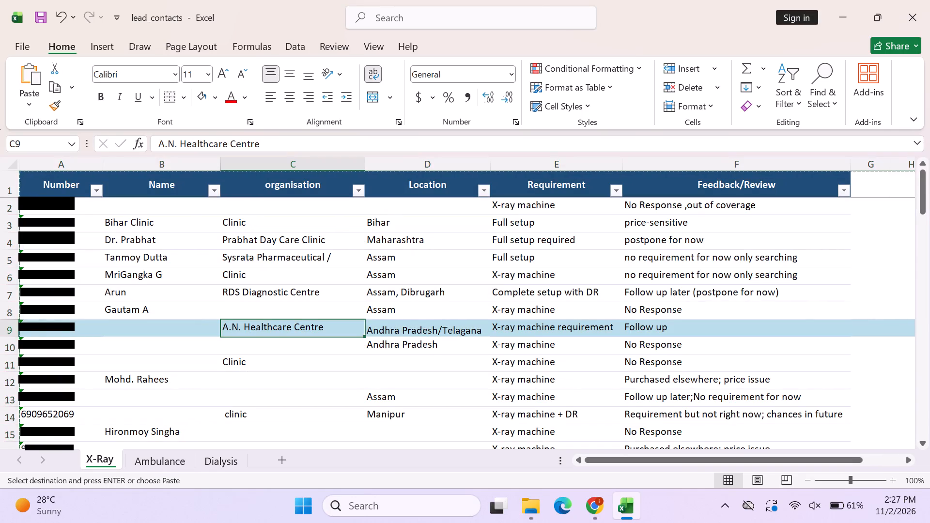
scroll(50, 287, up, 1)
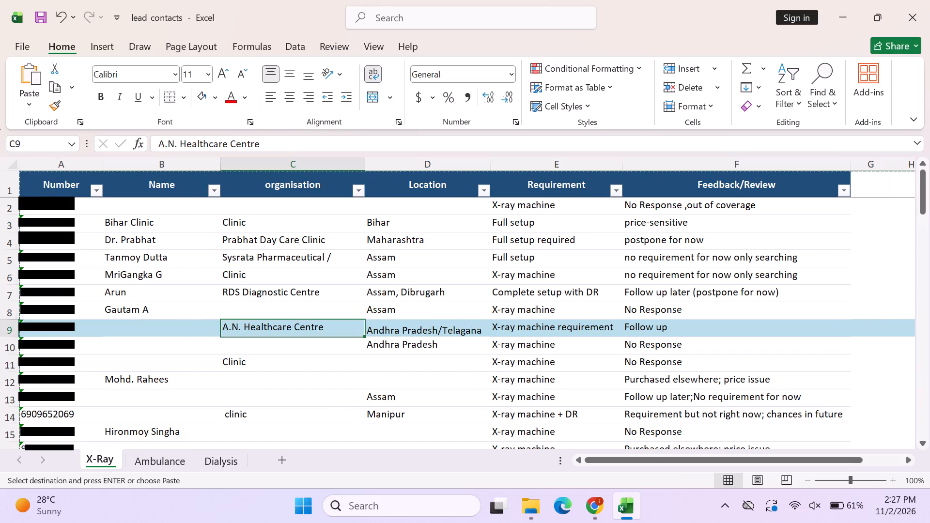
double_click(45, 205)
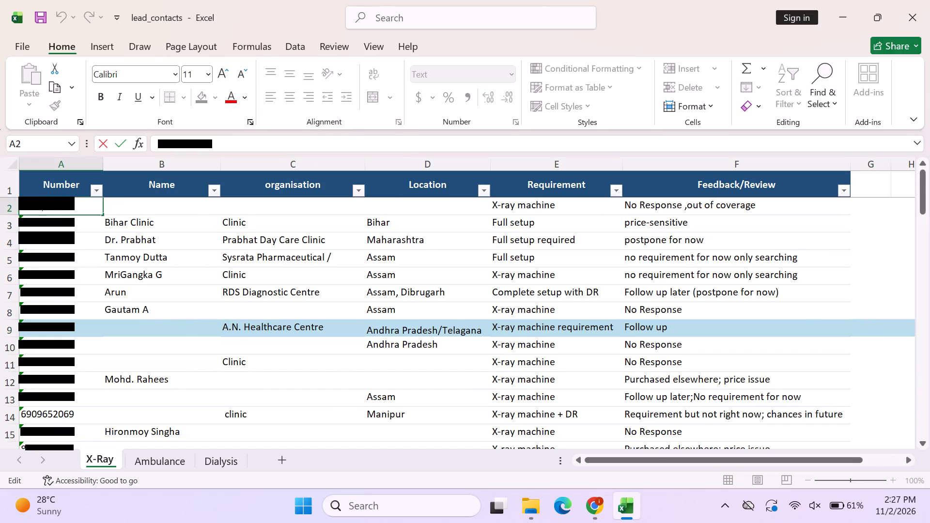
drag(21, 206, 83, 209)
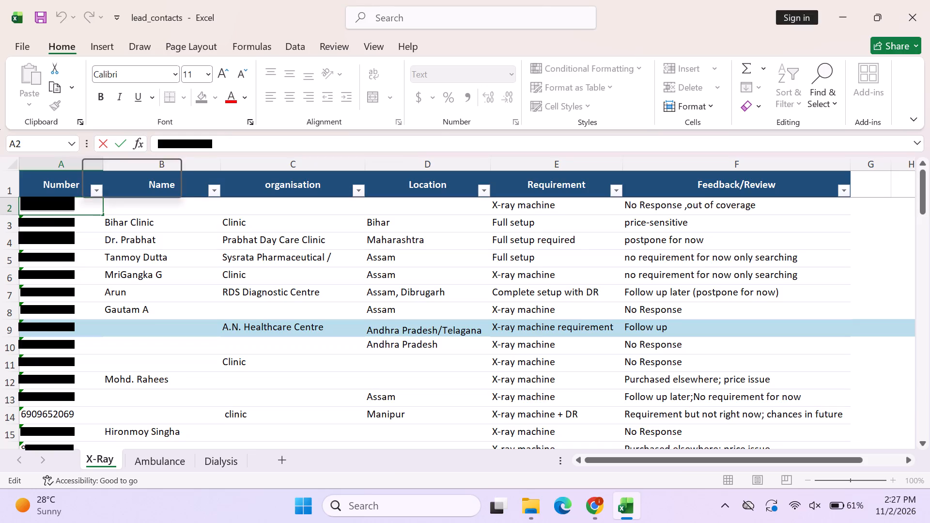
key(ctrl+c)
Back in the Reyansh CRM, start a new lead and paste the copied number as its phone.
click(601, 504)
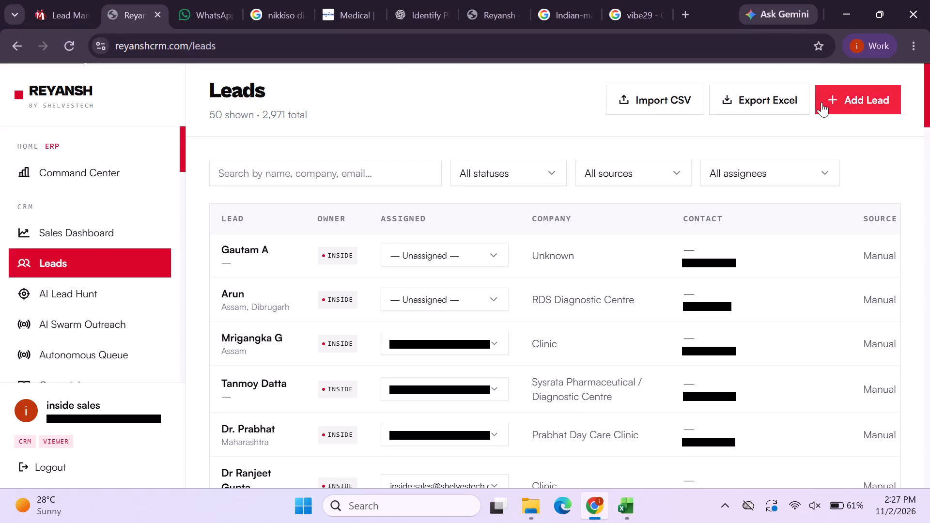
click(821, 102)
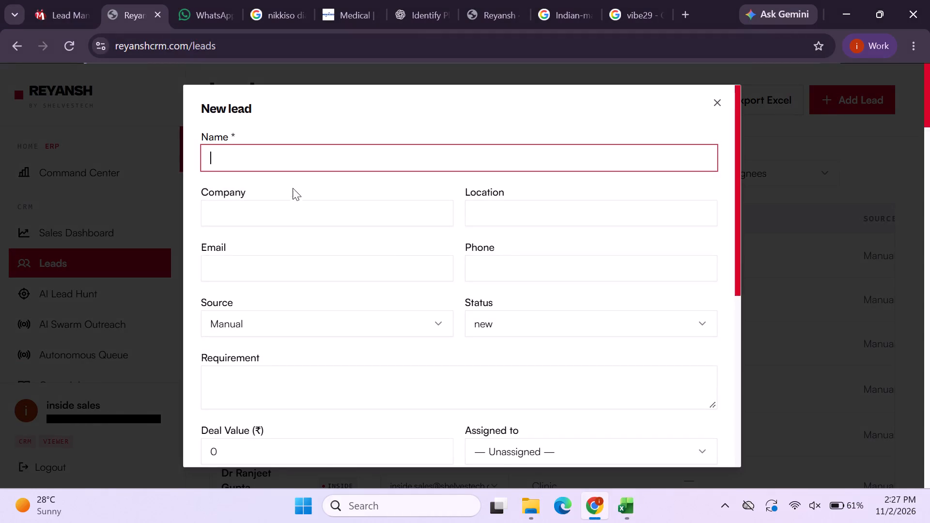
click(504, 265)
key(ctrl+v)
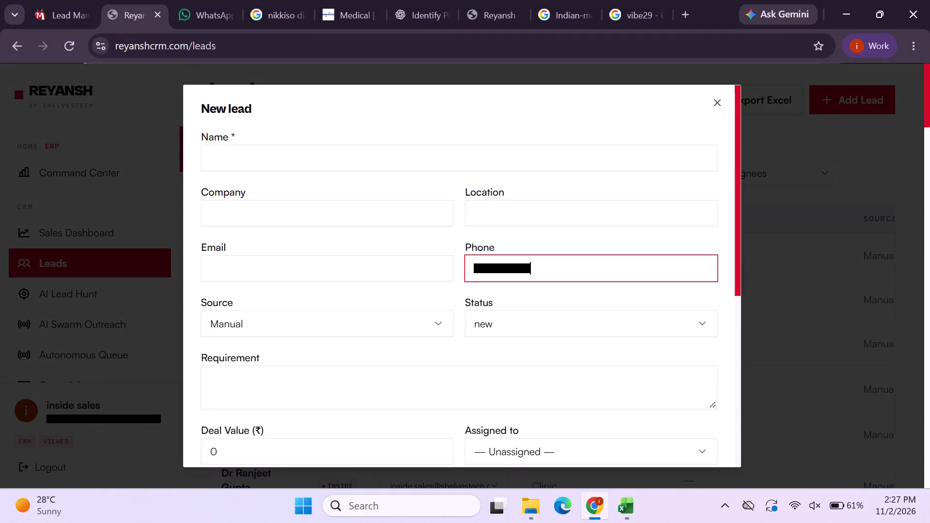
Begin filling in the new lead's Name field.
click(263, 158)
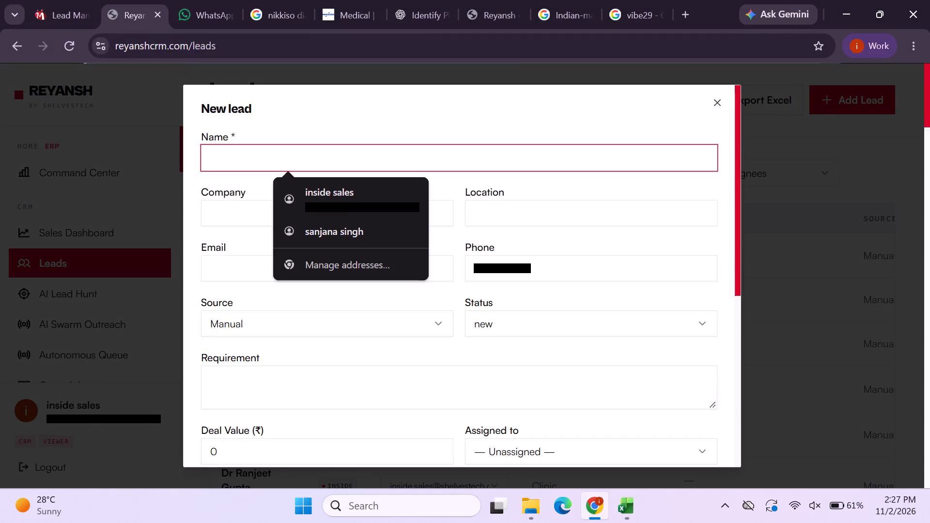
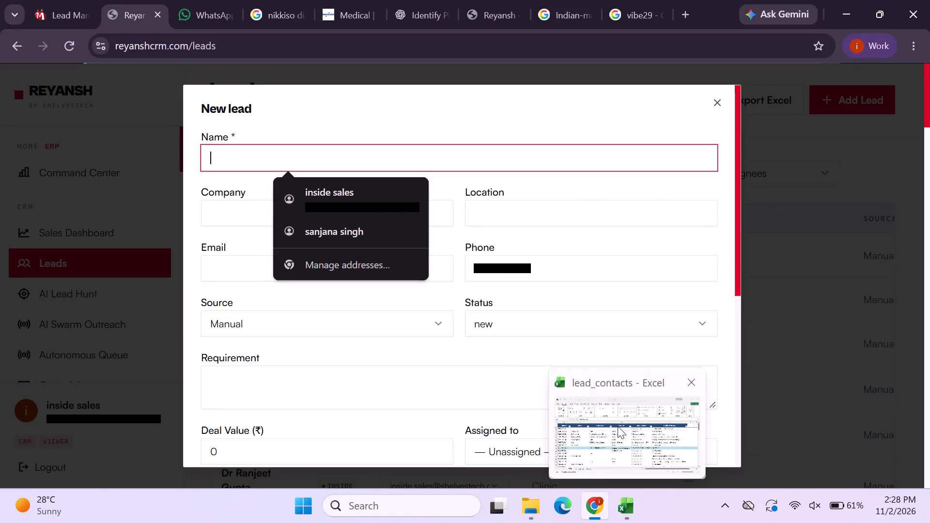
Check row 2 of the X-Ray sheet in the lead_contacts workbook, and return to the new lead's Name field in the Reyansh CRM.
click(611, 432)
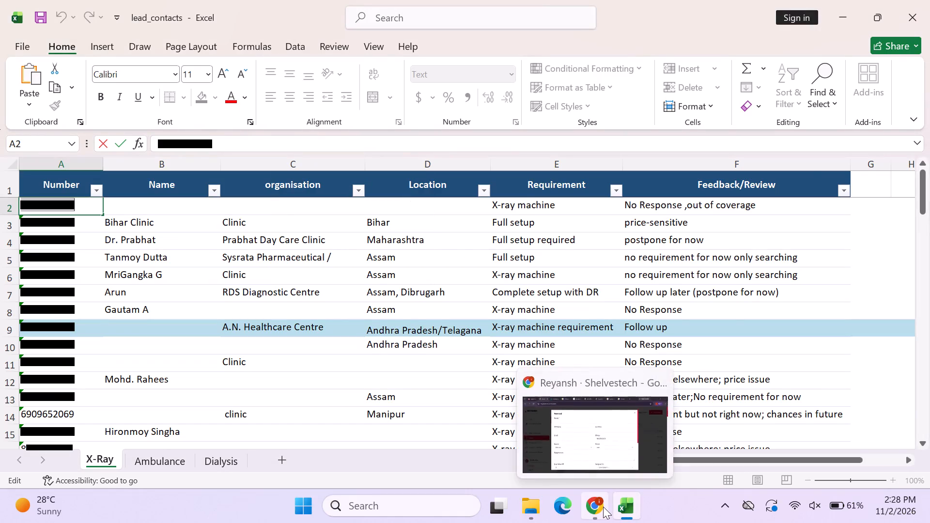
click(560, 442)
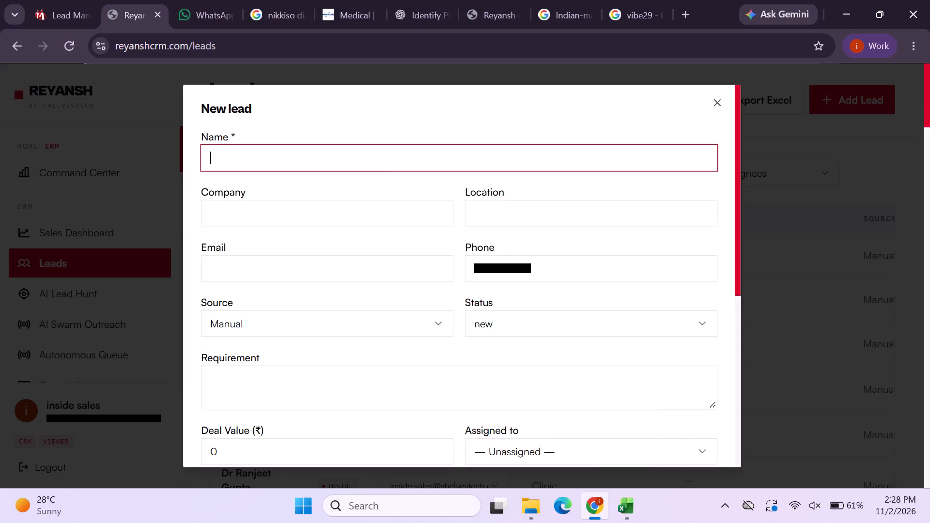
click(226, 160)
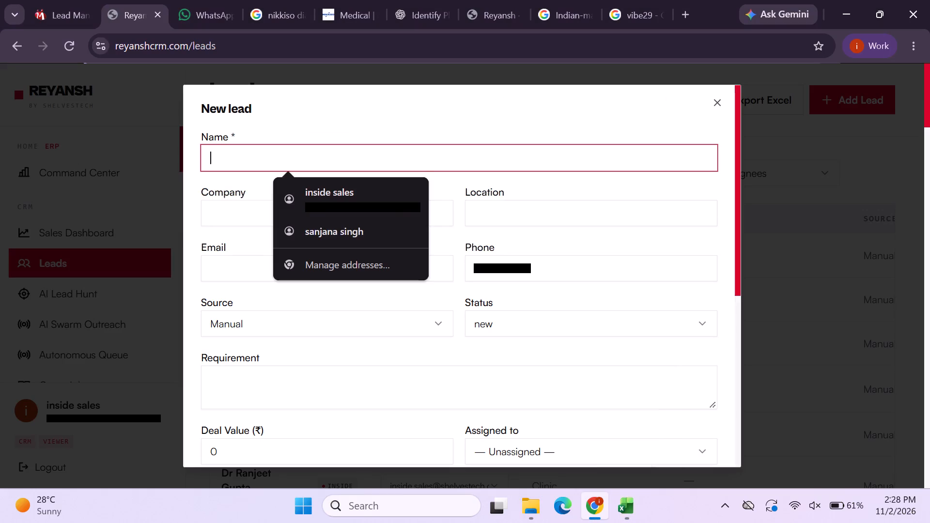
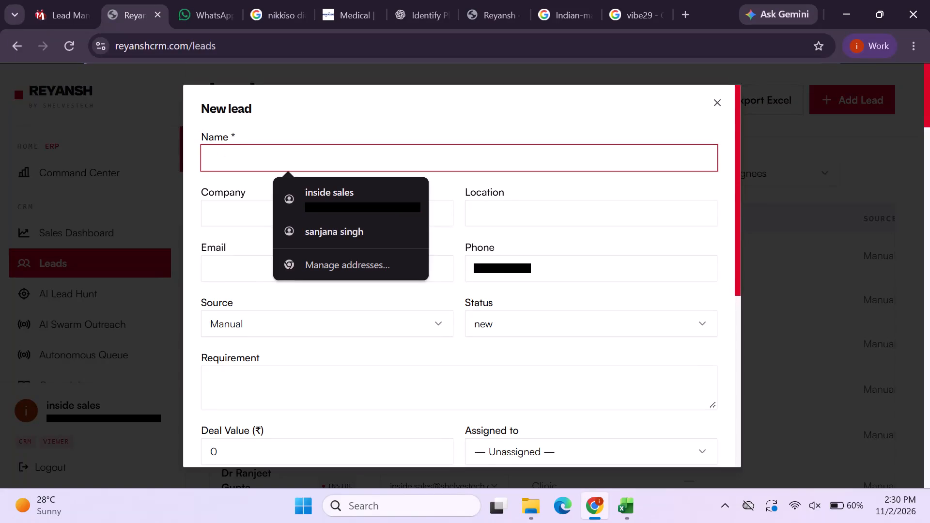
Enter Unknown as the new lead's name and company, and India as its location.
text(UNK)
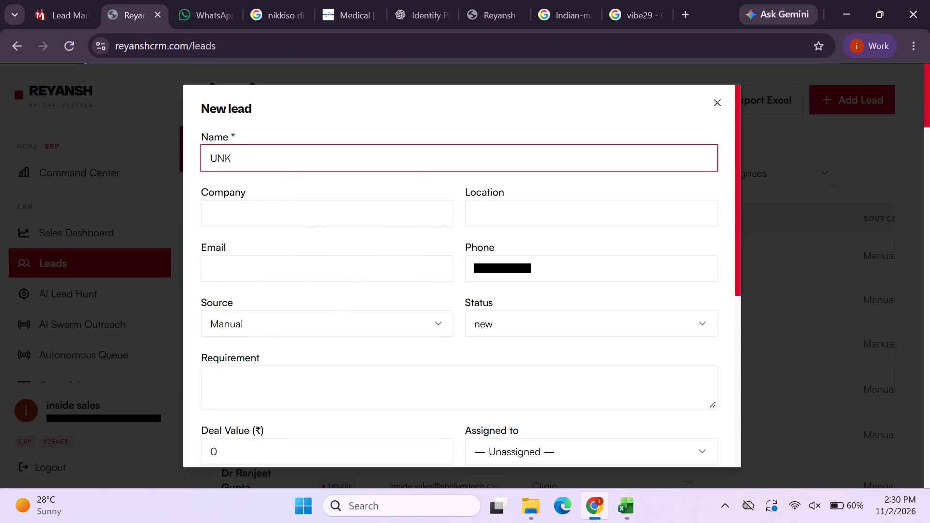
key(BackSpace)
key(BackSpace)
key(n)
text(known)
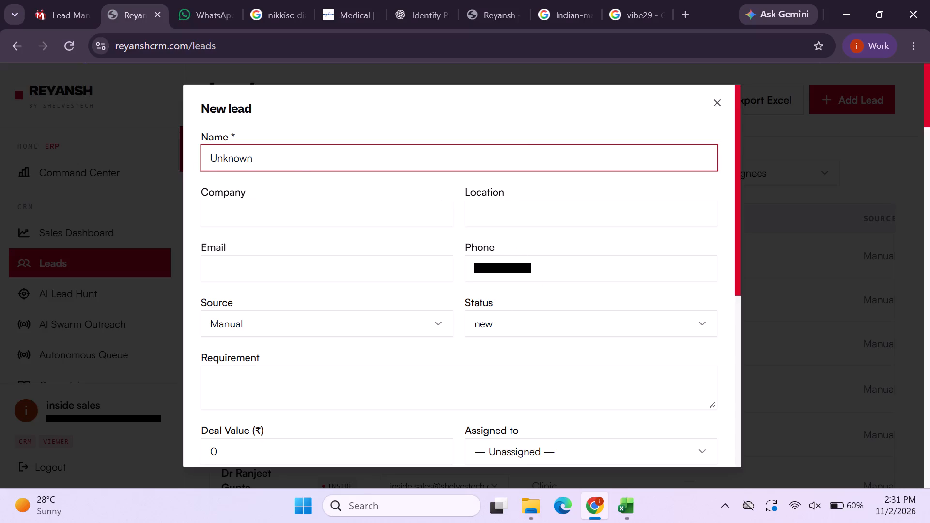
drag(208, 154, 291, 158)
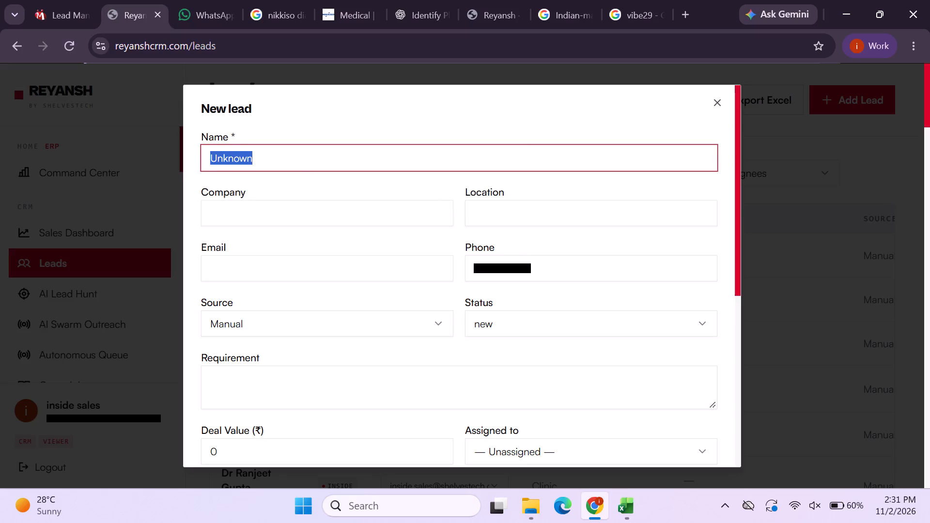
key(ctrl+c)
ctrl+drag(285, 223, 266, 216)
click(265, 215)
key(ctrl+v)
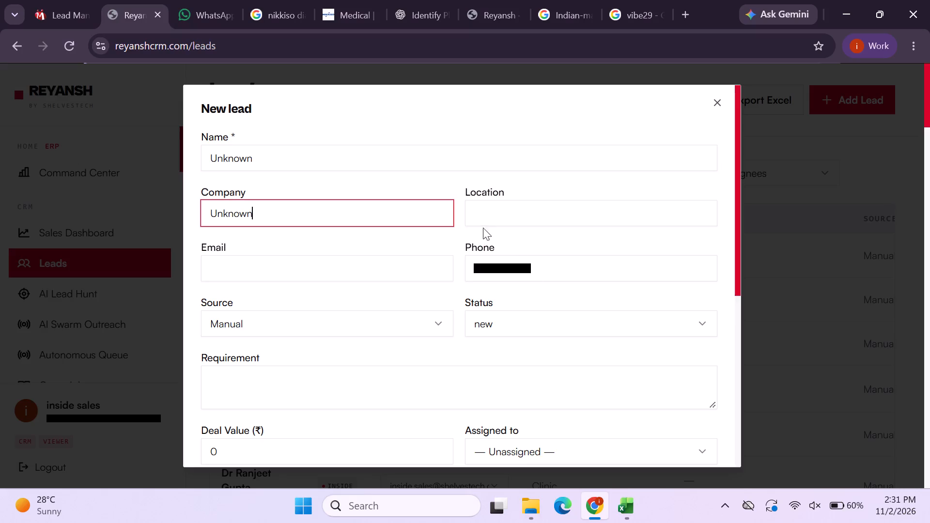
click(485, 219)
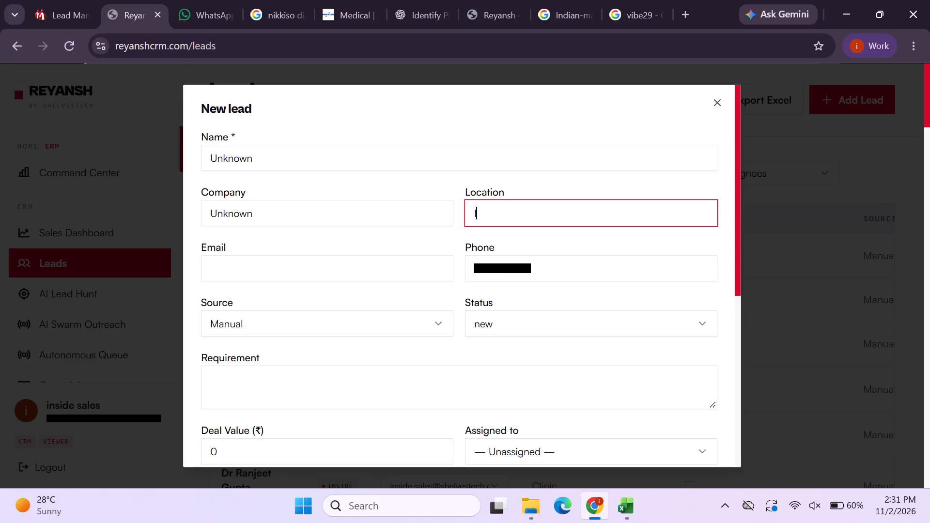
text(ndia)
Enter the new lead's requirement as "no response (out of coverage area)".
click(229, 392)
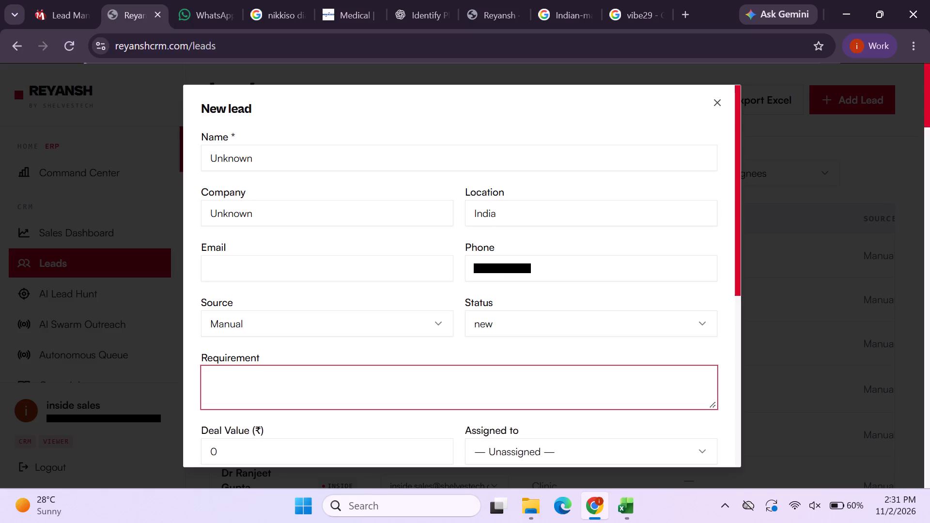
text(no)
key(space)
text(response)
key(space)
text(out of)
key(space)
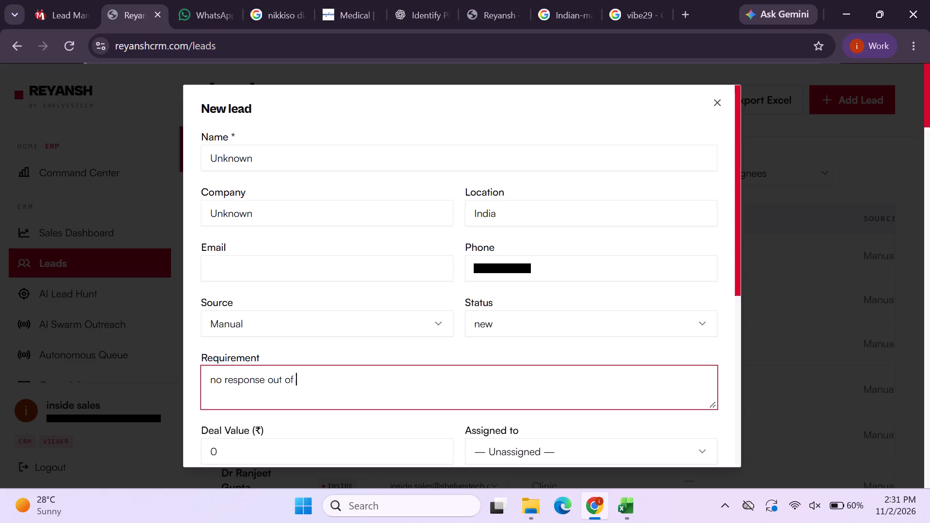
text(coverage area)
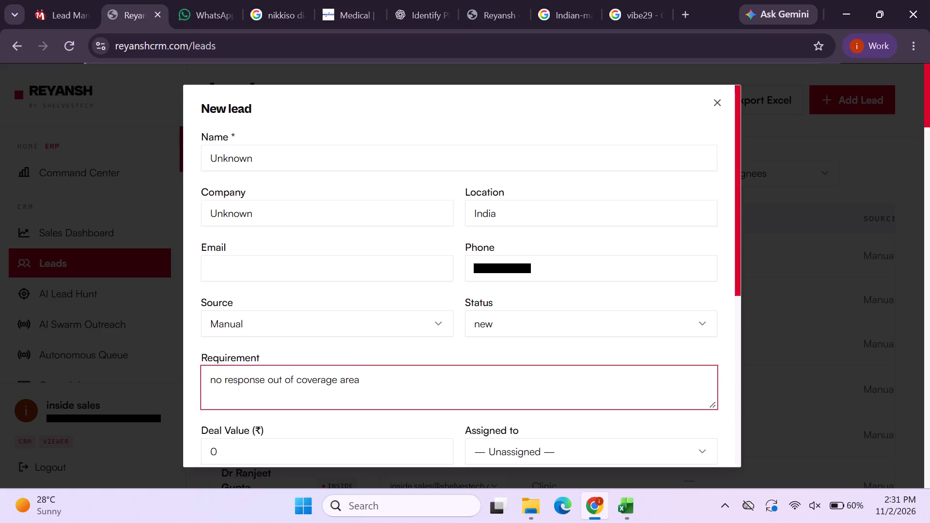
click(267, 380)
key(shift+parenleft)
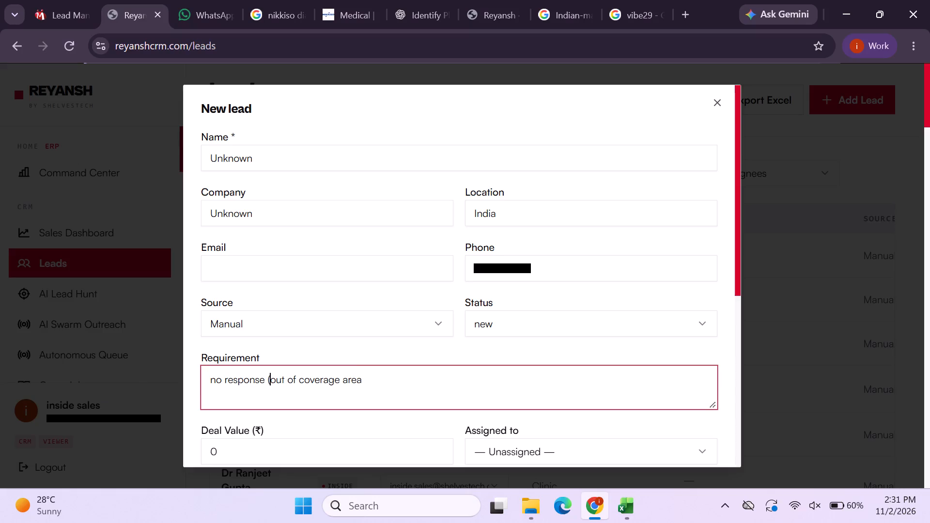
click(369, 377)
key(shift+parenright)
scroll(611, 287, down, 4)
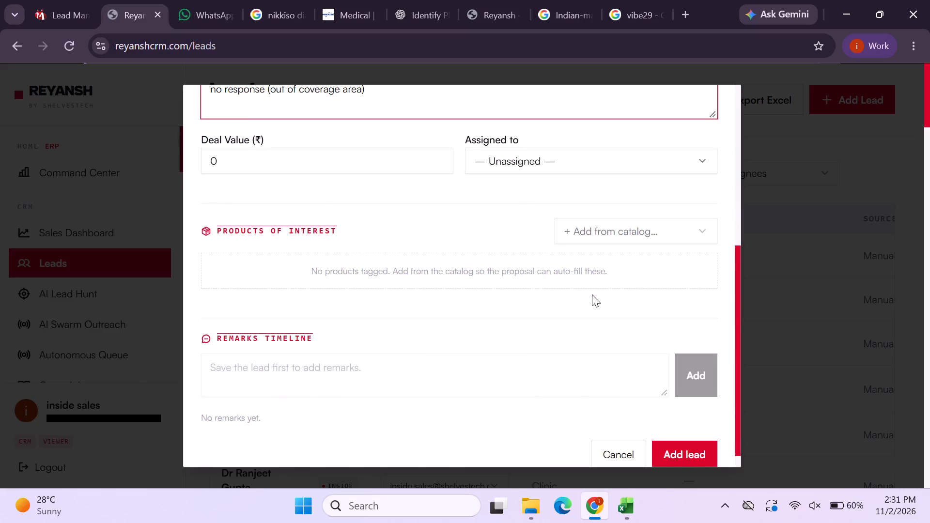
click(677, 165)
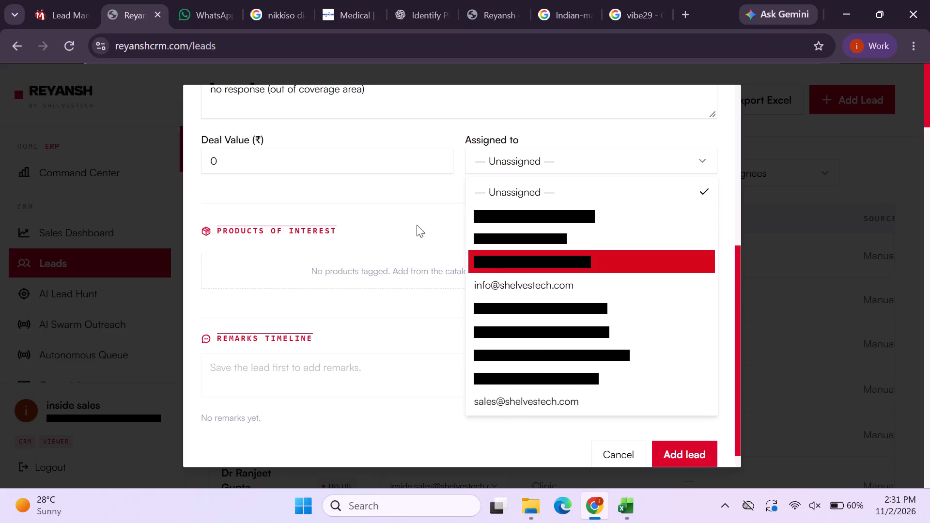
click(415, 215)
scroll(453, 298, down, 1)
Set the new lead's status to cold and add the lead to the CRM.
scroll(457, 291, up, 4)
scroll(505, 284, up, 1)
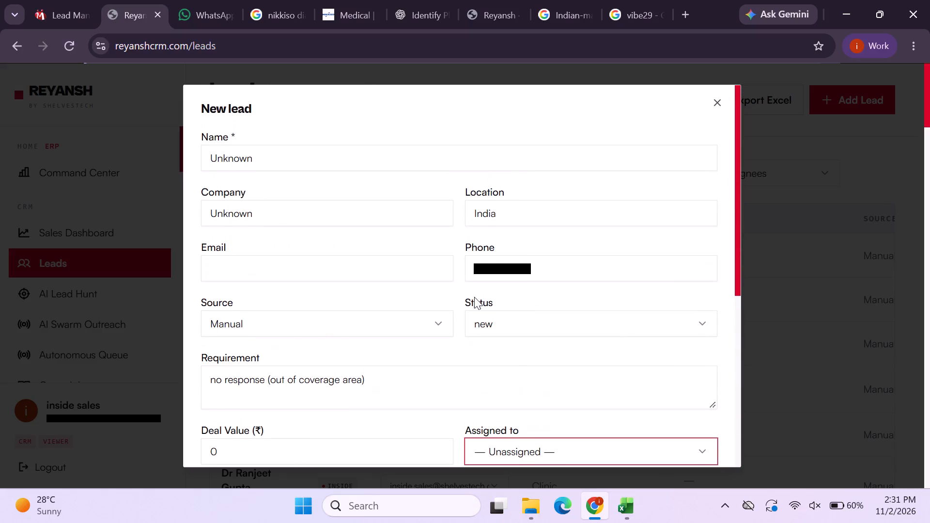
click(550, 323)
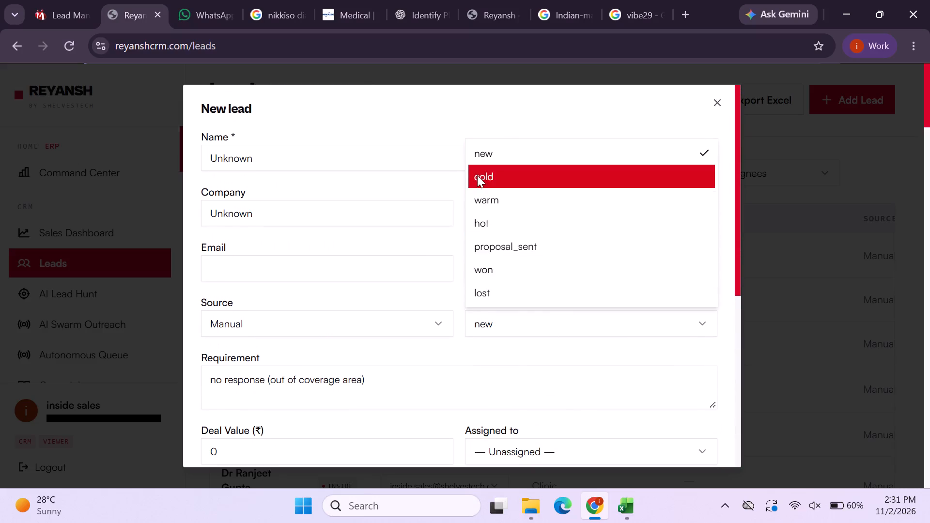
click(476, 174)
scroll(633, 393, down, 3)
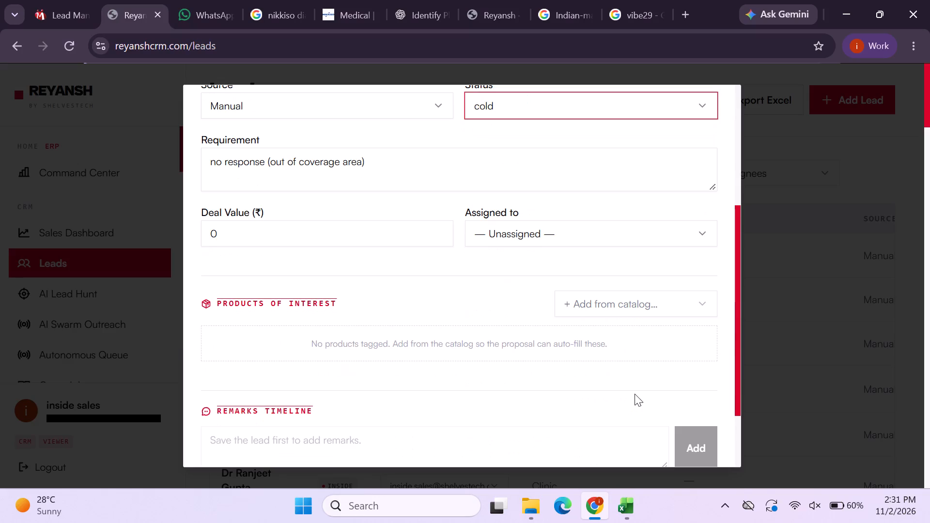
scroll(645, 362, down, 5)
click(681, 442)
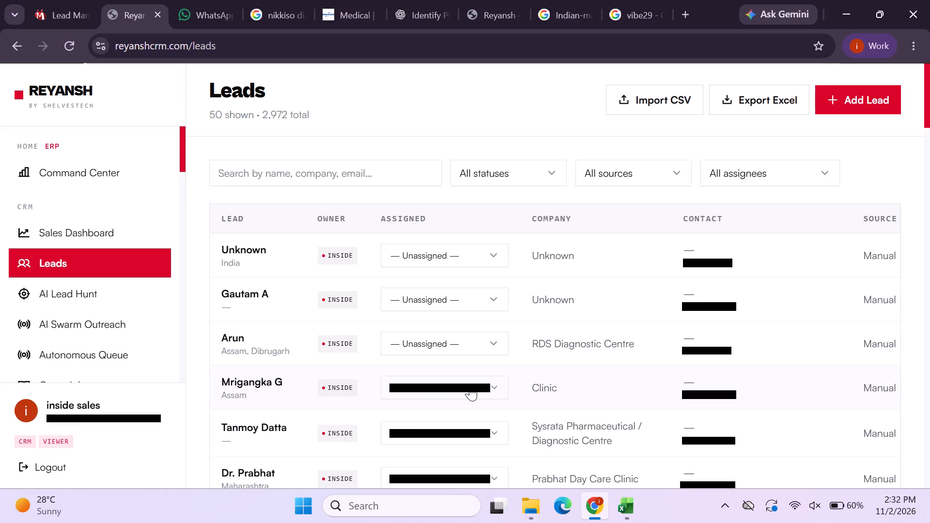
Edit the Sysrata Pharmaceutical / Diagnostic Centre lead to set its location to India, and save the changes.
scroll(470, 386, up, 1)
scroll(470, 386, down, 1)
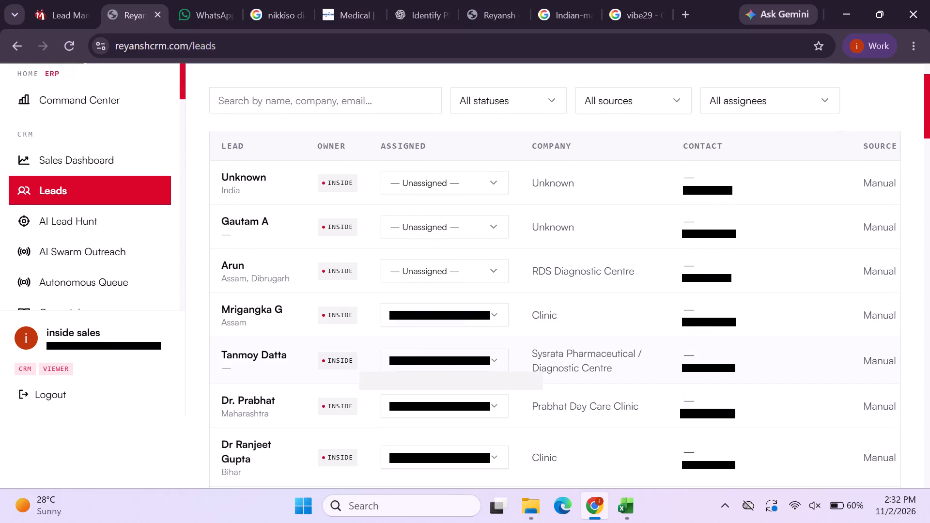
click(368, 364)
key(Right)
key(Right)
key(Right)
key(Right)
key(Right)
key(Right)
key(Right)
key(Right)
key(Right)
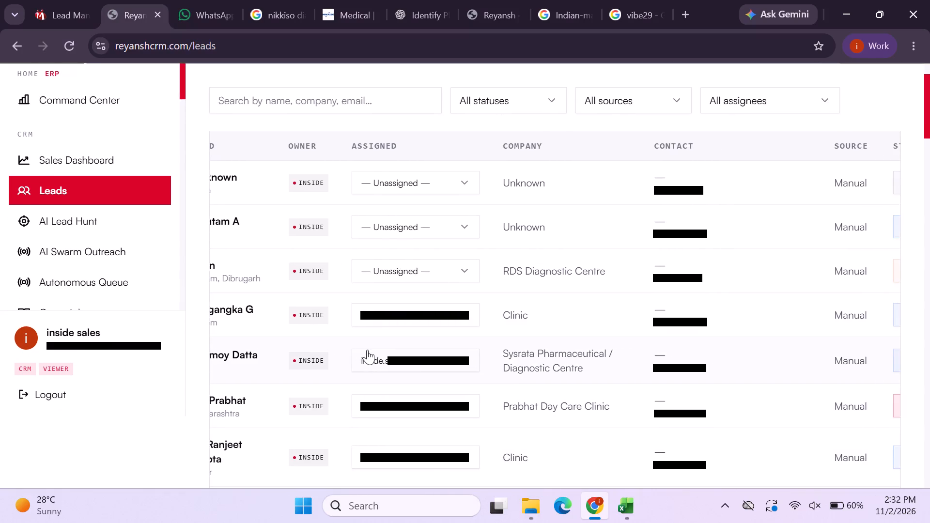
key(Right)
key(Right)
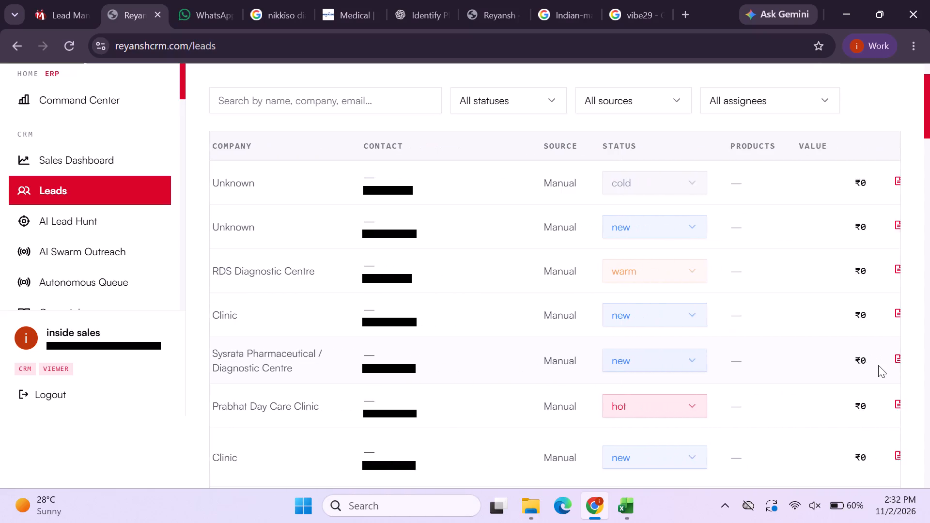
key(Right)
key(Right)
key(Right)
key(Right)
key(Right)
key(Right)
click(858, 359)
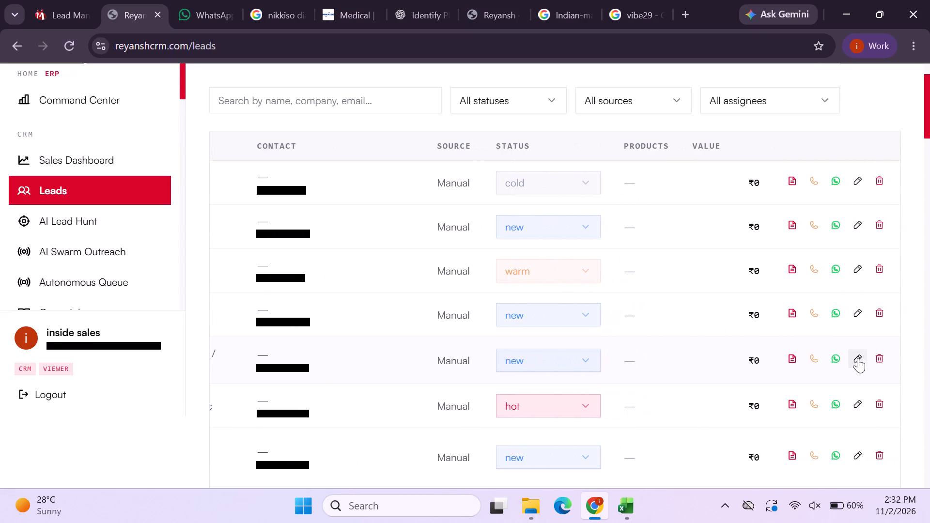
click(502, 221)
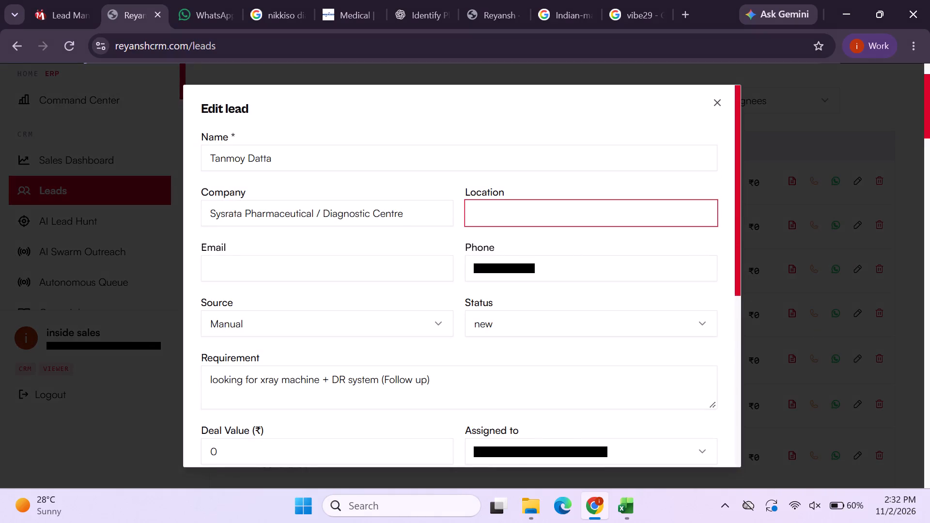
key(i)
text(ndu)
key(BackSpace)
text(ia)
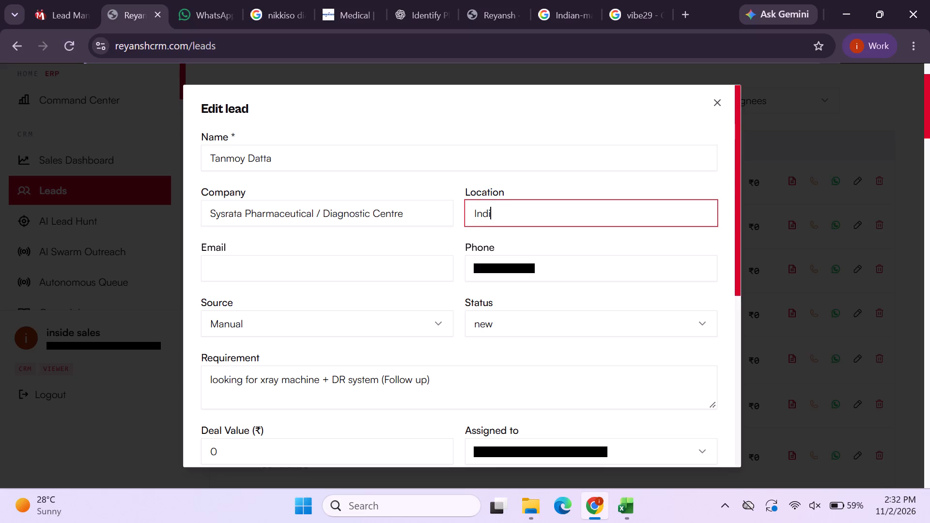
scroll(542, 254, down, 3)
scroll(674, 419, down, 4)
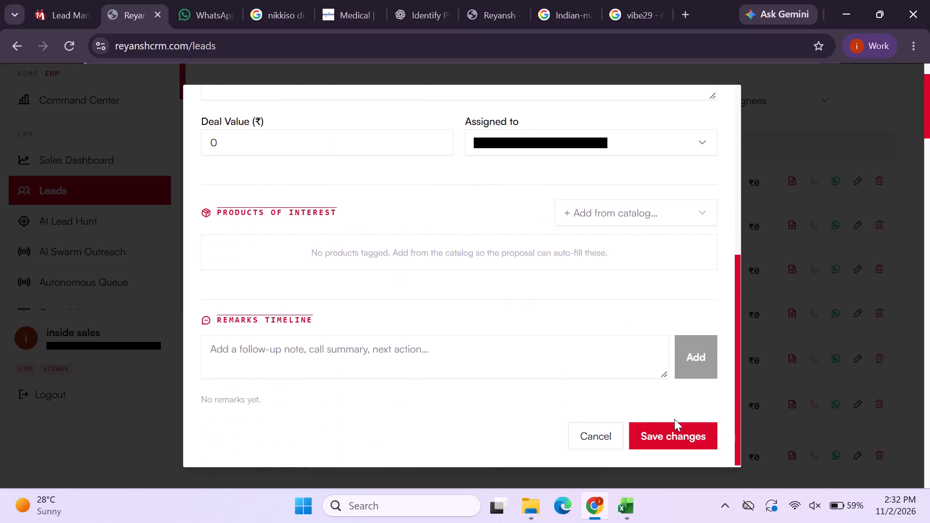
scroll(284, 310, up, 2)
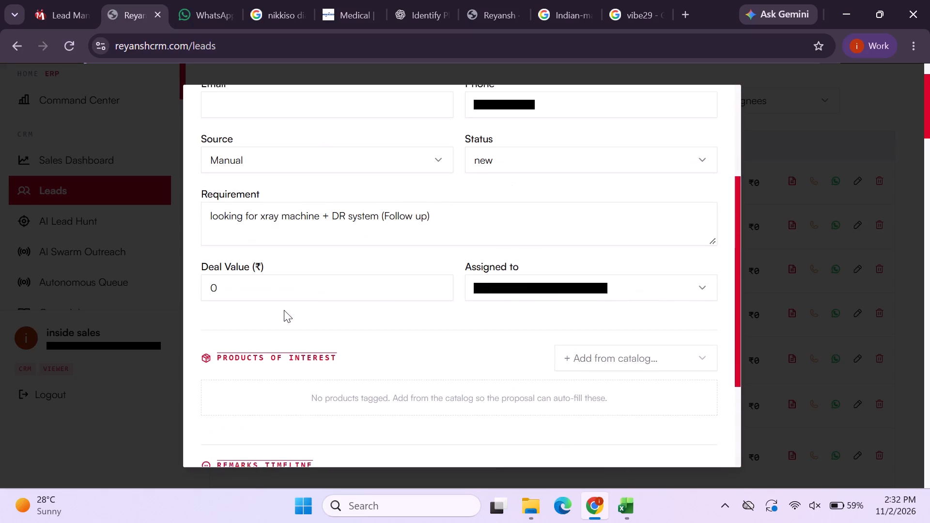
scroll(284, 310, down, 4)
click(680, 450)
click(675, 436)
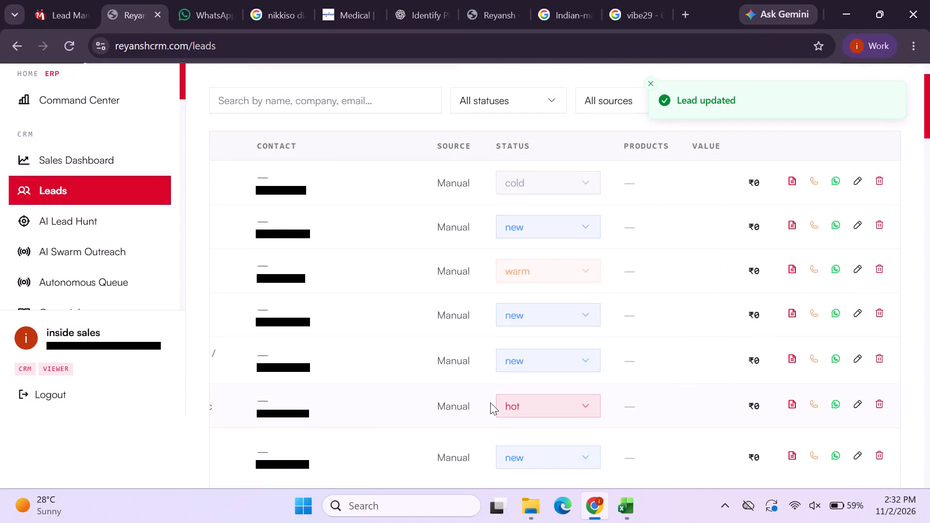
Check the lead names, locations, assignees and companies of the most recent entries in the leads table.
key(Left)
key(Left)
key(Left)
key(Left)
key(Left)
key(Left)
key(Left)
key(Left)
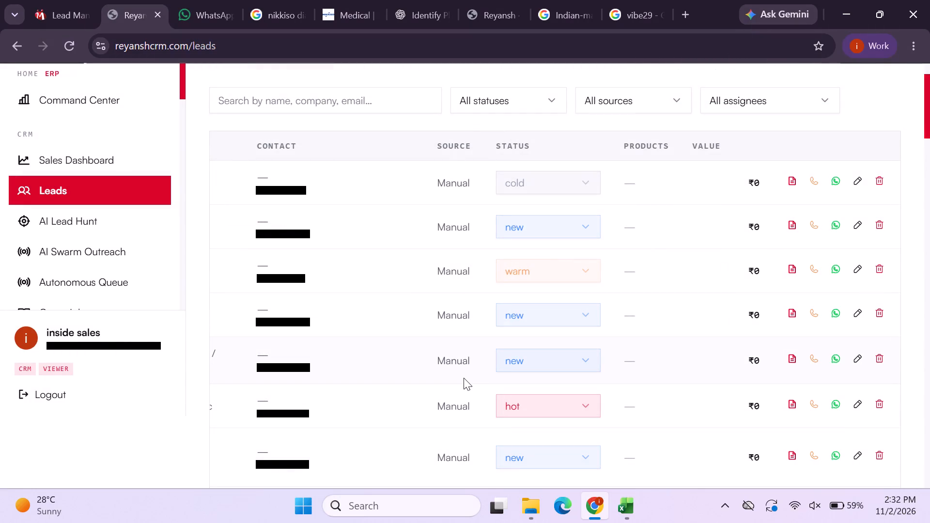
key(Left)
click(393, 373)
key(Left)
key(Left)
key(Left)
key(Left)
key(Left)
key(Left)
key(Left)
key(Left)
key(Left)
key(Left)
key(Left)
key(Left)
key(Left)
key(Left)
key(Left)
key(Left)
key(Left)
key(Left)
key(Left)
key(Left)
key(Left)
key(Left)
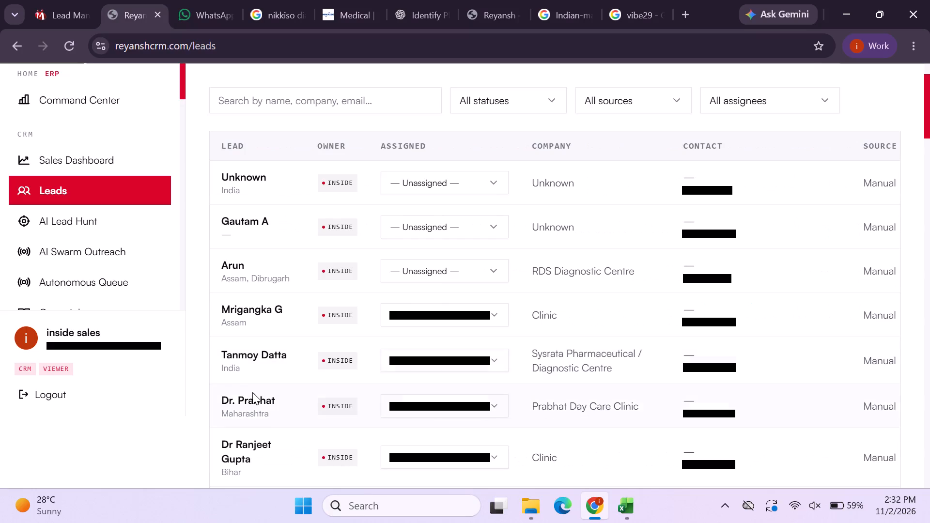
Review the contact, source, status and value columns of the most recent leads.
click(248, 361)
key(Right)
key(Right)
key(Right)
key(Right)
key(Right)
key(Right)
key(Right)
key(Right)
key(Right)
key(Right)
key(Right)
key(Right)
key(Right)
key(Right)
key(Right)
key(Right)
key(Right)
key(Right)
key(Right)
key(Right)
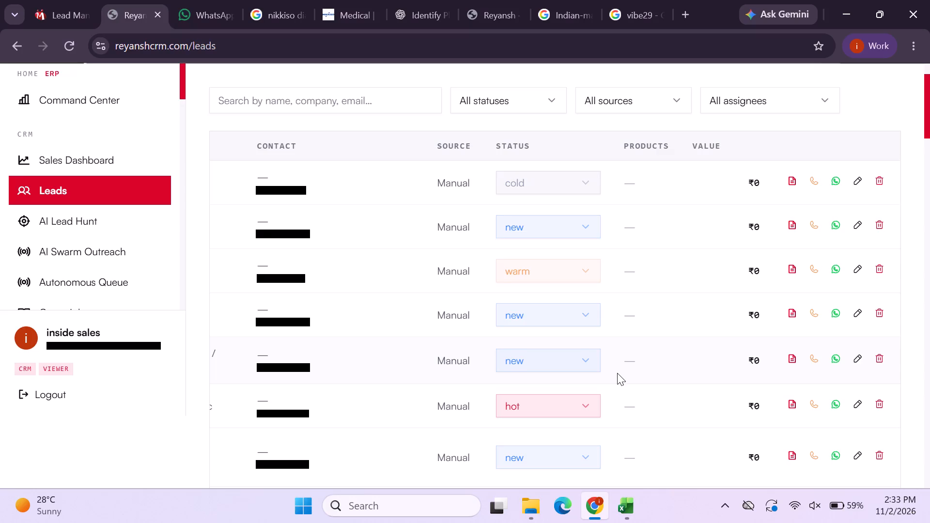
scroll(303, 280, up, 3)
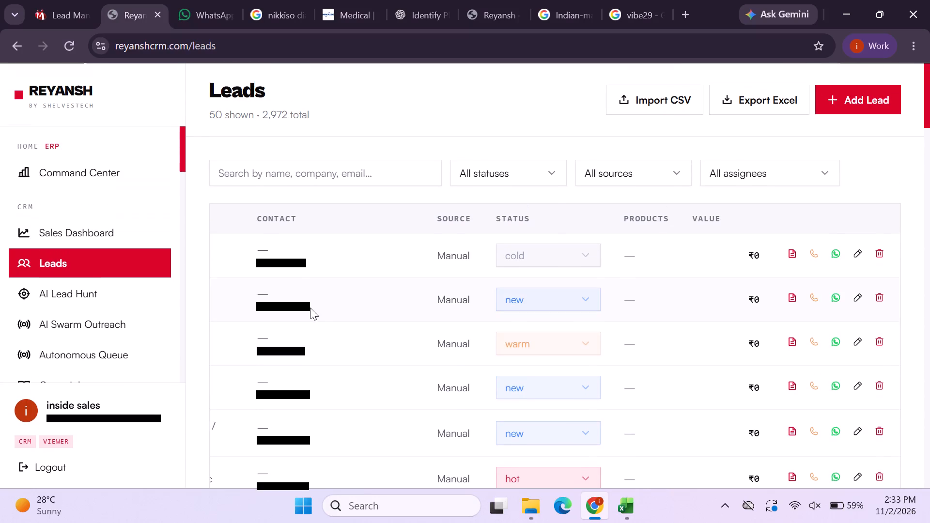
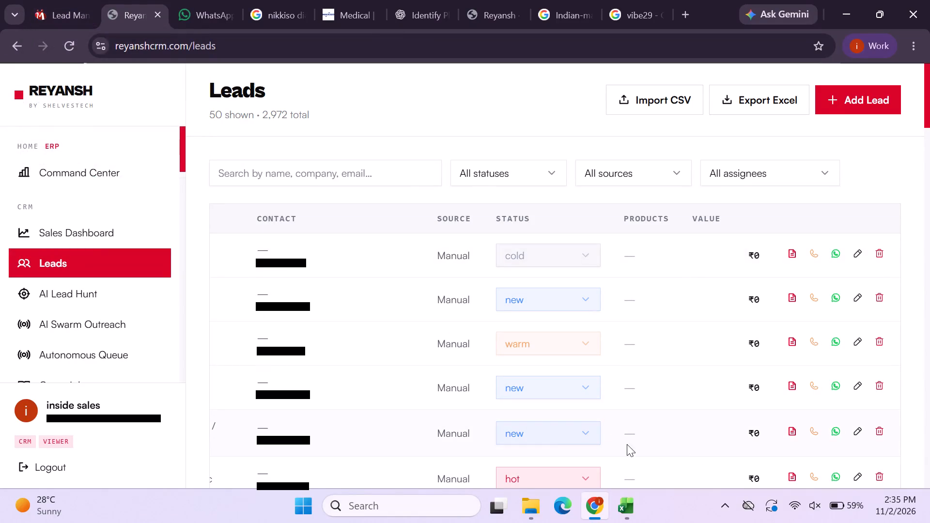
Review the statuses, companies and assignees of the recent leads further down the leads table.
scroll(612, 435, down, 1)
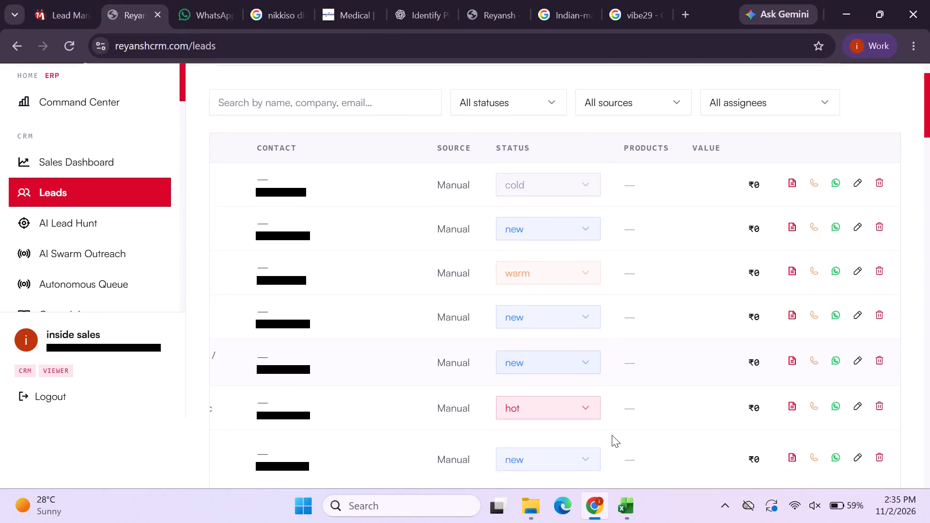
scroll(612, 435, down, 2)
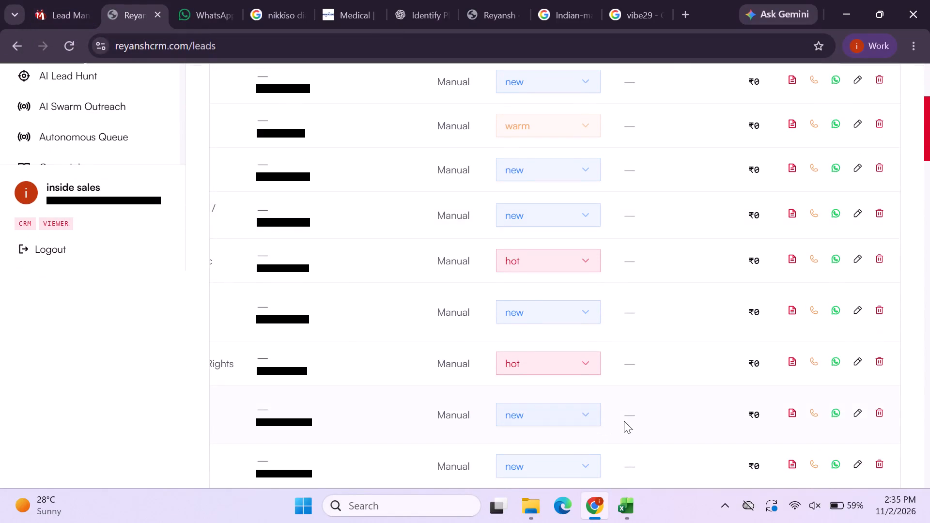
key(Left)
key(Left)
key(Left)
key(Left)
key(Left)
key(Left)
key(Left)
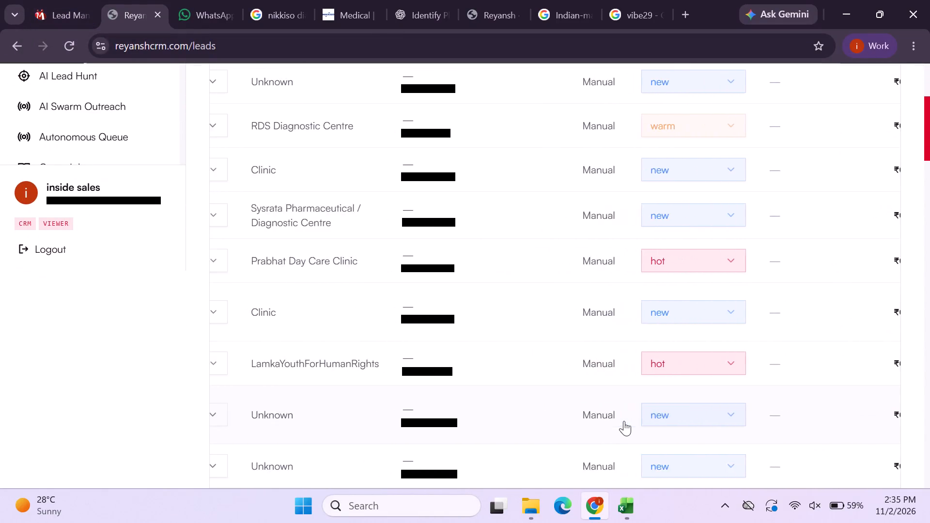
key(Left)
key(Left)
key(Left)
key(Left)
key(Left)
key(Left)
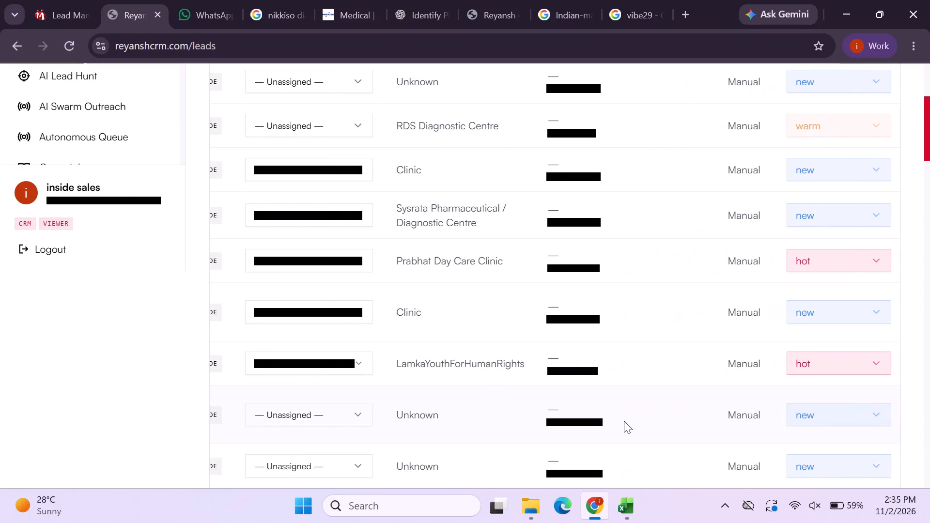
Change the status of the RDS Diagnostic Centre lead to new.
key(Up)
key(Up)
key(Up)
key(Up)
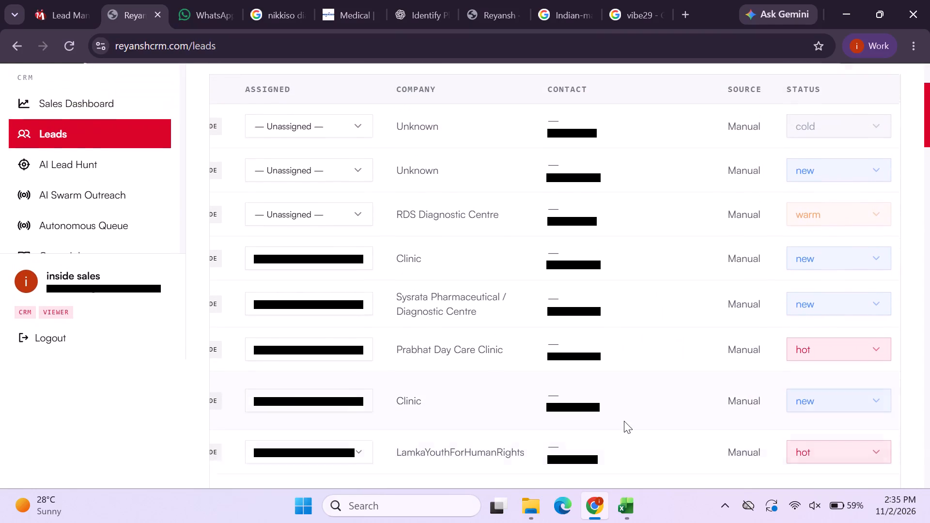
key(Up)
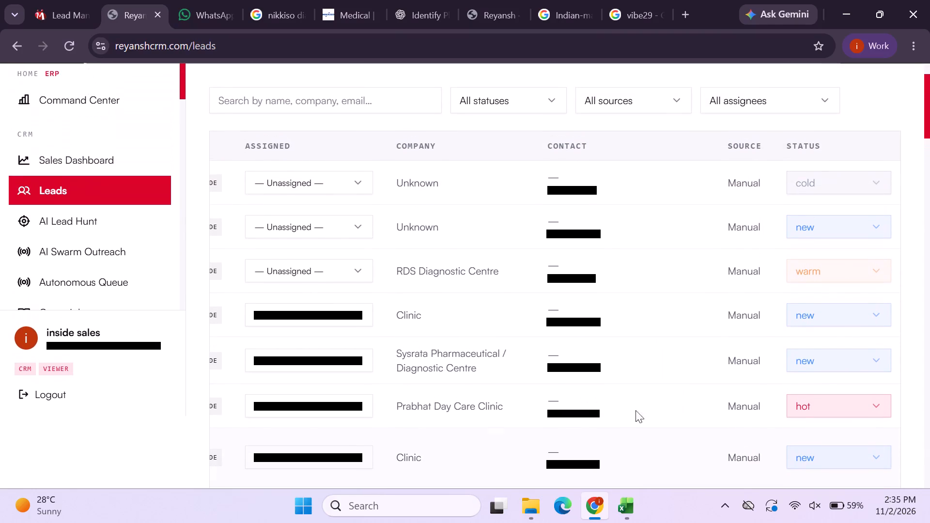
click(871, 268)
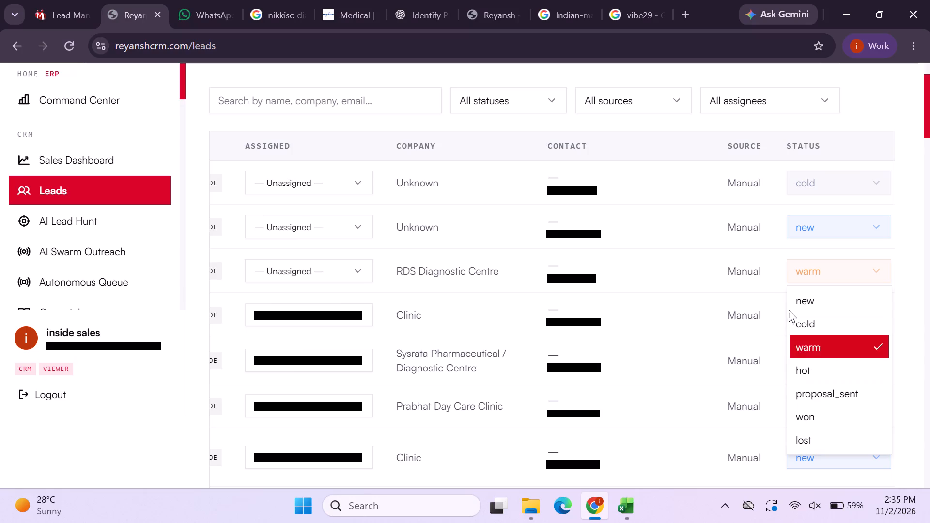
click(797, 300)
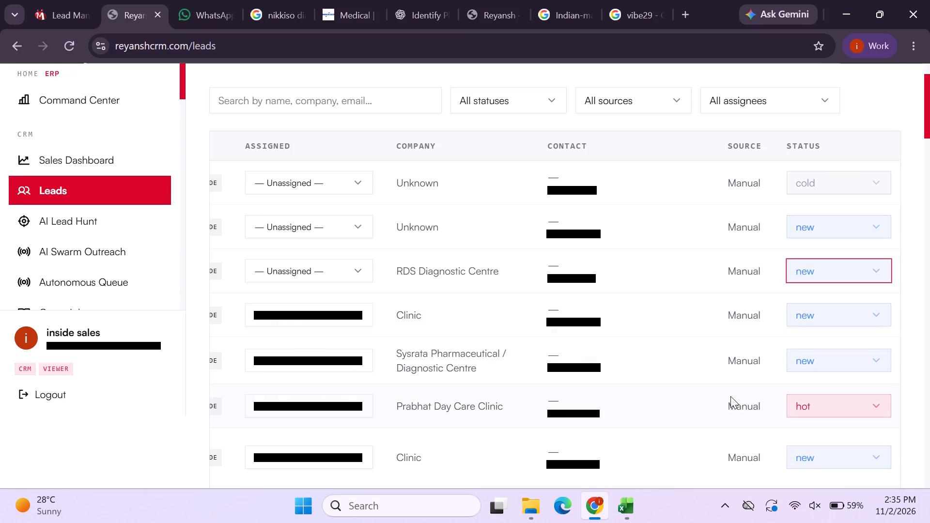
Check the lead names, locations, owners and assignees of the most recent entries in the leads table.
key(Left)
key(Left)
key(Left)
key(Left)
key(Left)
key(Left)
key(Left)
key(Left)
key(Left)
key(Left)
key(Left)
key(Left)
key(Left)
key(Left)
key(Left)
key(Left)
key(Left)
key(Left)
key(Left)
key(Left)
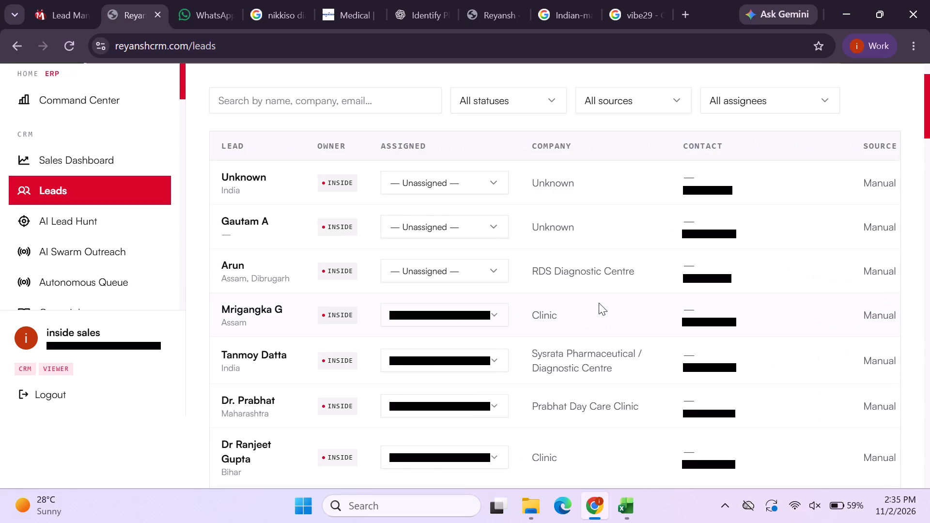
Examine the company, contact, source and status columns of the recent leads, continuing to the older entries.
key(Right)
key(Right)
key(Right)
key(Right)
key(Right)
key(Right)
key(Right)
key(Right)
scroll(404, 342, down, 1)
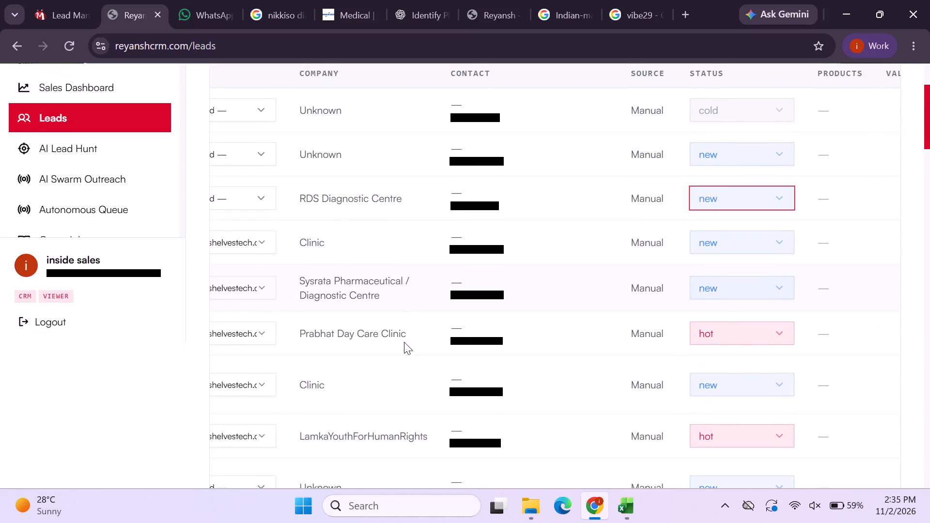
scroll(407, 342, down, 2)
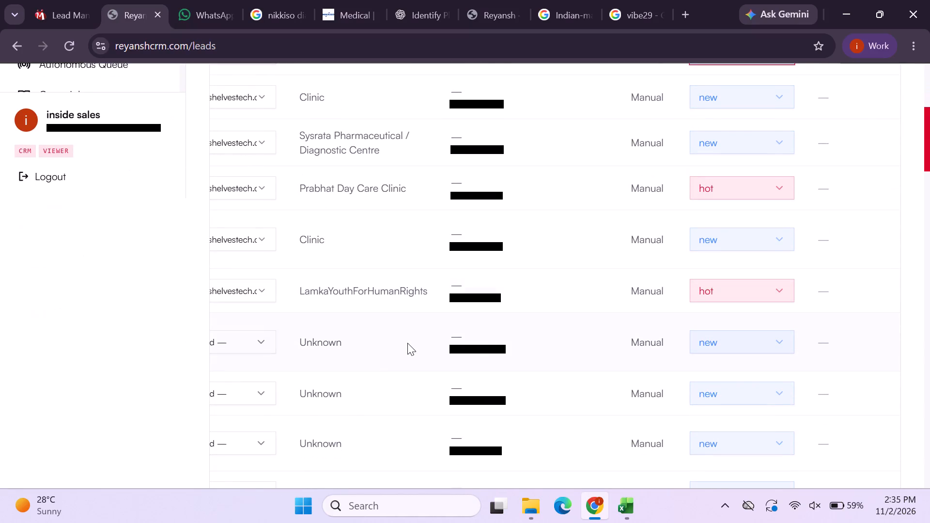
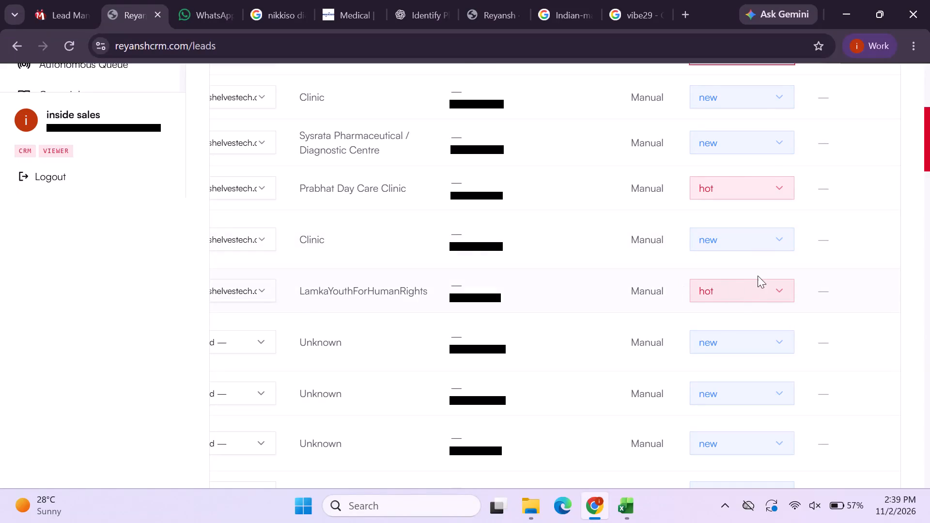
Change the status of the LamkaYouthForHumanRights lead to warm.
click(761, 276)
click(770, 288)
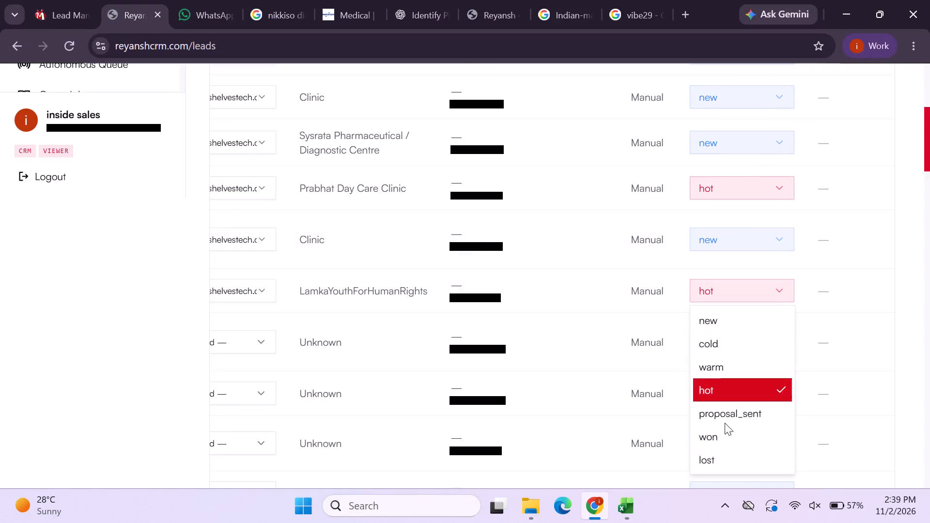
click(707, 365)
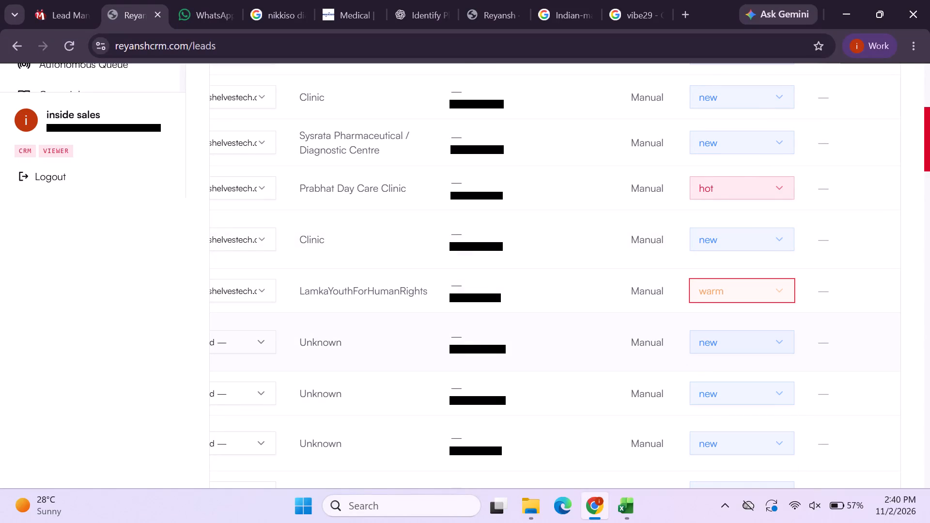
Change the status of the Prabhat Day Care Clinic lead to new.
click(781, 188)
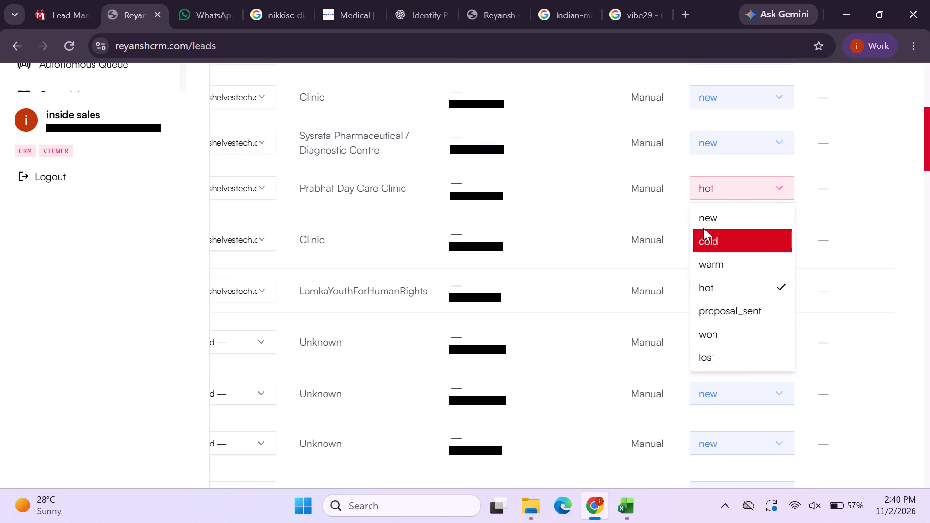
click(705, 218)
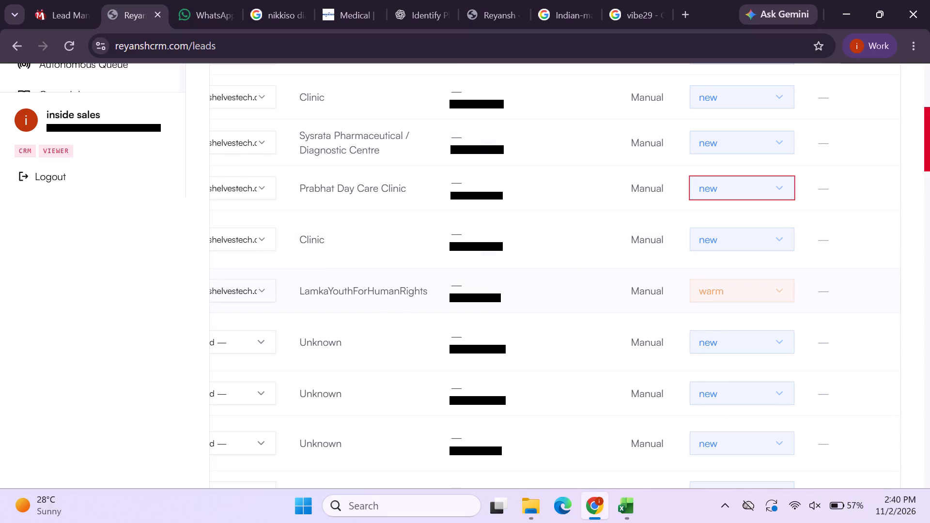
Review the statuses of the older leads, and check the names, owners and assignees of the most recent entries.
scroll(568, 312, down, 5)
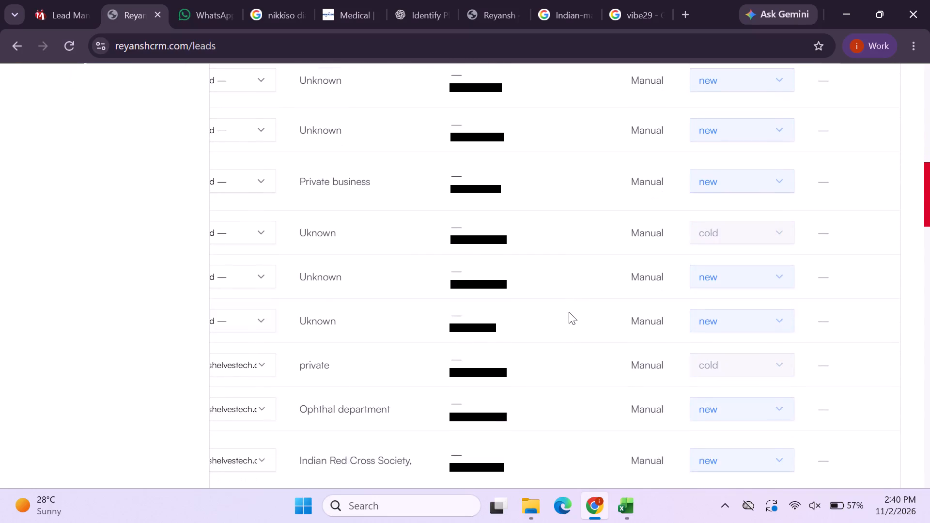
scroll(569, 312, up, 12)
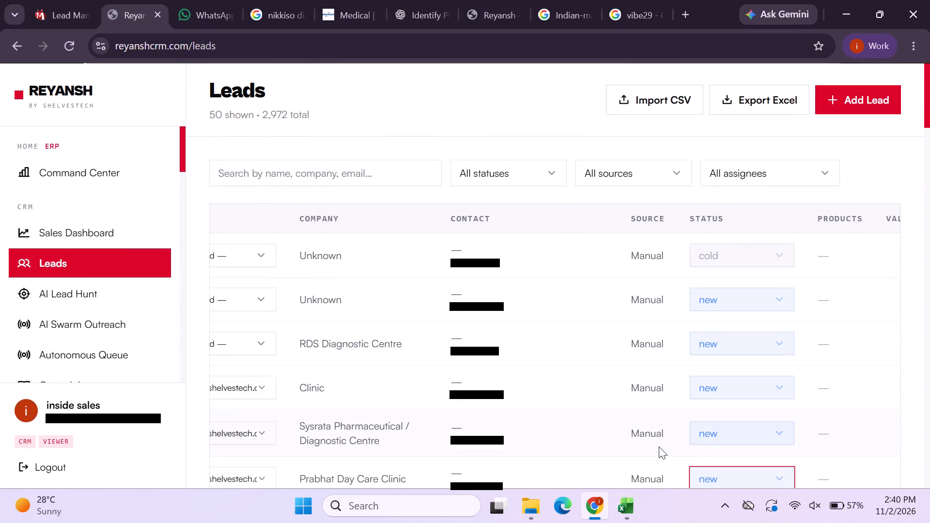
key(Left)
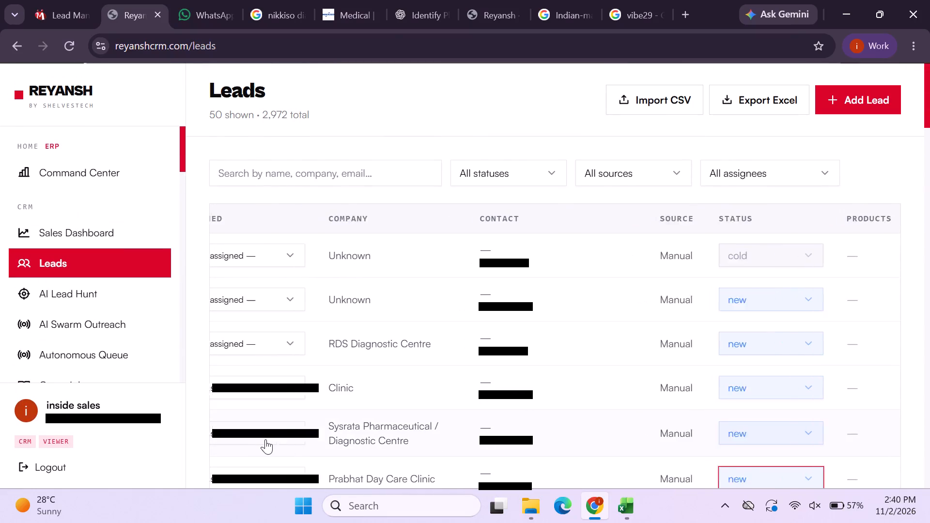
key(Left)
key(Left)
key(Left)
key(Left)
key(Left)
key(Left)
key(Left)
key(Left)
key(Left)
key(Left)
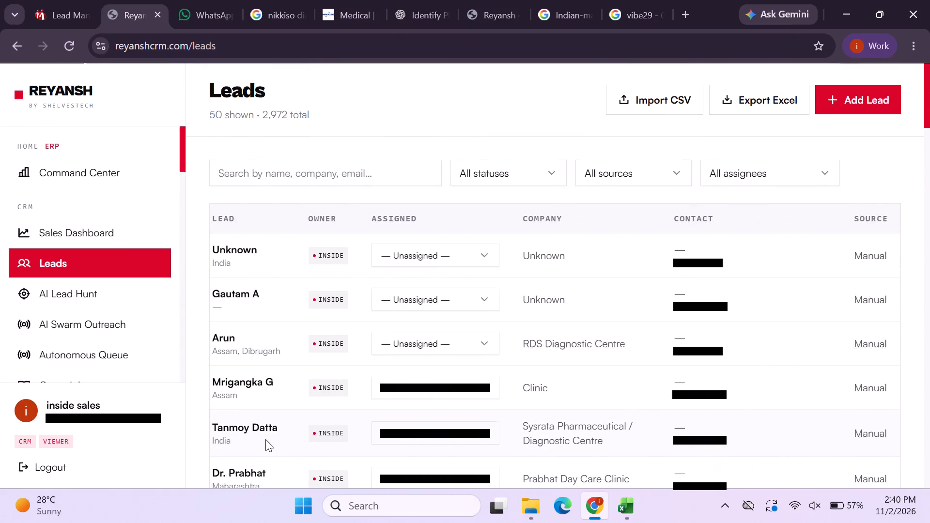
key(Left)
key(Left)
key(Left)
key(Left)
key(Left)
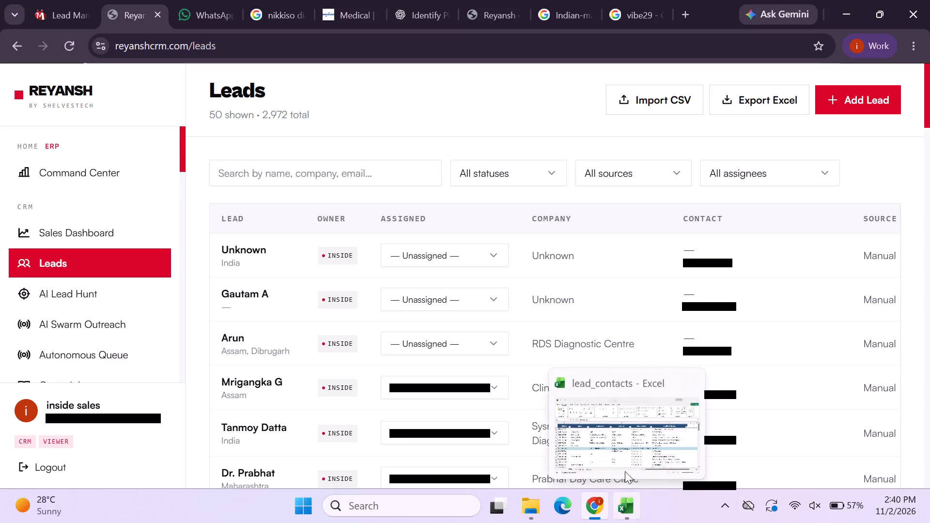
Switch to the lead_contacts workbook in Excel and examine the X-Ray sheet's contacts from RDS Diagnostic Centre and A.N. Healthcare Centre onward.
click(626, 397)
click(250, 292)
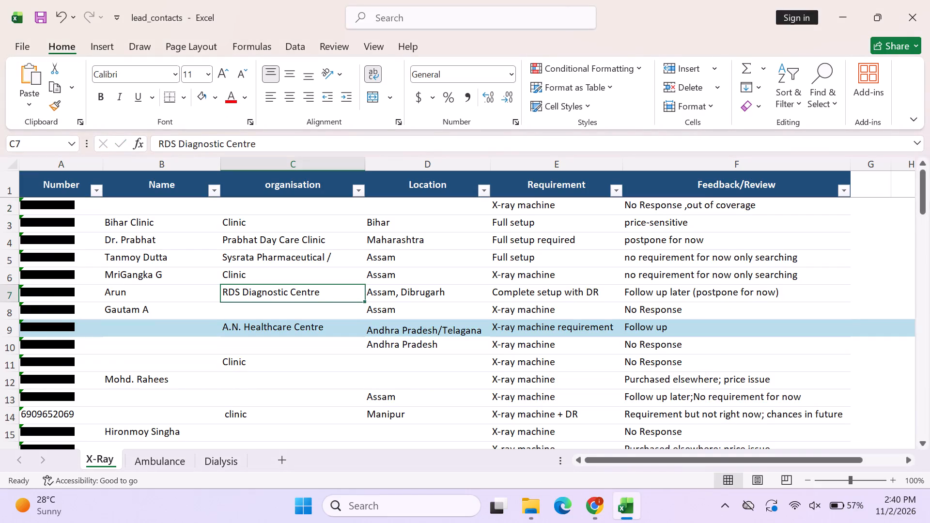
click(4, 330)
scroll(210, 373, down, 1)
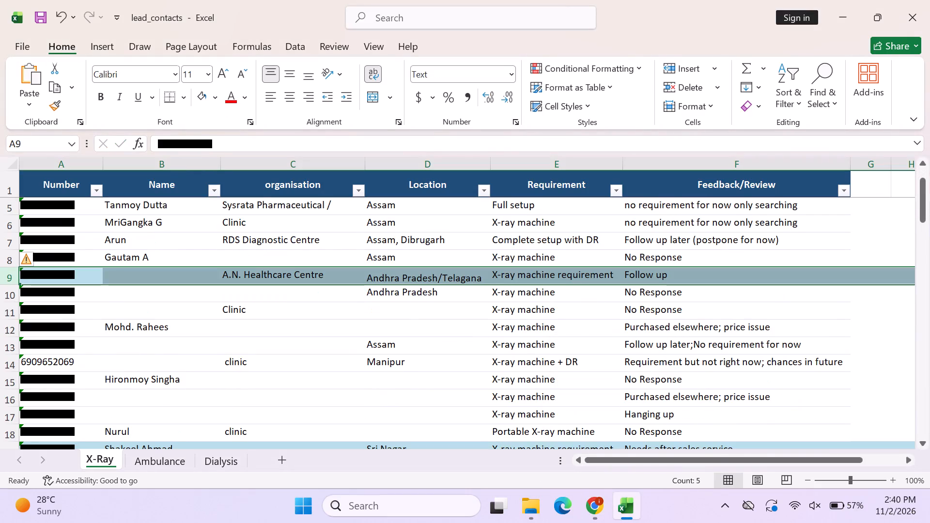
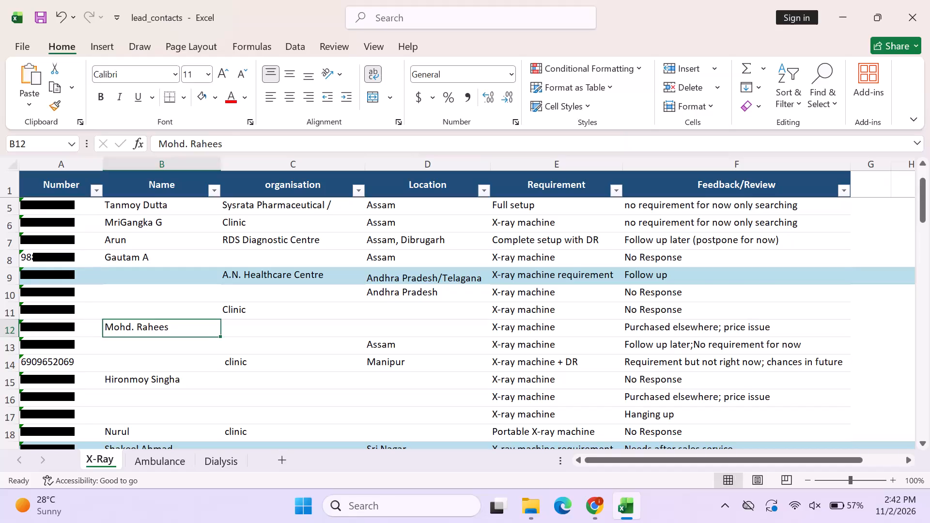
Examine the remaining X-Ray sheet contacts down to the Pakistan distributor row, checking their requirements and feedback.
scroll(253, 333, down, 1)
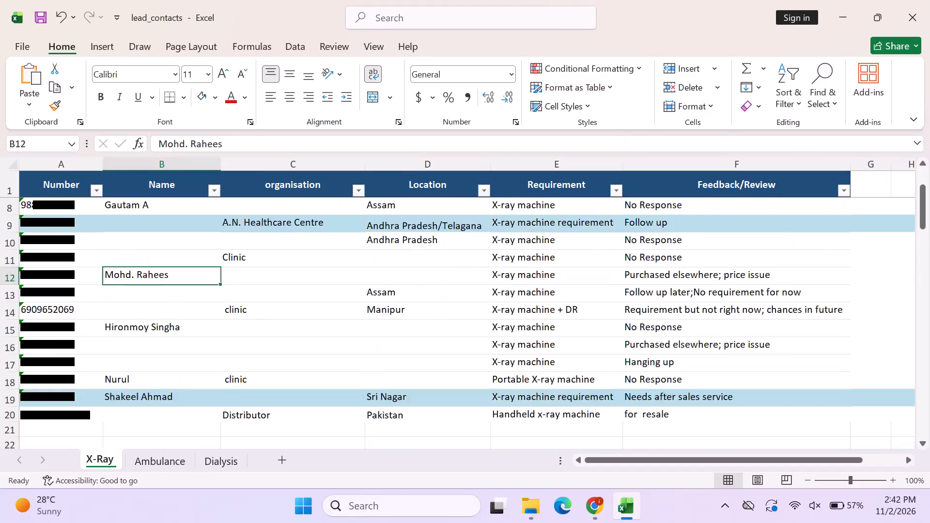
scroll(254, 331, down, 1)
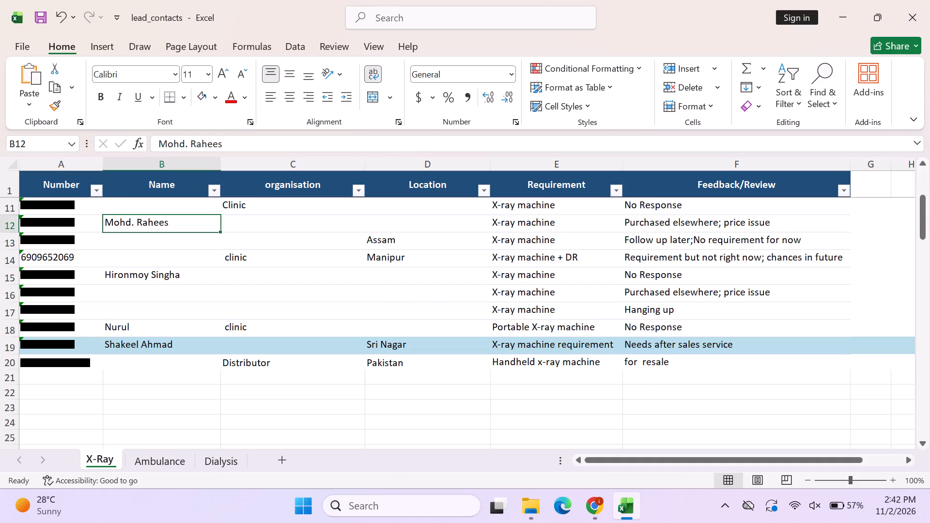
scroll(333, 341, up, 2)
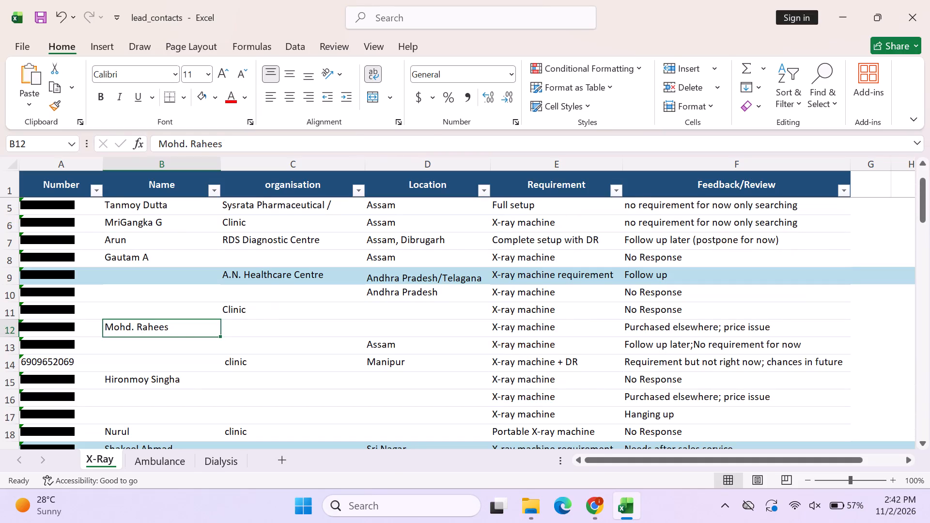
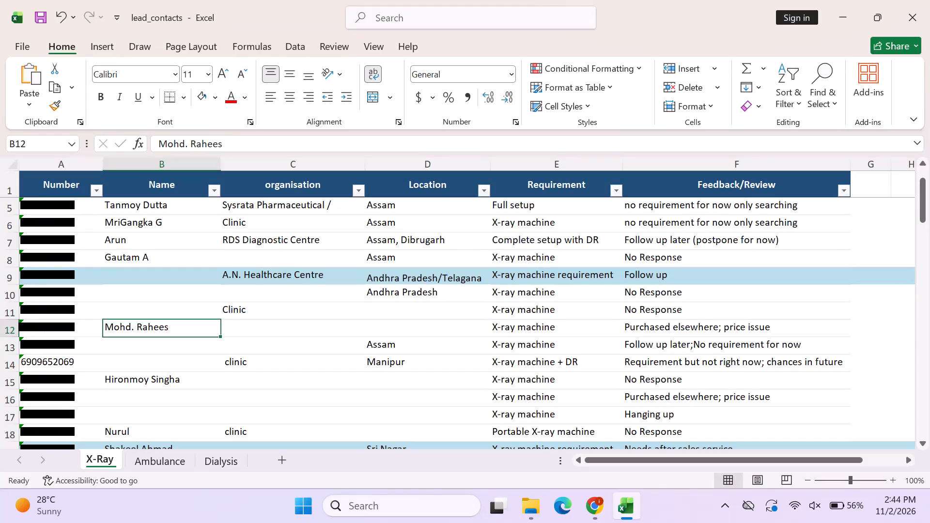
Check the name and organisation cells of the A.N. Healthcare Centre row, and the Name column of the X-Ray sheet.
click(126, 277)
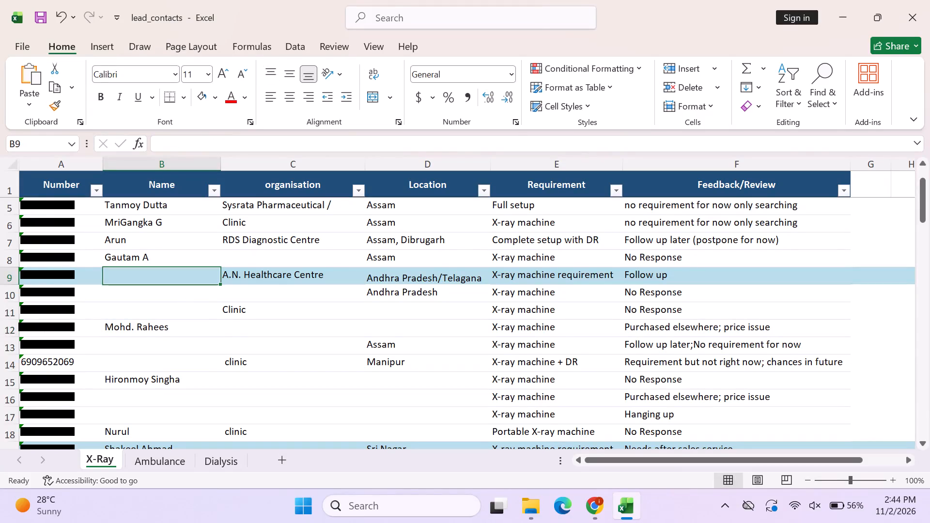
click(126, 277)
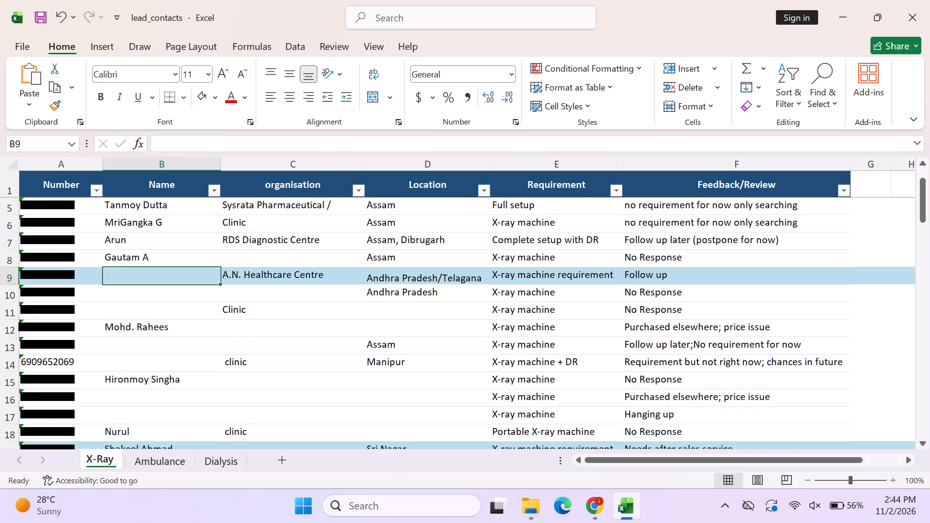
click(282, 277)
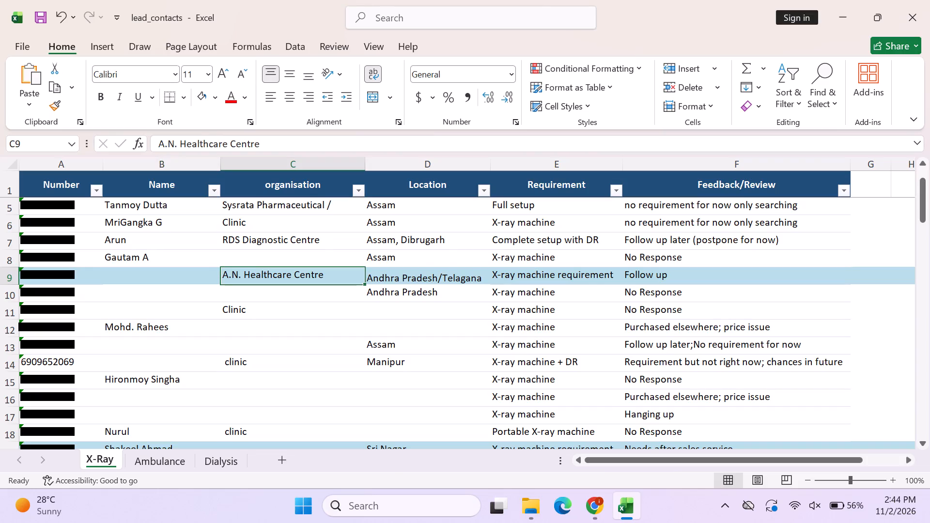
click(175, 276)
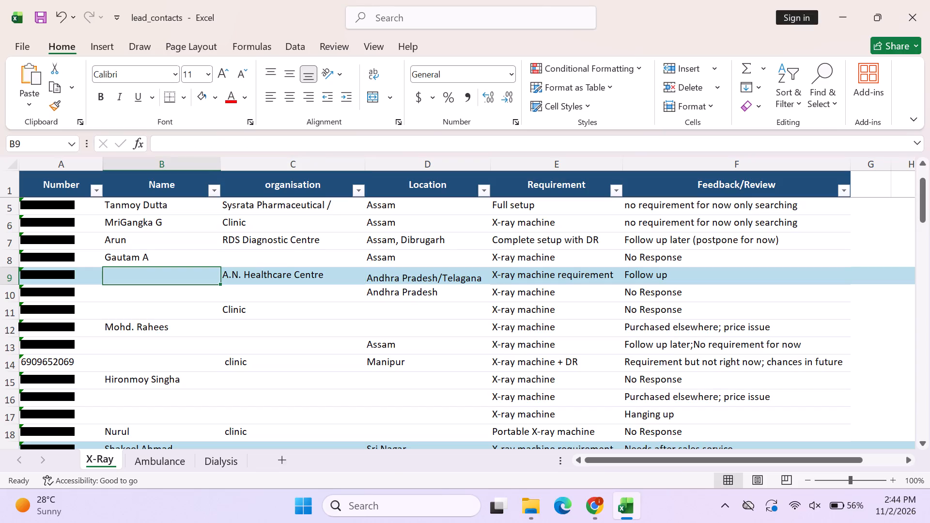
click(143, 230)
click(136, 169)
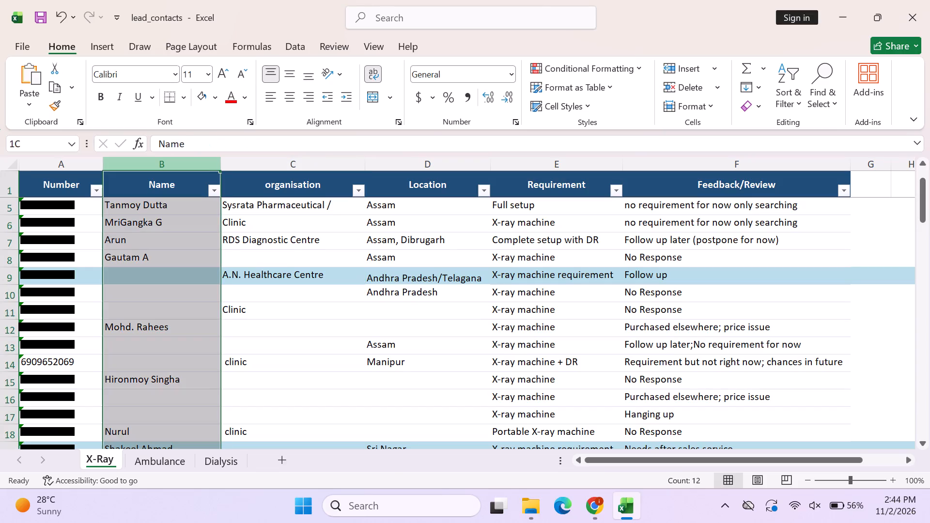
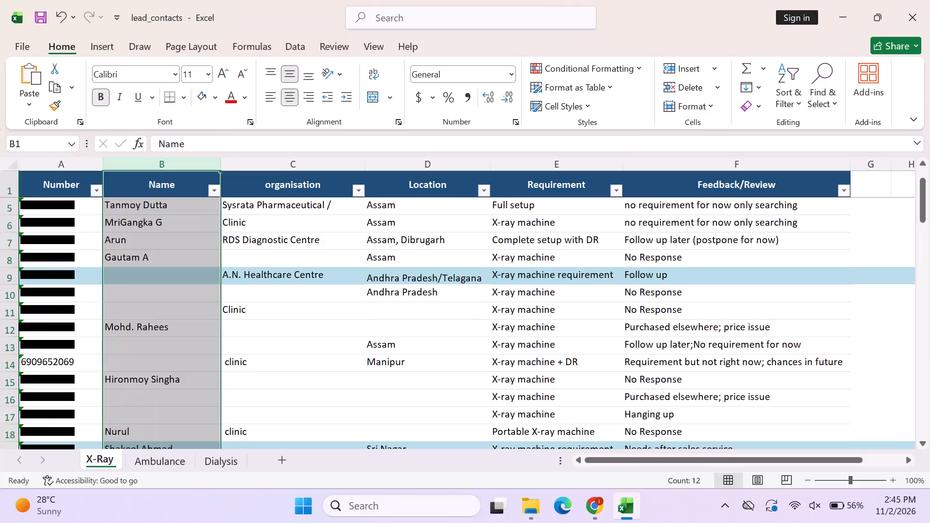
Enter the contact person's name in the empty Name cell of the A.N. Healthcare Centre row on the X-Ray sheet.
click(140, 278)
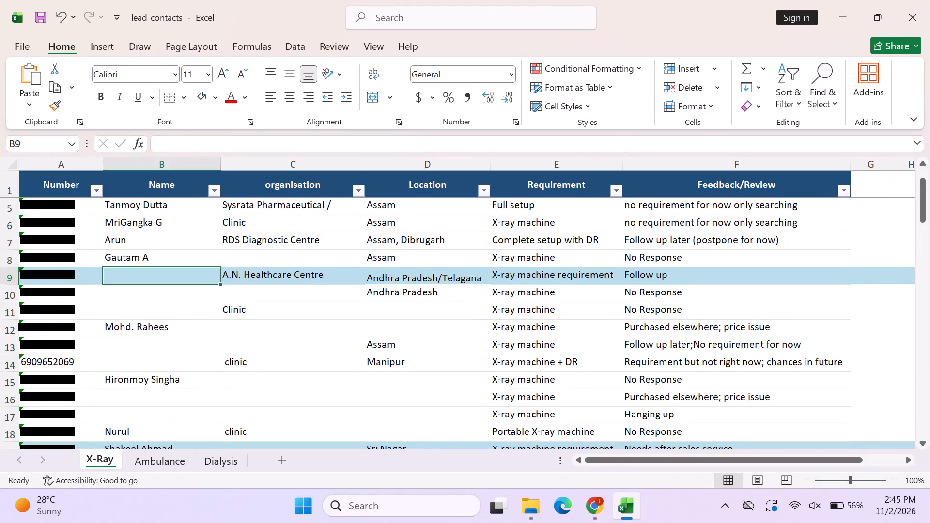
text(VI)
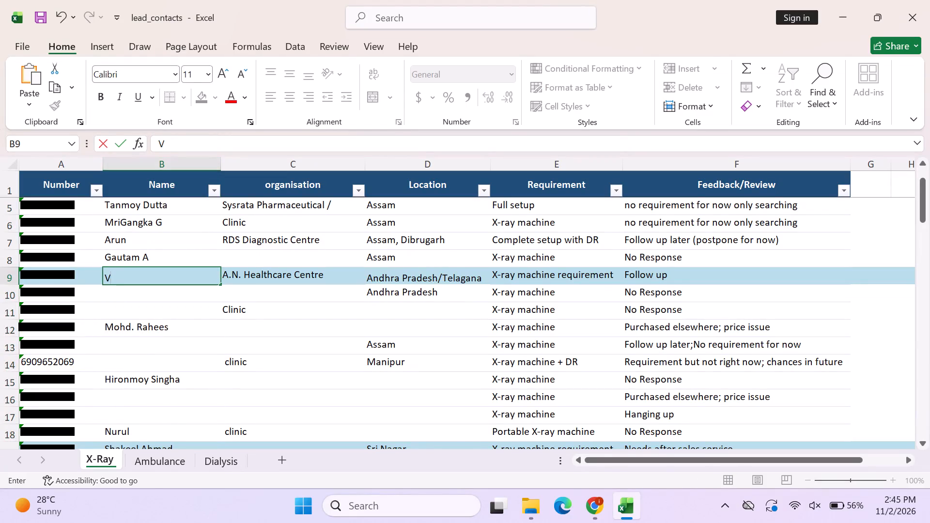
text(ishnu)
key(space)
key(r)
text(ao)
click(171, 325)
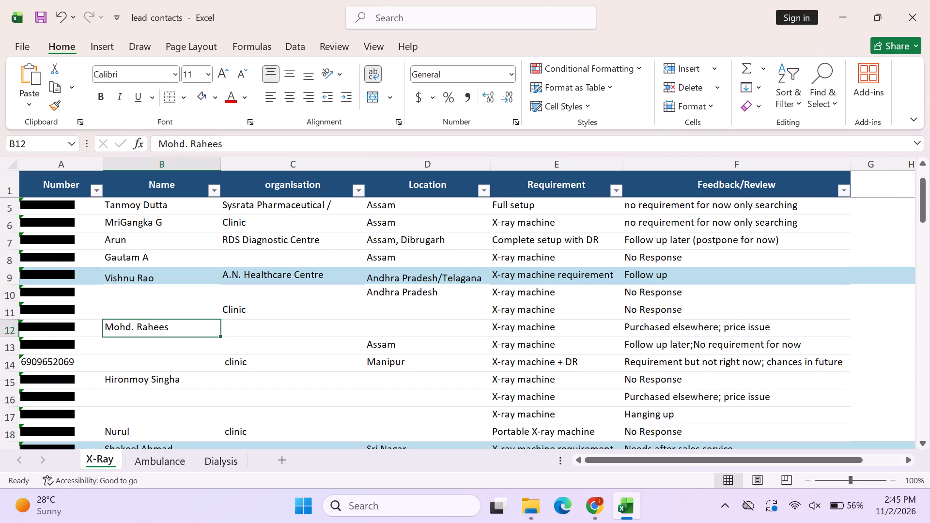
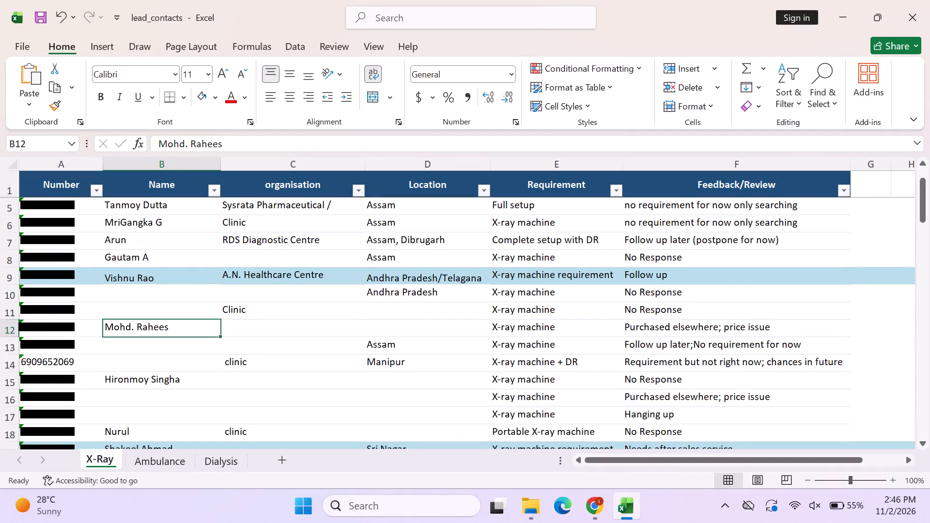
Change the location in row 10 of the X-Ray sheet to "Nellore,Andhra Pradesh".
double_click(368, 294)
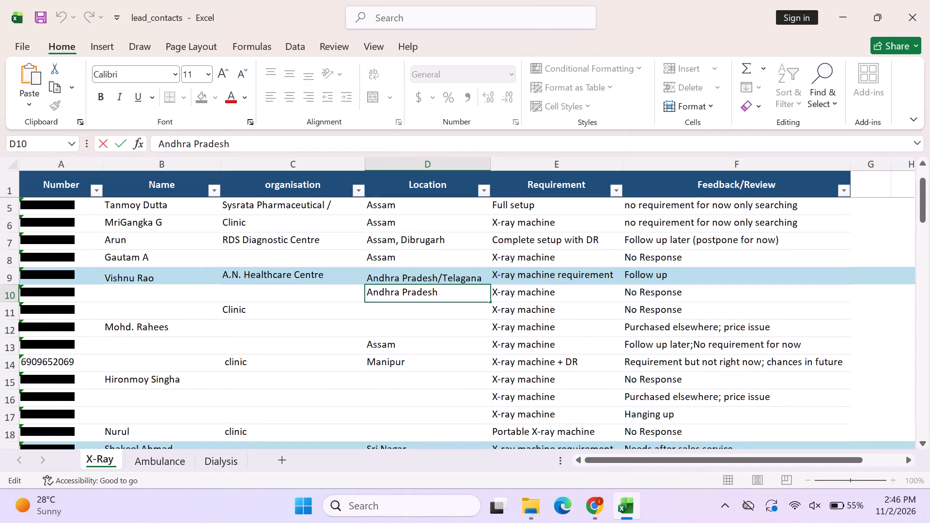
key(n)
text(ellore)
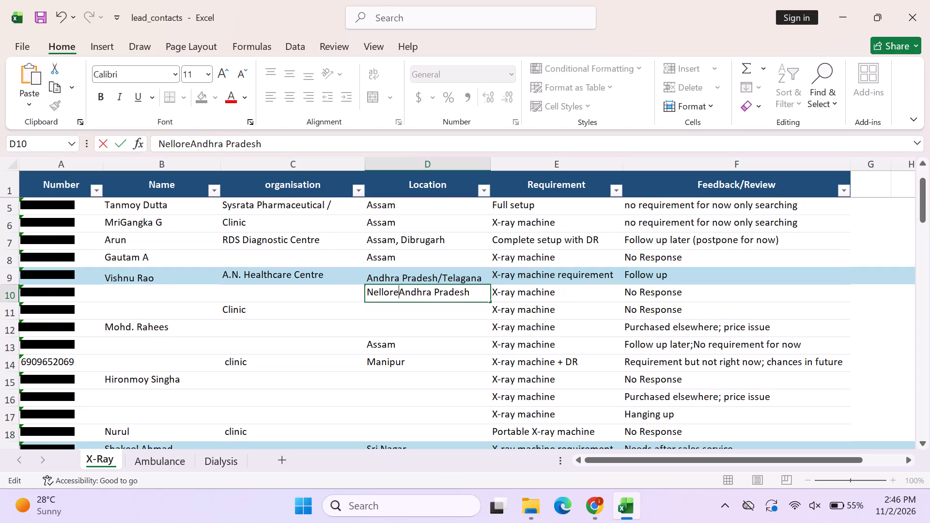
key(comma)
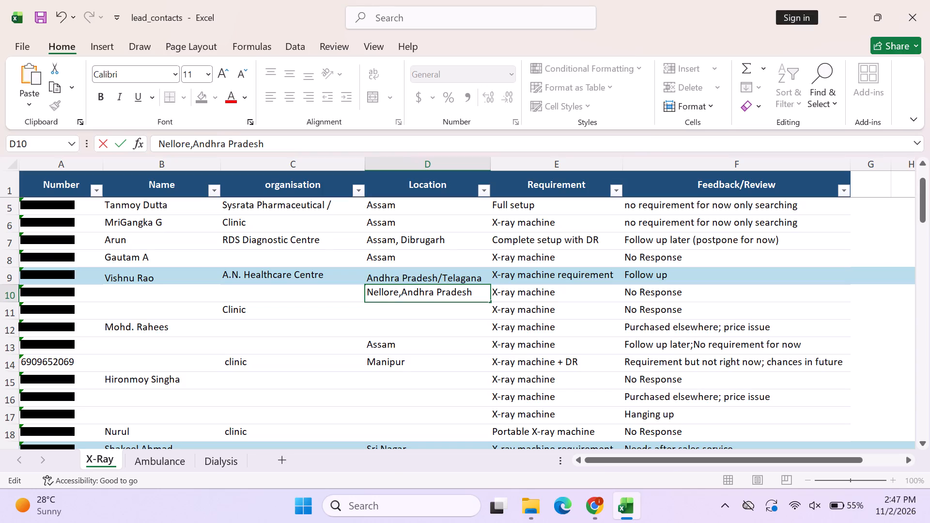
Enter the contact person's name in the empty Name cell of the Nellore row.
click(149, 302)
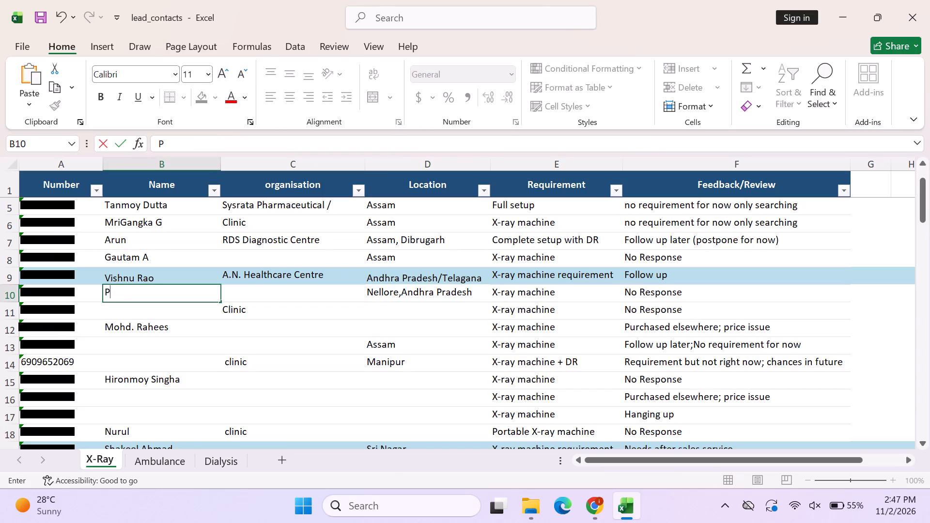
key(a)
key(BackSpace)
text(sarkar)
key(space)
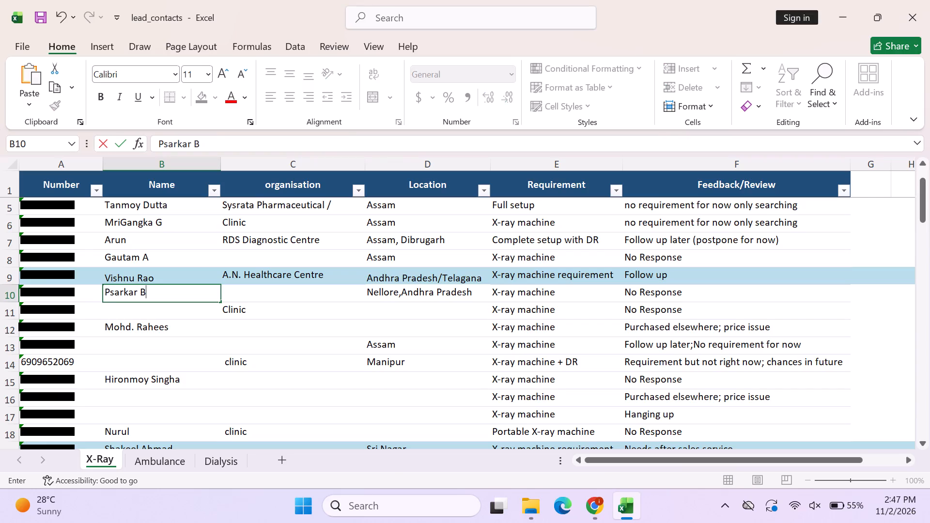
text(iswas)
click(177, 363)
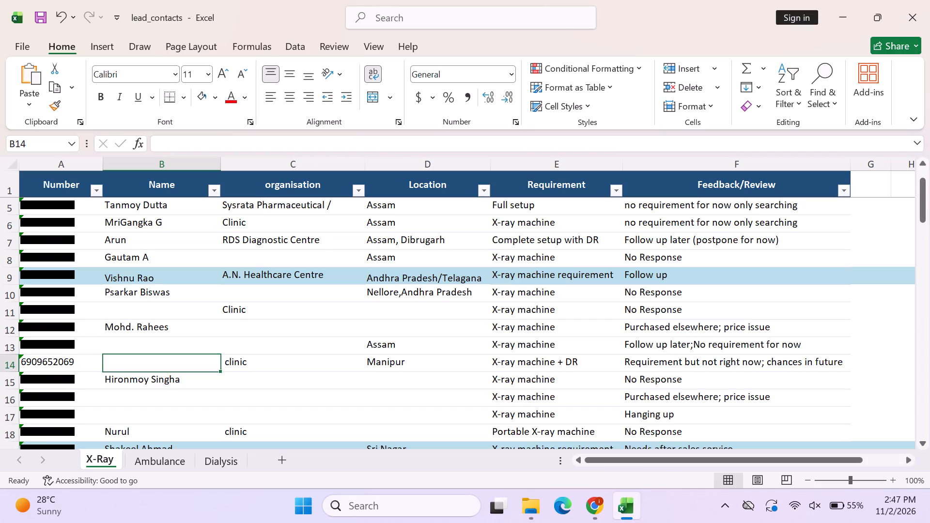
Start a new lead in the Reyansh CRM and copy the A.N. Healthcare Centre row's number into its Phone field.
double_click(35, 278)
drag(21, 276, 78, 273)
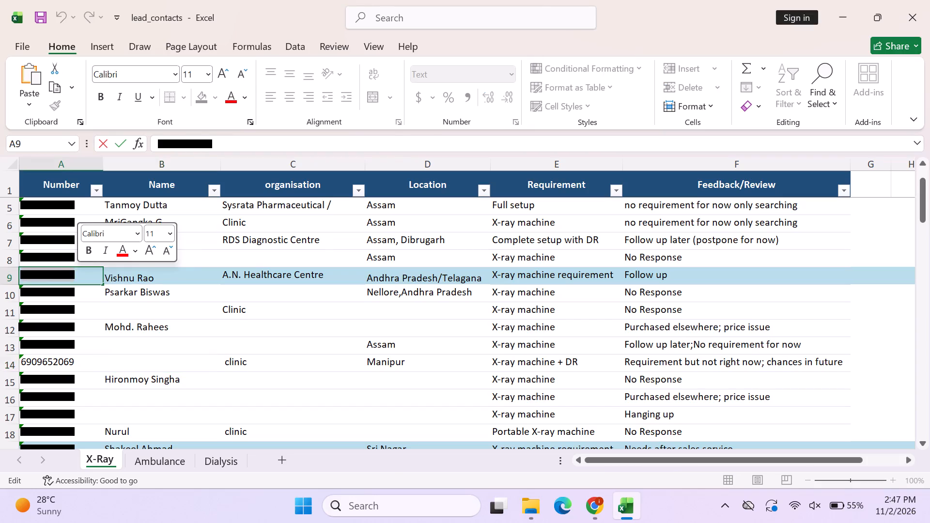
key(ctrl+c)
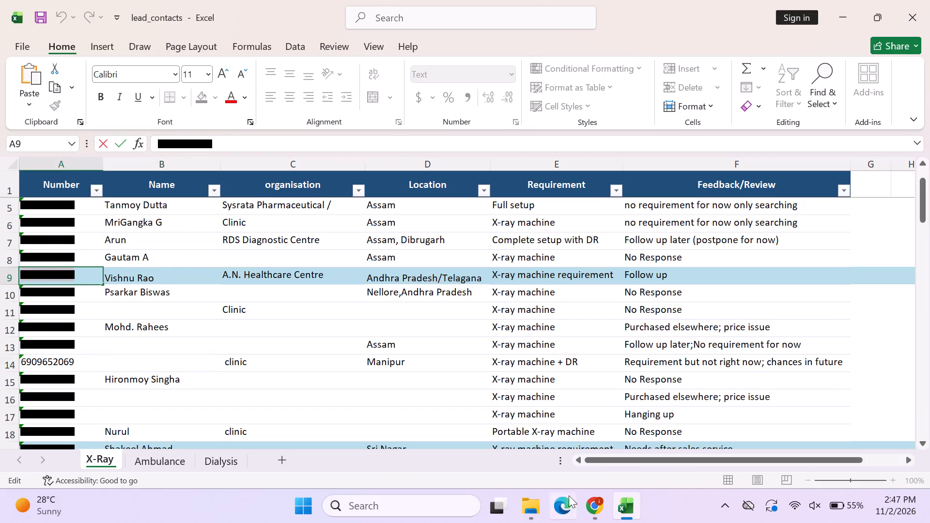
click(593, 501)
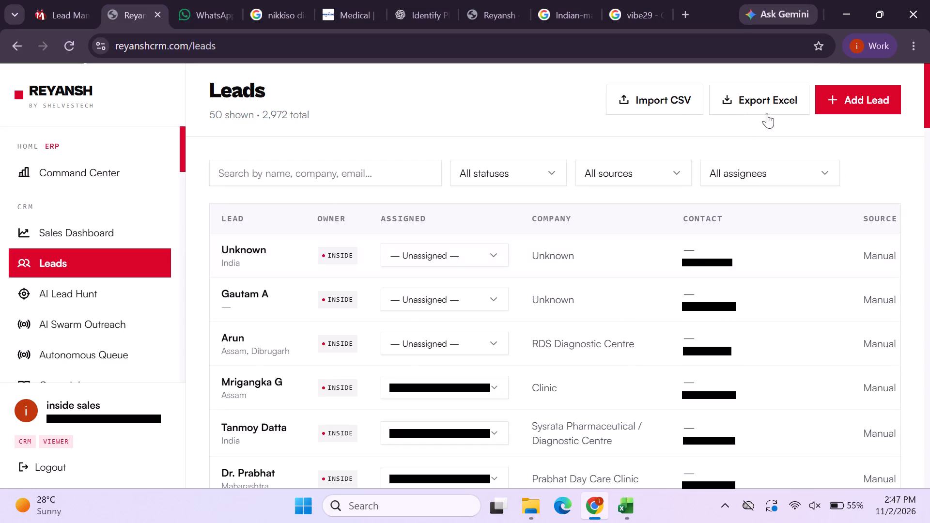
click(840, 98)
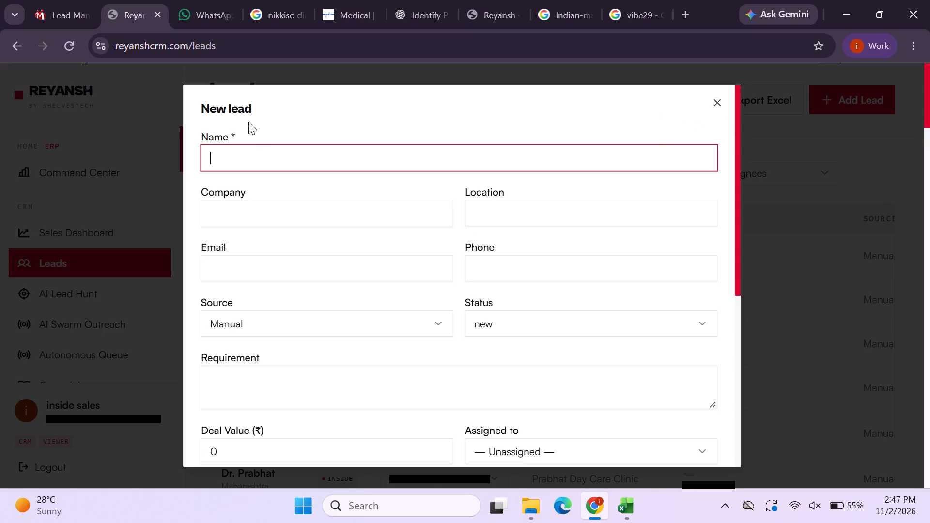
click(493, 271)
key(ctrl+v)
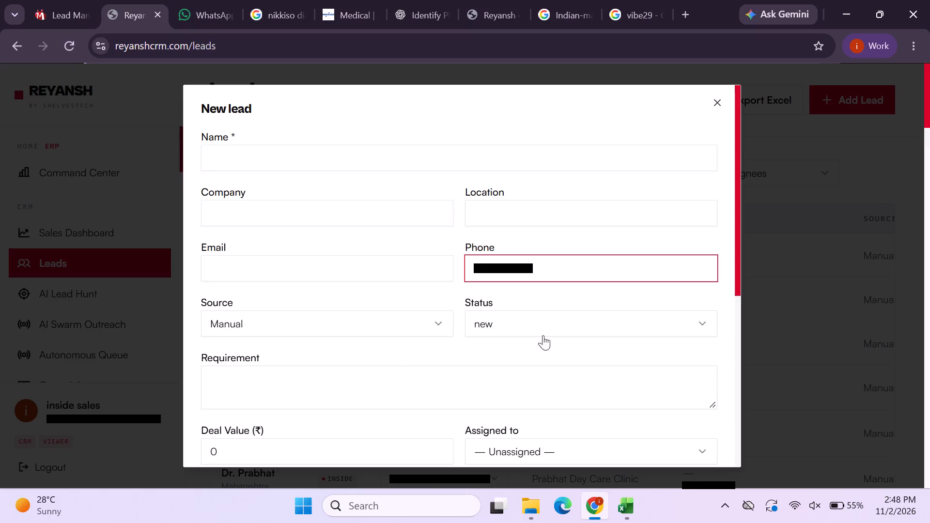
Copy the contact person's name from the workbook's A.N. Healthcare Centre row into the new CRM lead's Name field.
click(521, 211)
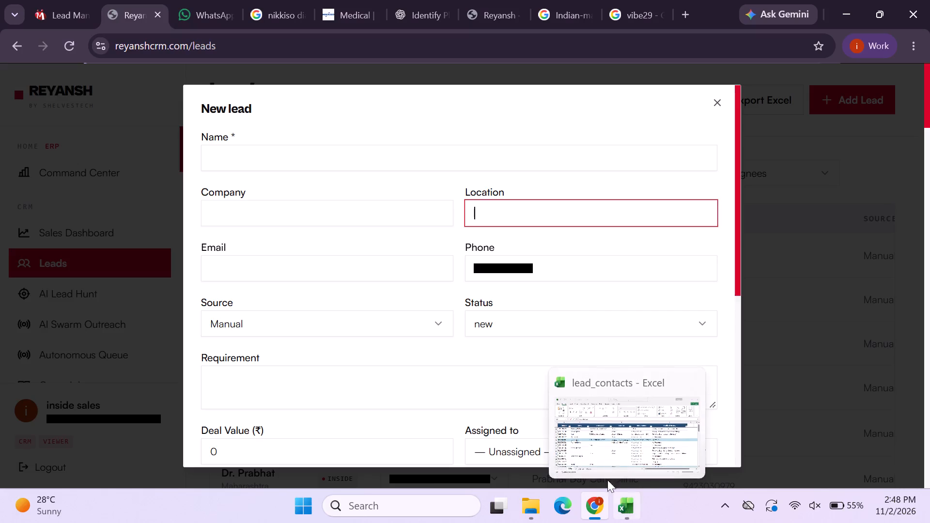
click(604, 460)
click(317, 368)
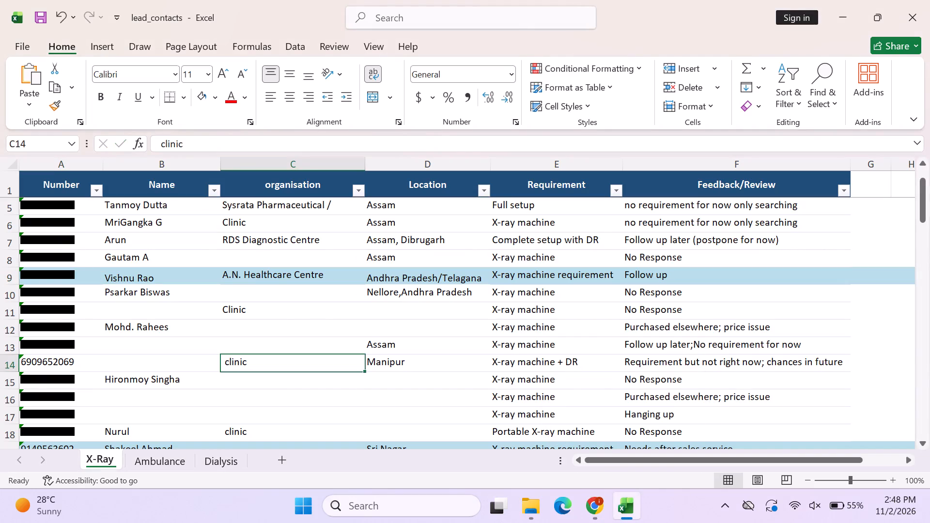
double_click(122, 280)
drag(105, 277, 159, 277)
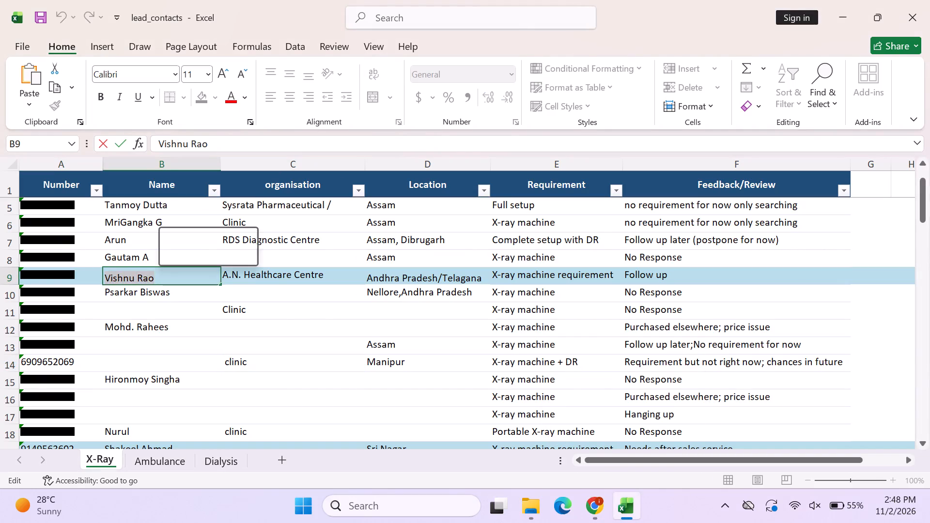
key(ctrl+c)
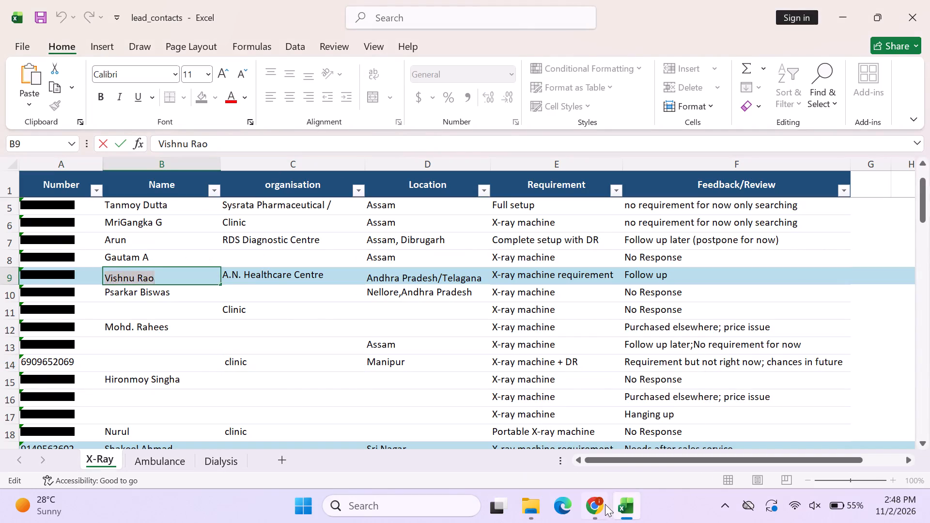
click(600, 503)
click(259, 152)
key(ctrl+v)
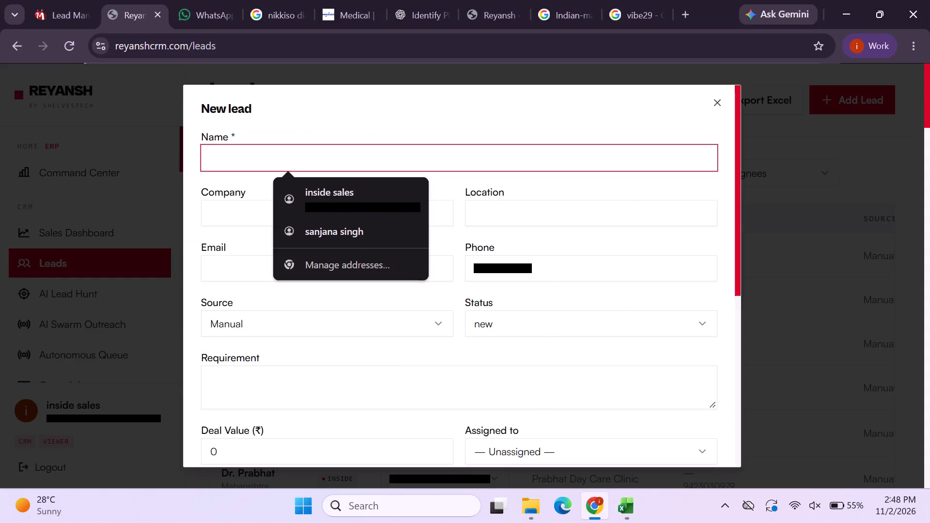
Copy the organisation "A.N. Healthcare Centre" from the workbook into the new CRM lead's Company field.
click(270, 219)
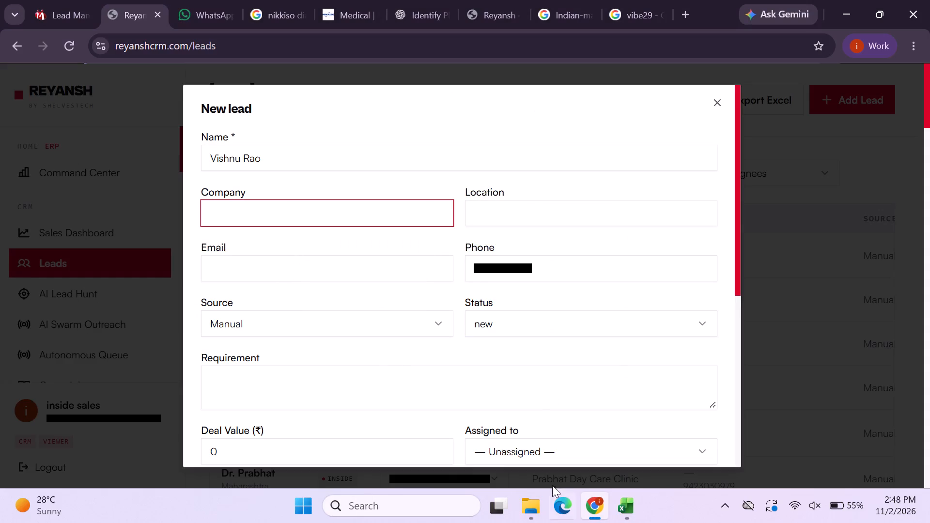
click(627, 502)
click(266, 272)
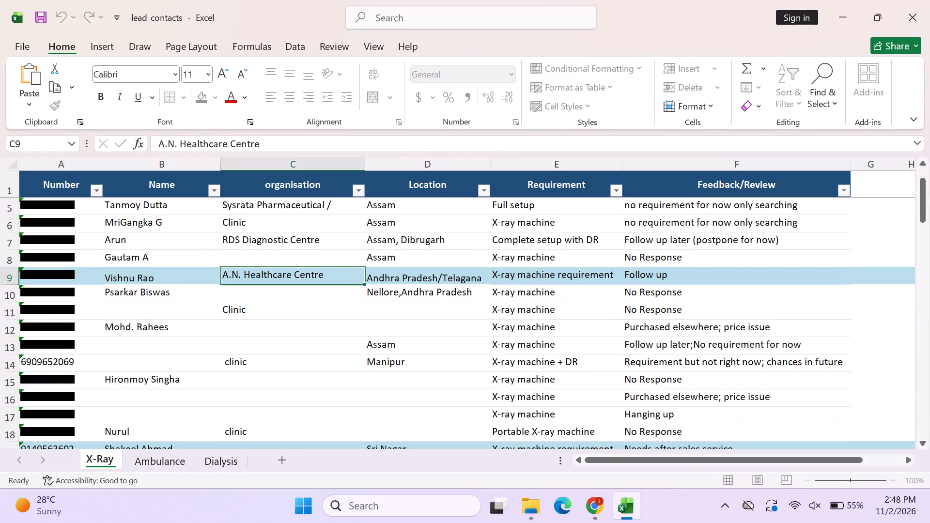
double_click(233, 276)
drag(224, 273, 304, 268)
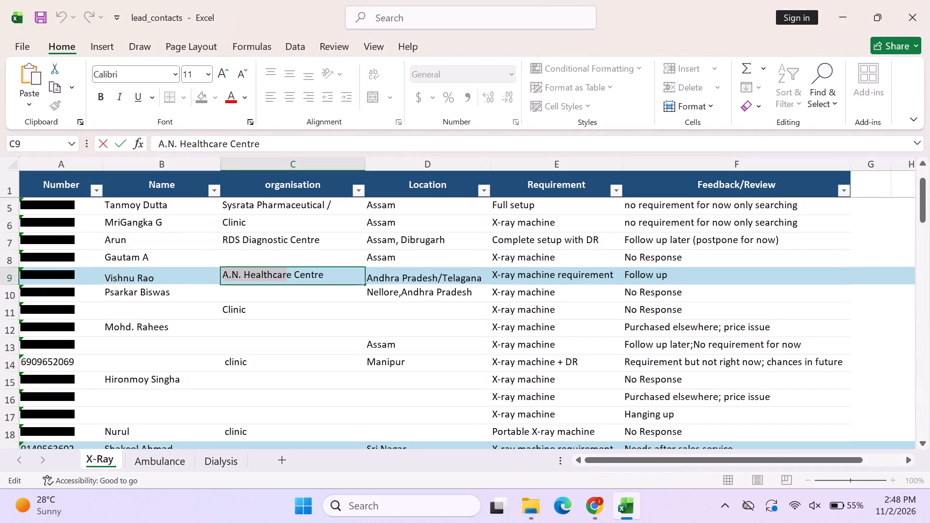
drag(304, 268, 328, 269)
key(ctrl+c)
click(597, 505)
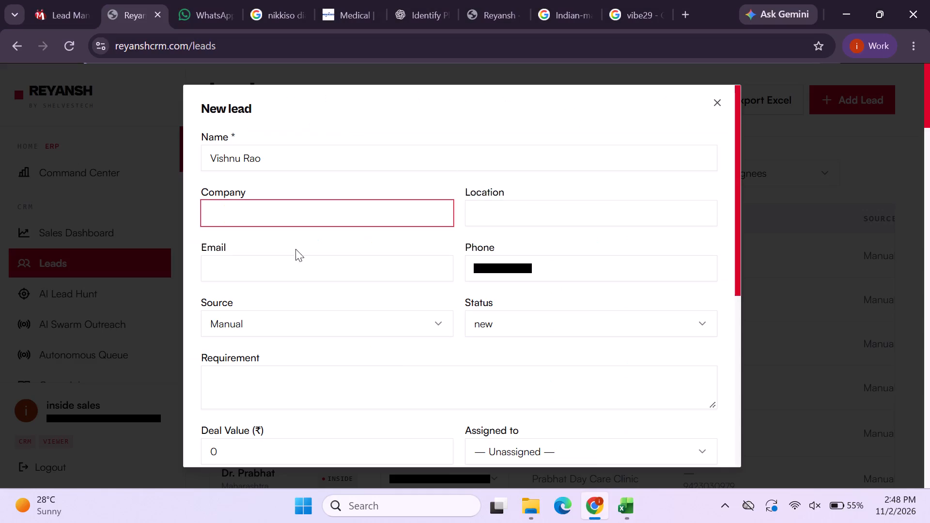
click(252, 211)
key(ctrl+v)
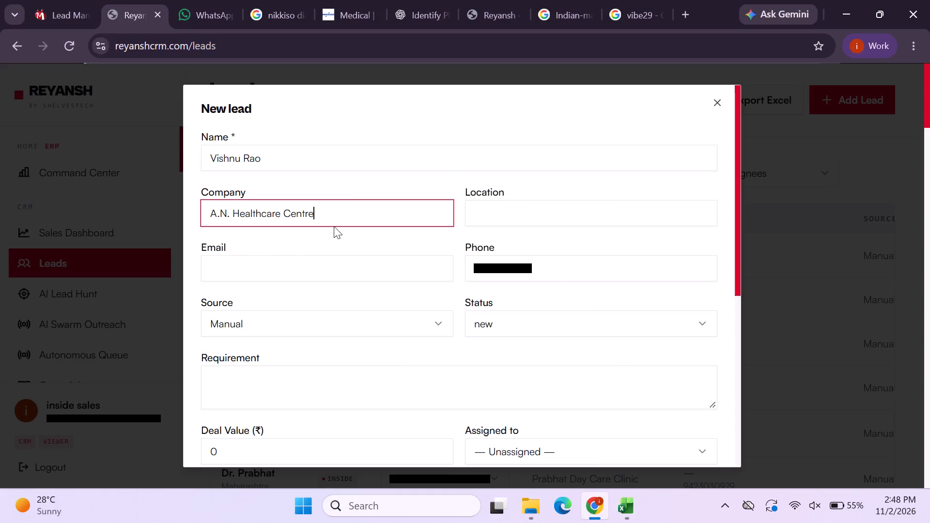
Copy the location "Andhra Pradesh/Telagana" from the workbook's A.N. Healthcare Centre row into the new CRM lead's Location field.
click(502, 215)
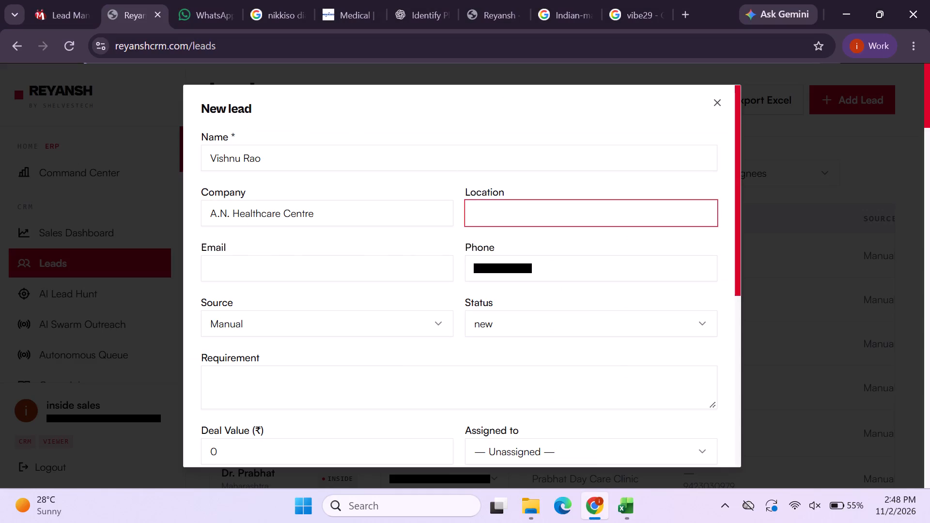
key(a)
key(BackSpace)
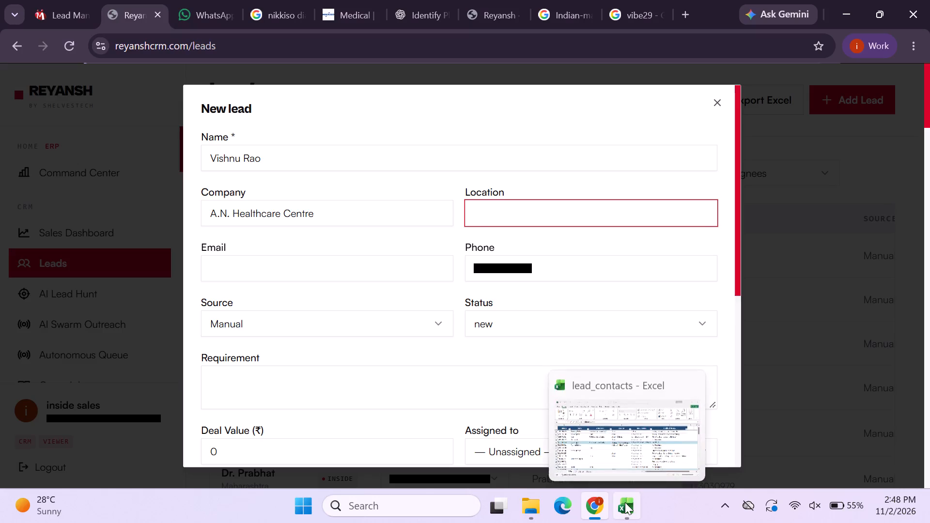
click(608, 461)
click(427, 282)
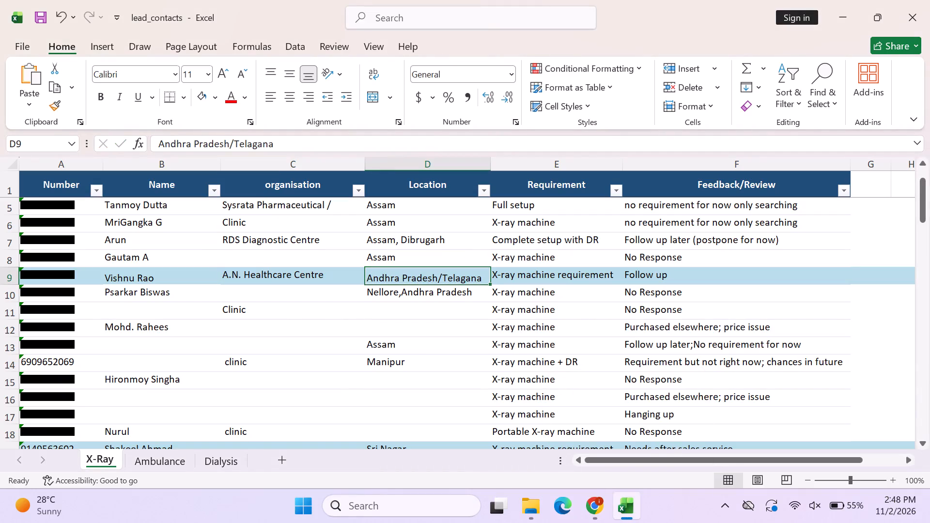
double_click(391, 279)
drag(366, 277, 486, 285)
key(ctrl+c)
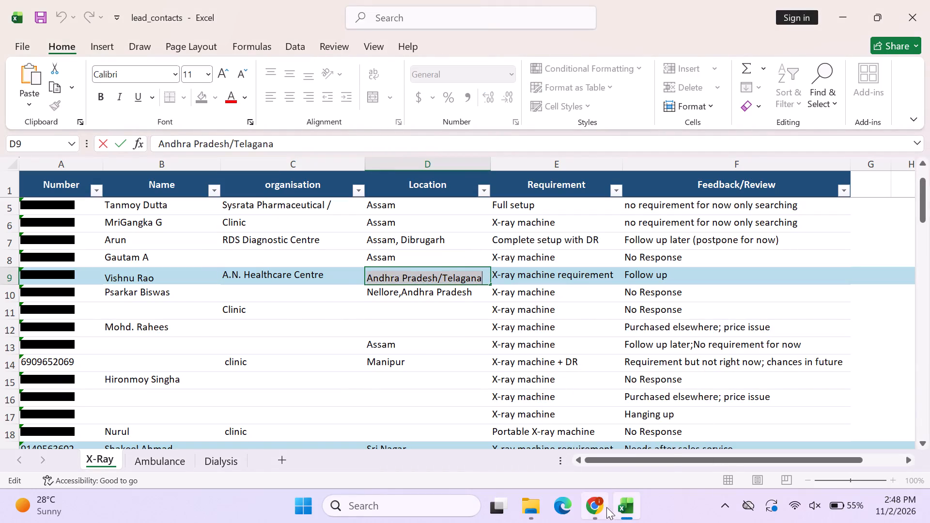
click(592, 502)
click(477, 217)
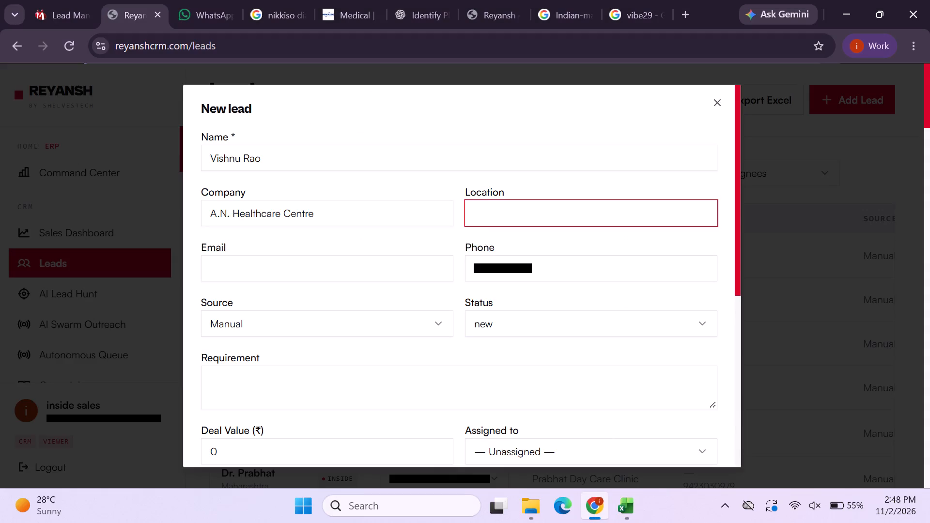
key(ctrl+v)
Begin the new A.N. Healthcare Centre lead's Requirement with "Interested in X-Ray Machine ....", checking the workbook and correcting the spelling of "Interested".
click(232, 374)
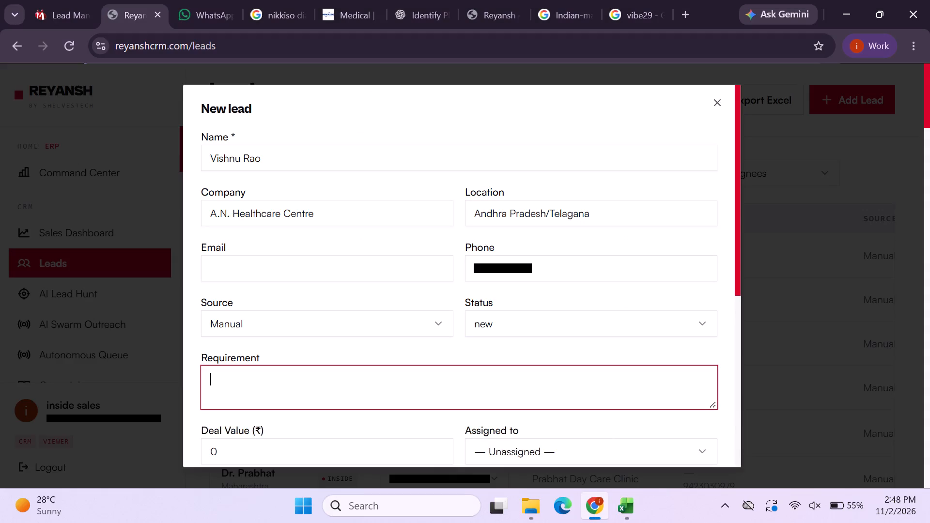
click(620, 449)
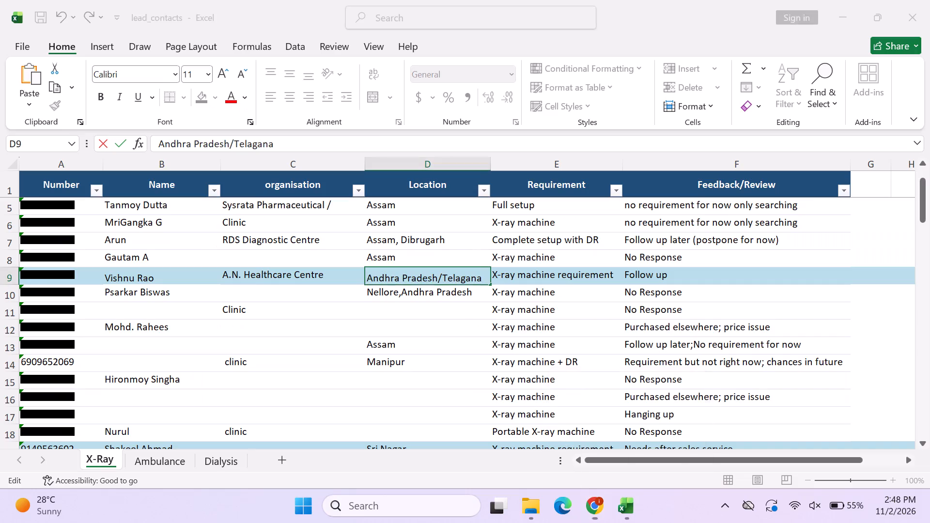
click(463, 323)
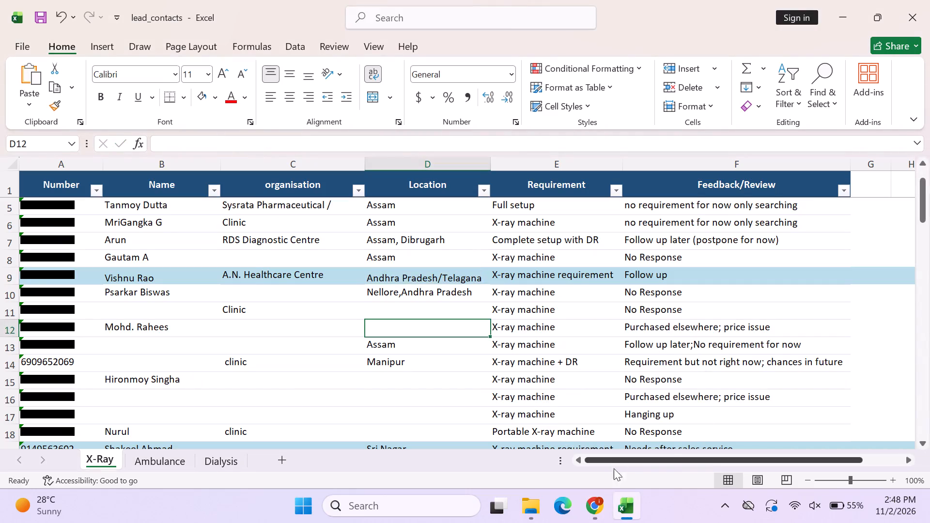
click(570, 434)
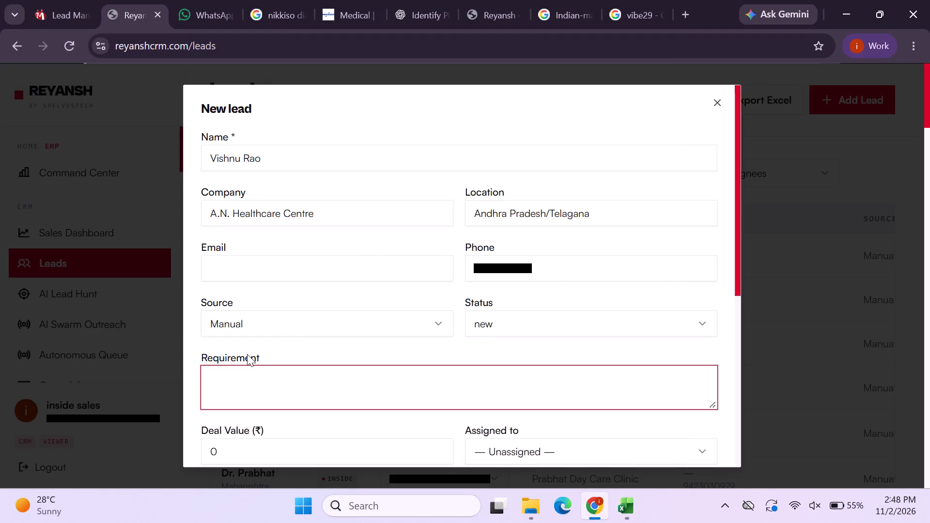
click(239, 380)
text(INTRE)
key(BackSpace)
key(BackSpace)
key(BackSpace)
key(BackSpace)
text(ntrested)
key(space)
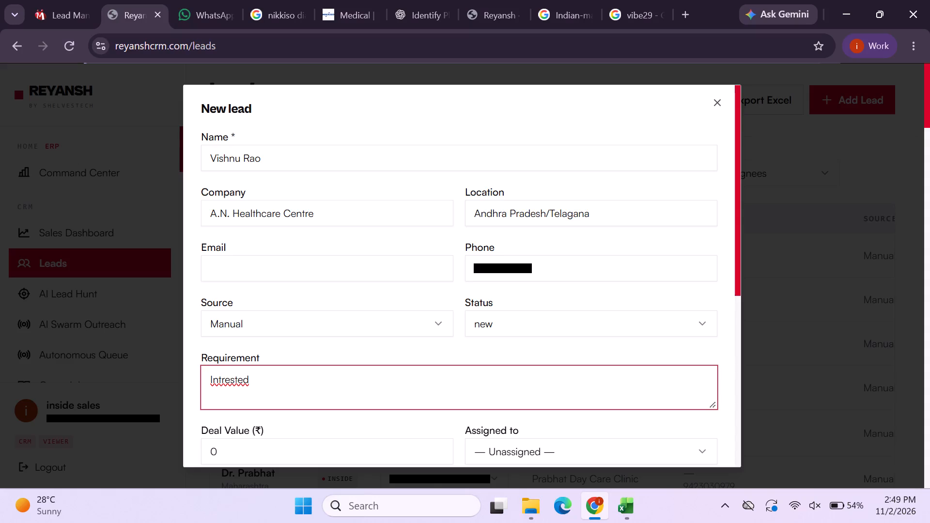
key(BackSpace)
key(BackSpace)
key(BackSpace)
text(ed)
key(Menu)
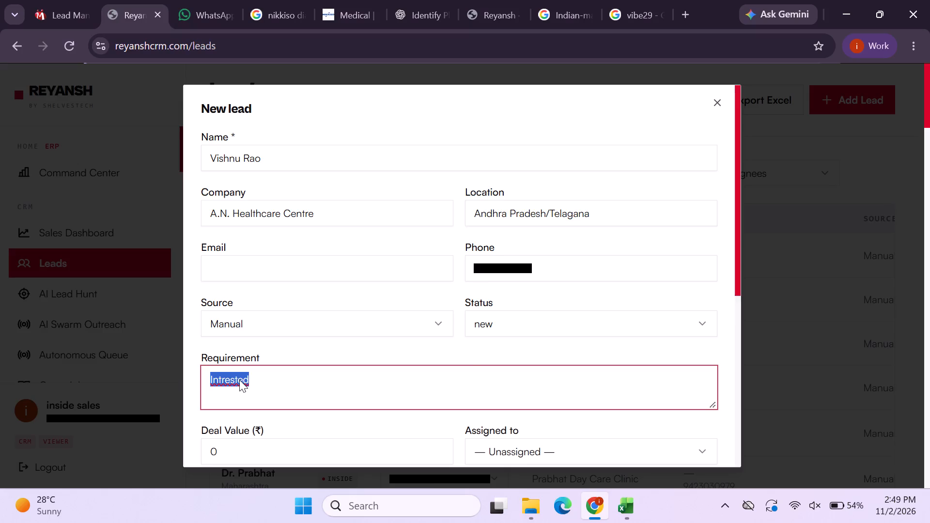
click(291, 77)
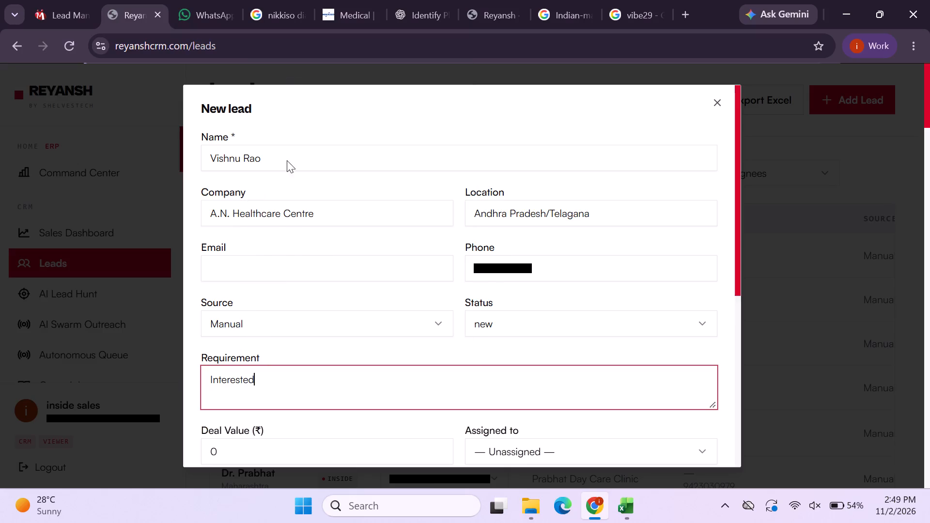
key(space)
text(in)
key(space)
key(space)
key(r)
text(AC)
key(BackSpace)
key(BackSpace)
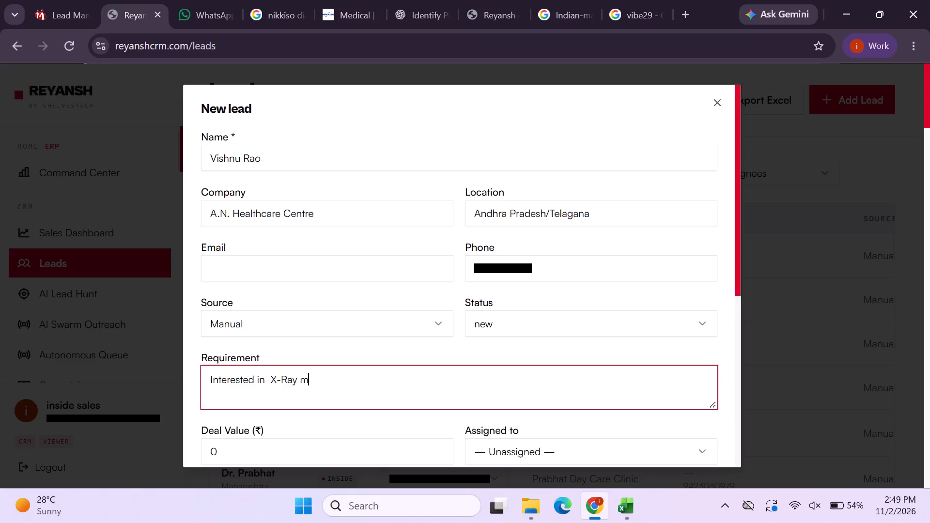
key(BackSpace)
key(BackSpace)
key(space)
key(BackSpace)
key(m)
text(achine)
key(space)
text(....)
Append the feedback "(follow up ) no response" to the A.N. Healthcare Centre lead's Requirement text.
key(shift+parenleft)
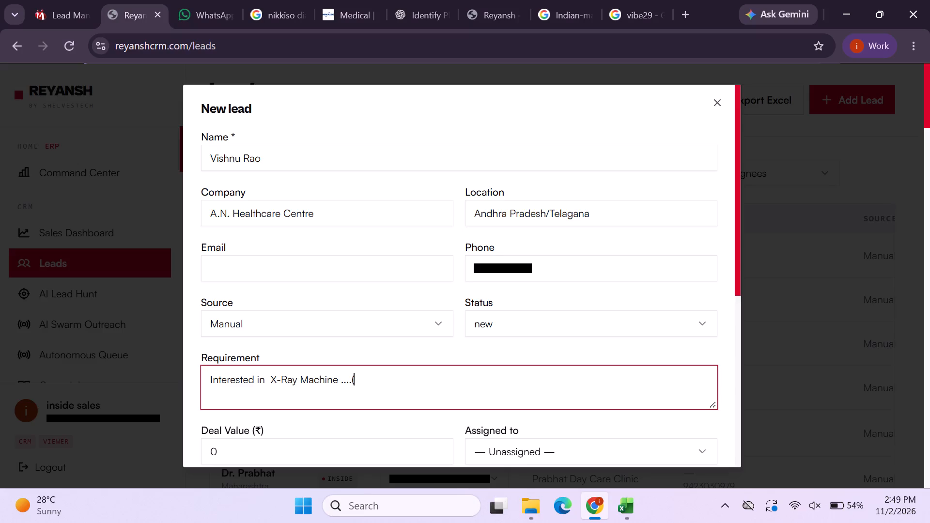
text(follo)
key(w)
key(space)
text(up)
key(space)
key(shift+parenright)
click(413, 382)
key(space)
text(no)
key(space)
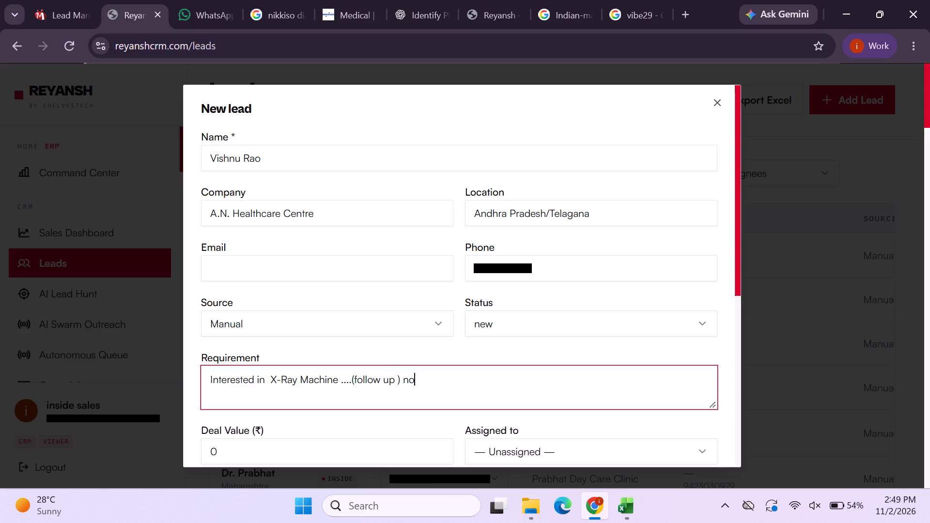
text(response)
Assign the new A.N. Healthcare Centre lead to one of the listed user accounts.
scroll(616, 300, down, 3)
click(682, 234)
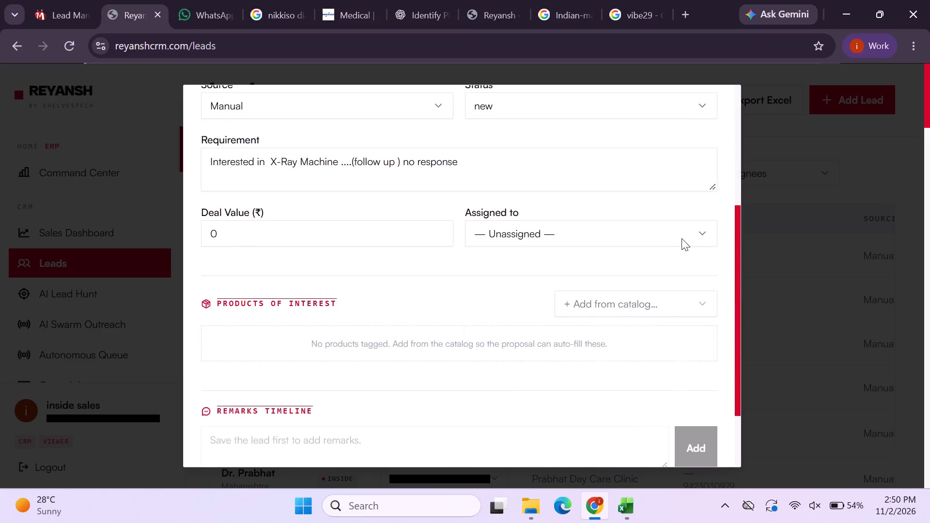
click(489, 385)
Set the A.N. Healthcare Centre lead's status to warm and add the lead to the CRM.
scroll(601, 344, down, 2)
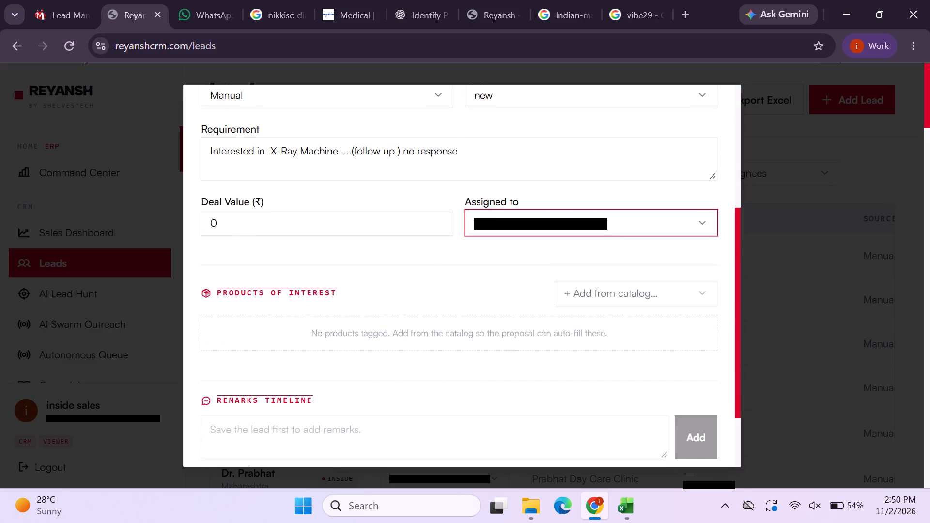
scroll(601, 344, down, 1)
scroll(686, 430, up, 3)
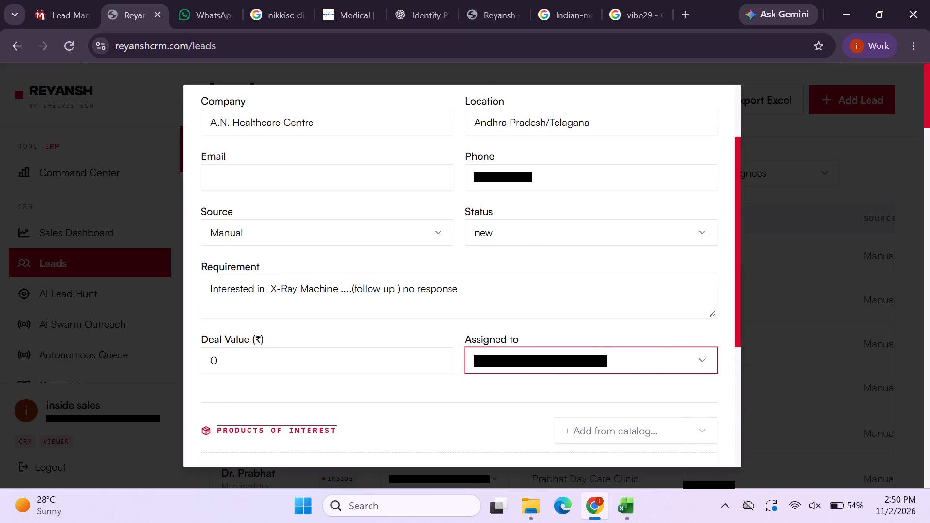
click(664, 238)
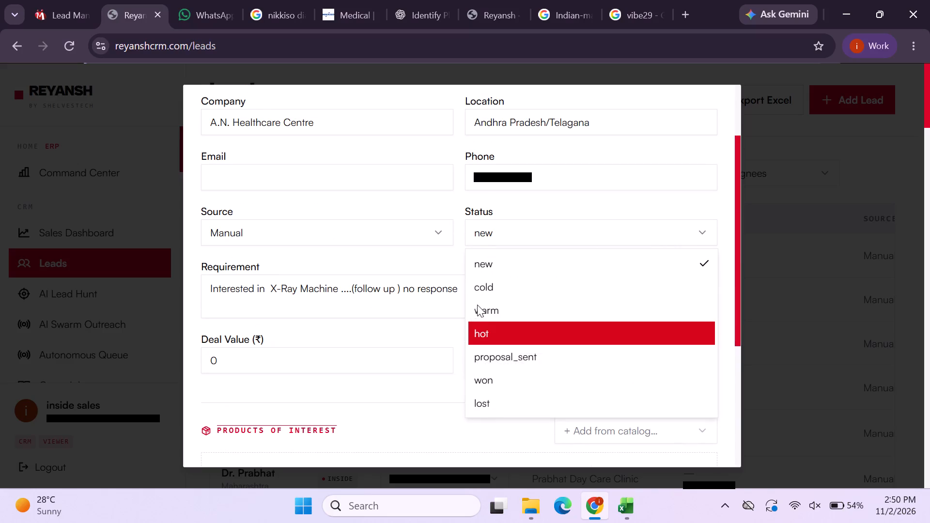
click(477, 305)
scroll(610, 300, down, 8)
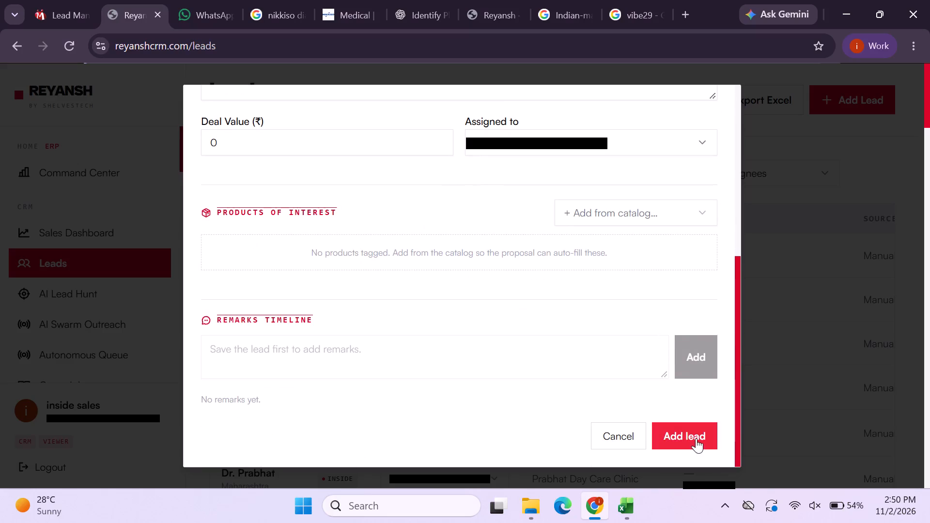
click(696, 438)
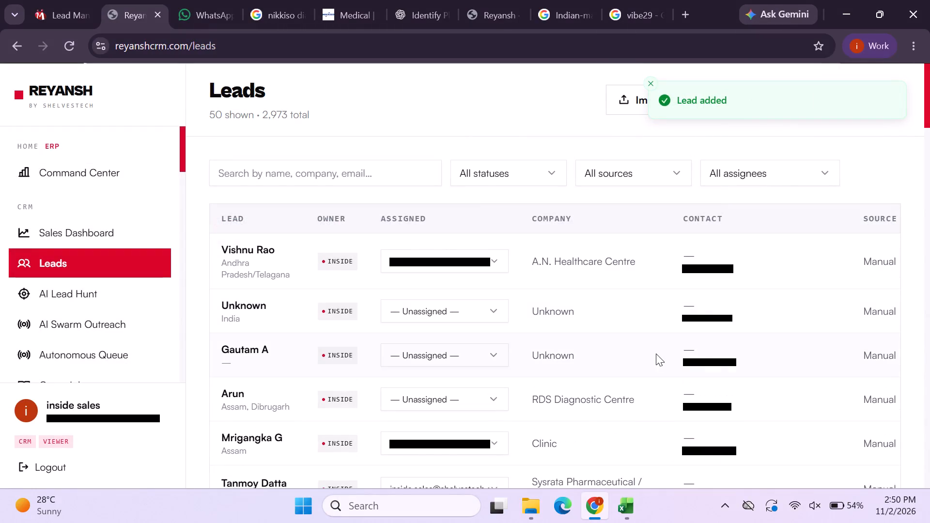
Review the A.N. Healthcare Centre lead's row across the columns of the Leads table, including its source and status.
click(264, 252)
key(Right)
key(Right)
key(Right)
key(Right)
key(Right)
key(Right)
key(Right)
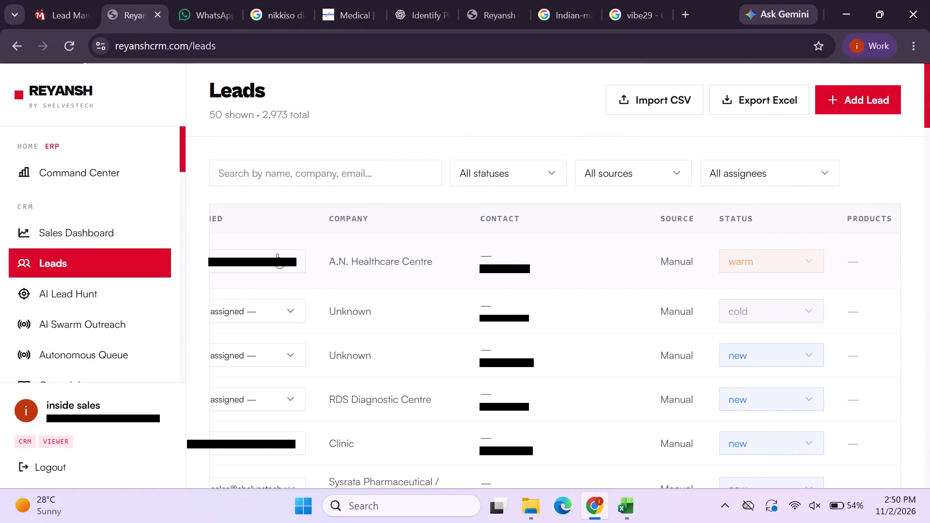
click(346, 247)
key(Left)
key(Left)
key(Left)
key(Left)
key(Left)
key(Left)
key(Left)
key(Left)
key(Left)
key(Left)
key(Left)
key(Left)
key(Left)
key(Left)
key(Left)
key(Left)
key(Left)
key(Left)
key(Left)
key(Left)
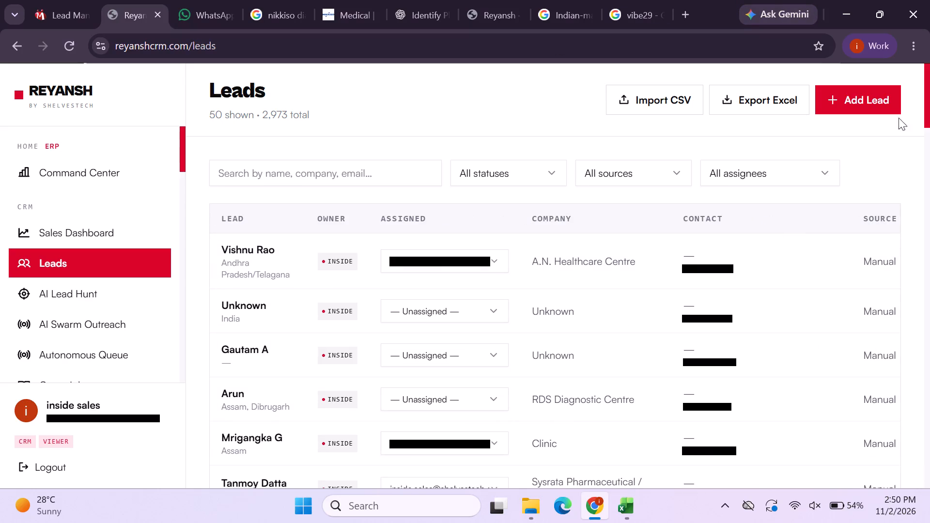
Start a new CRM lead and copy the row 10 contact's name from the lead_contacts X-Ray sheet into its Name.
click(838, 105)
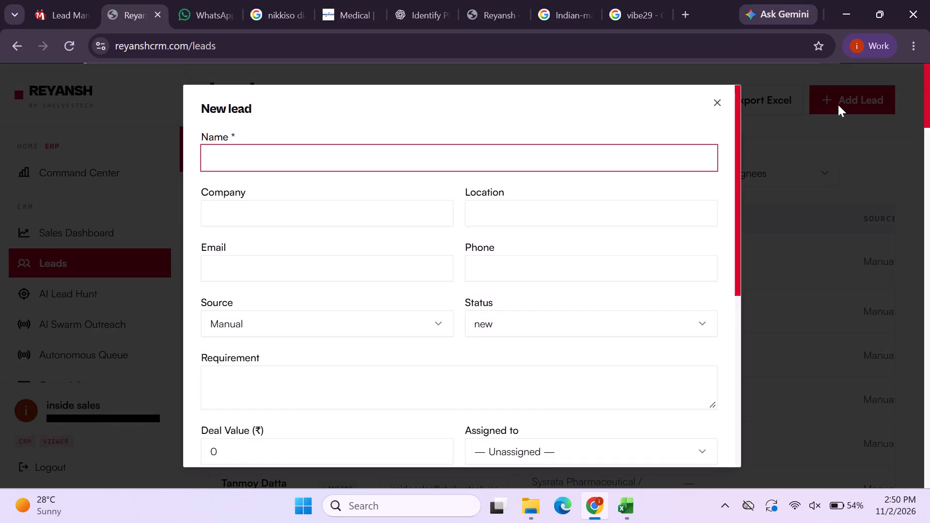
click(634, 500)
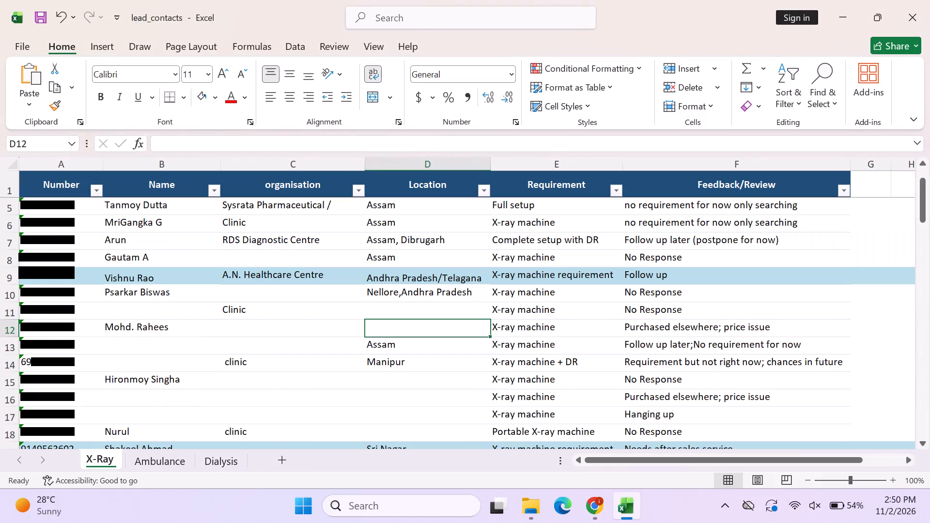
click(278, 317)
double_click(103, 295)
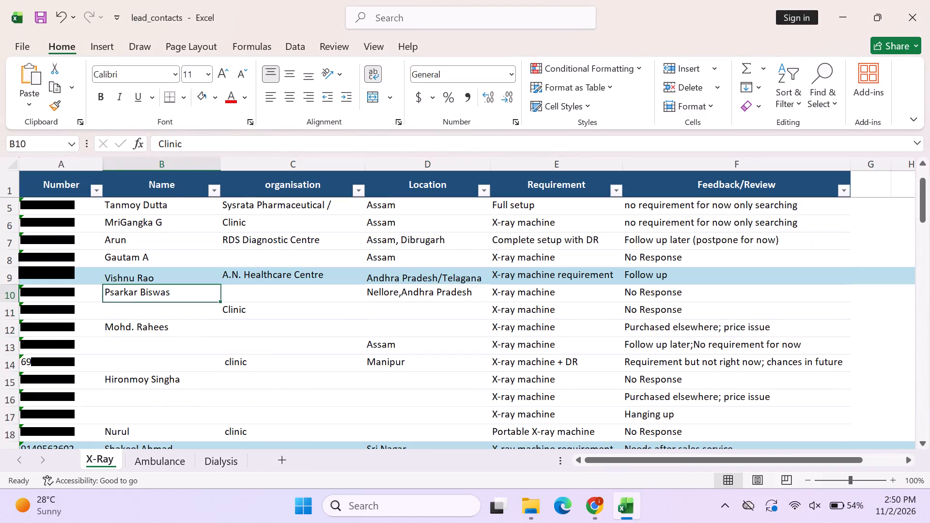
click(154, 291)
double_click(125, 294)
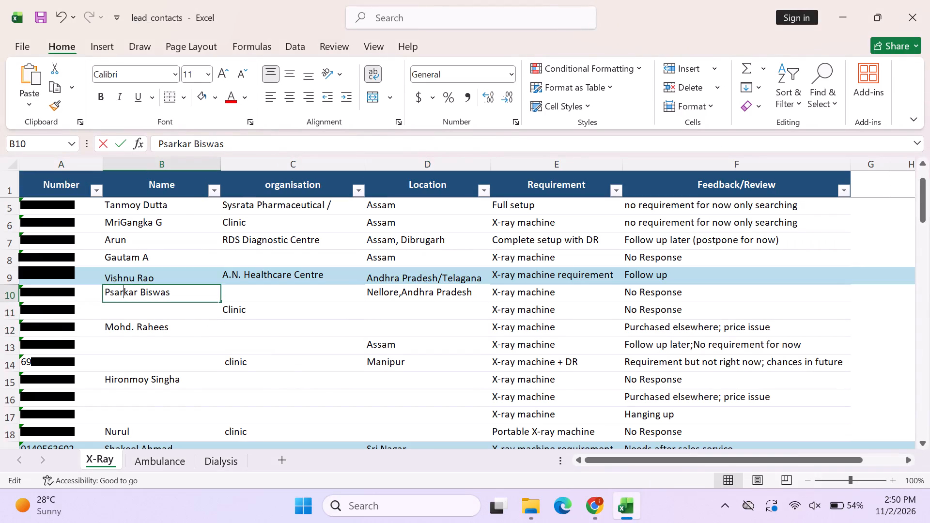
drag(105, 293, 224, 293)
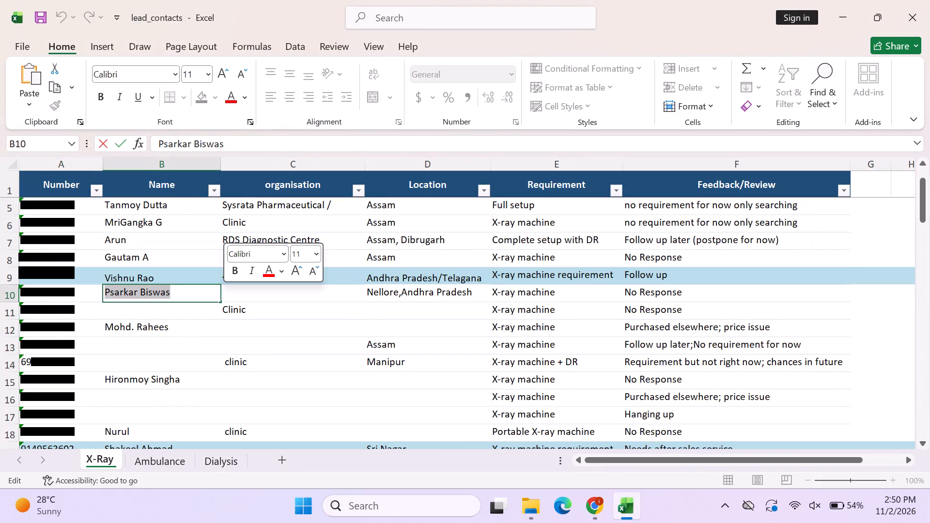
key(ctrl+c)
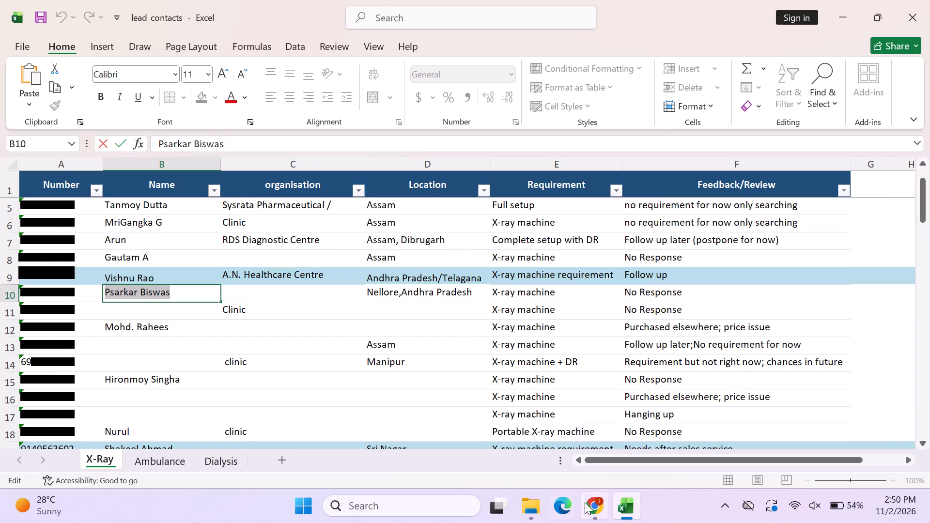
click(590, 502)
click(242, 158)
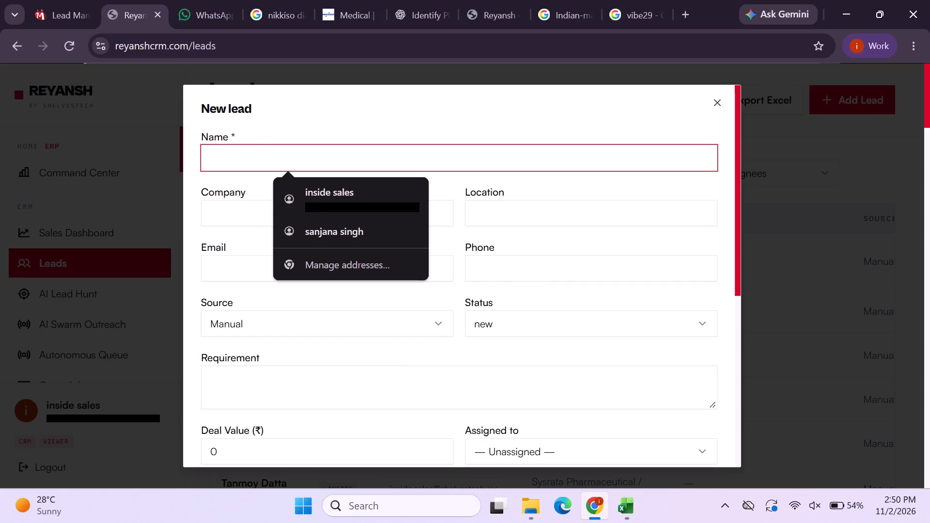
key(ctrl+v)
Copy the row 10 contact's phone number from the lead_contacts workbook into the new lead's Phone.
click(632, 497)
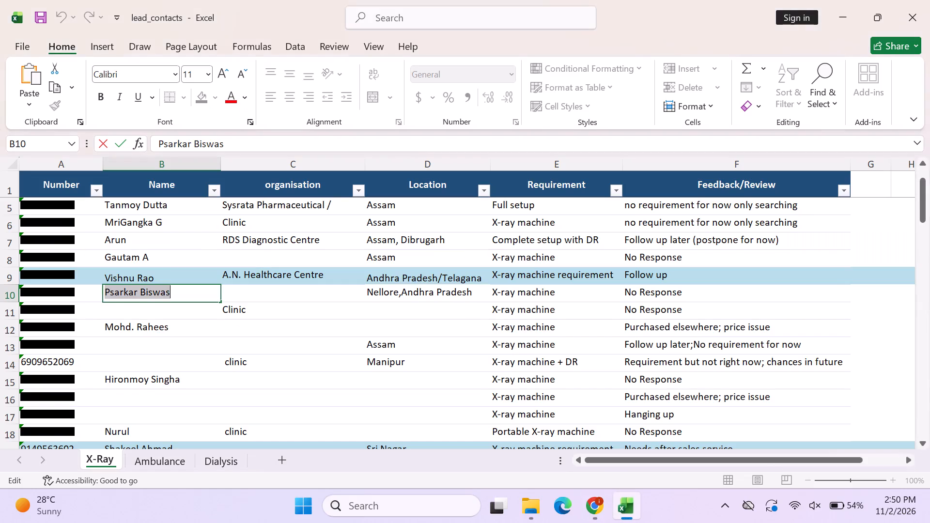
click(43, 290)
double_click(25, 295)
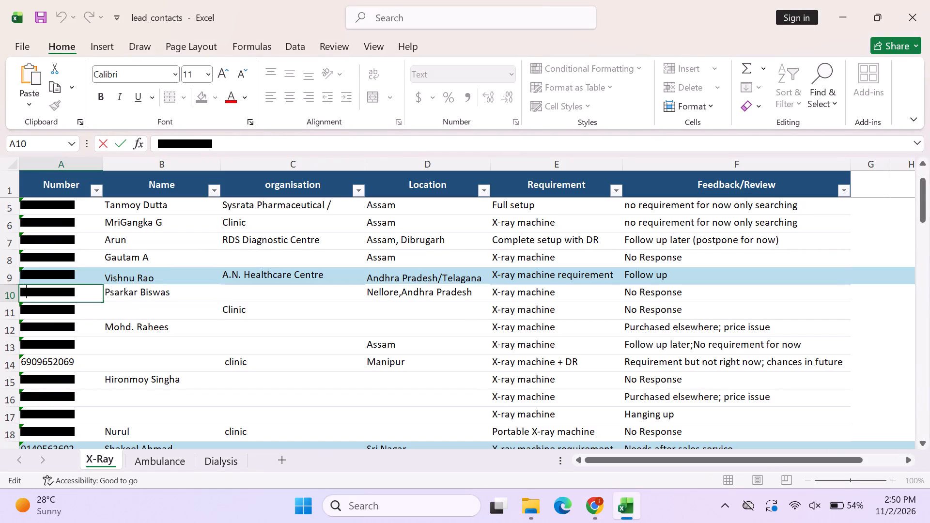
drag(21, 291, 88, 290)
key(ctrl+c)
click(596, 503)
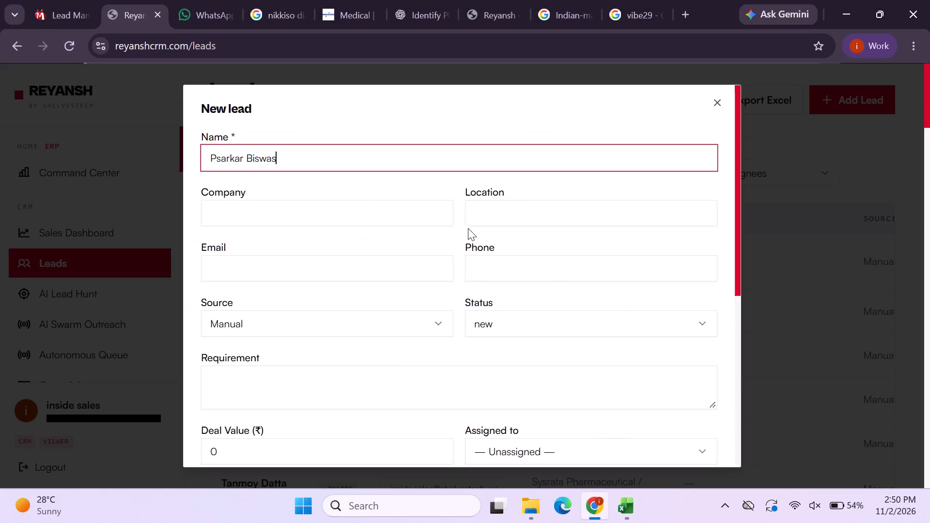
click(517, 262)
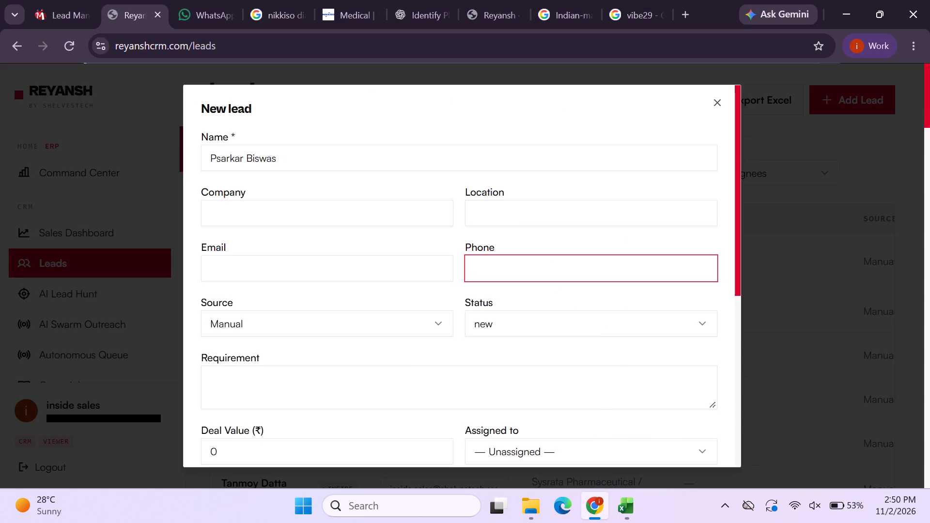
key(ctrl+v)
Copy the row 10 location "Nellore,Andhra Pradesh" from the lead_contacts workbook into the new lead's Location.
click(625, 502)
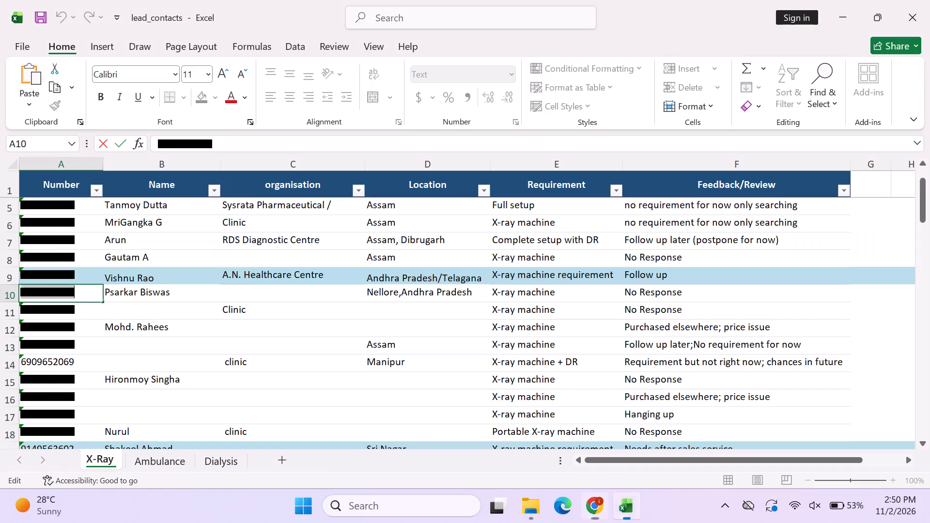
click(393, 320)
double_click(375, 290)
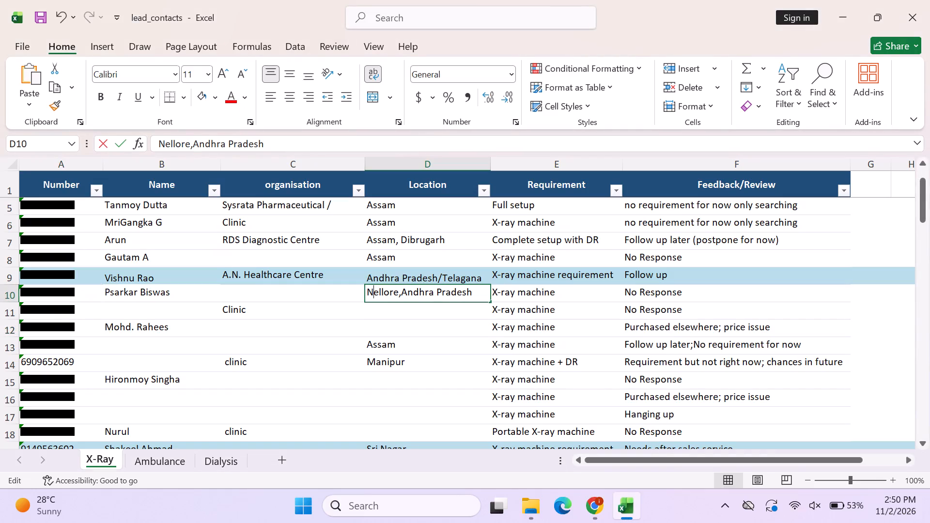
drag(366, 291, 473, 296)
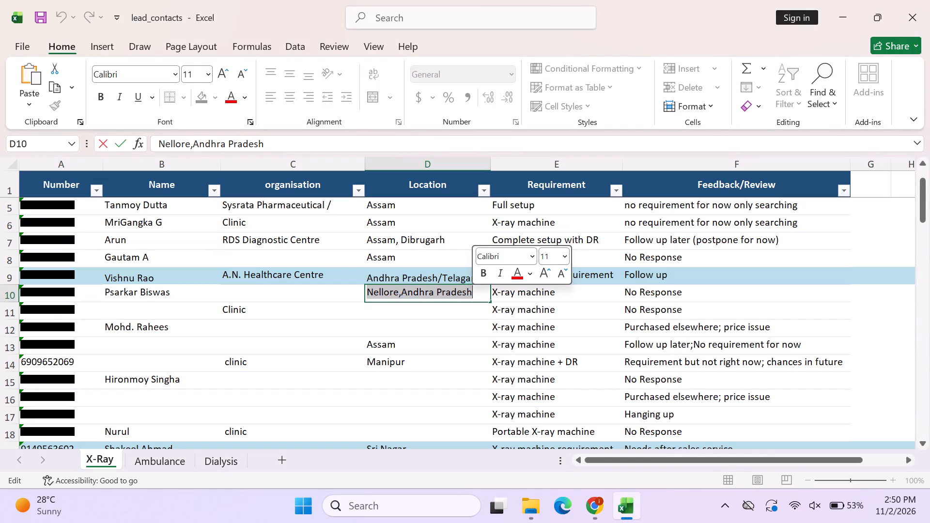
key(ctrl+c)
click(587, 502)
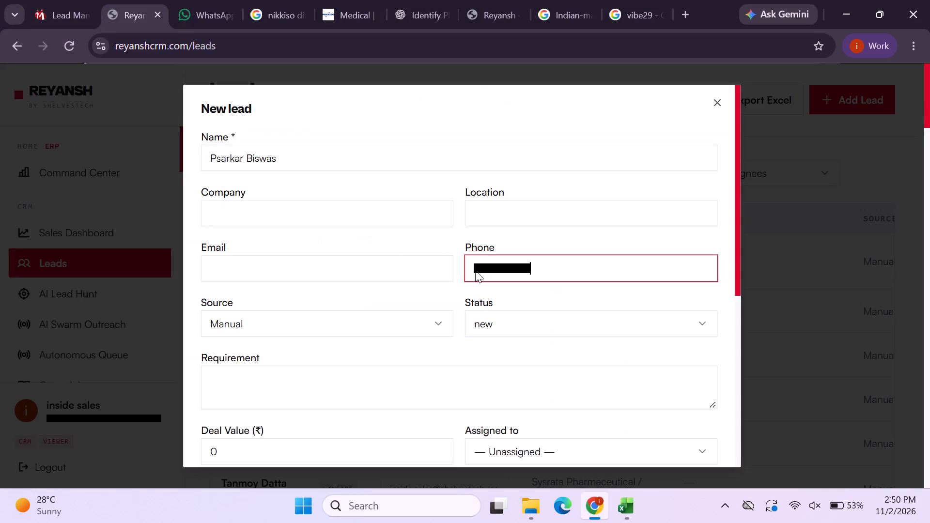
click(471, 207)
key(ctrl+v)
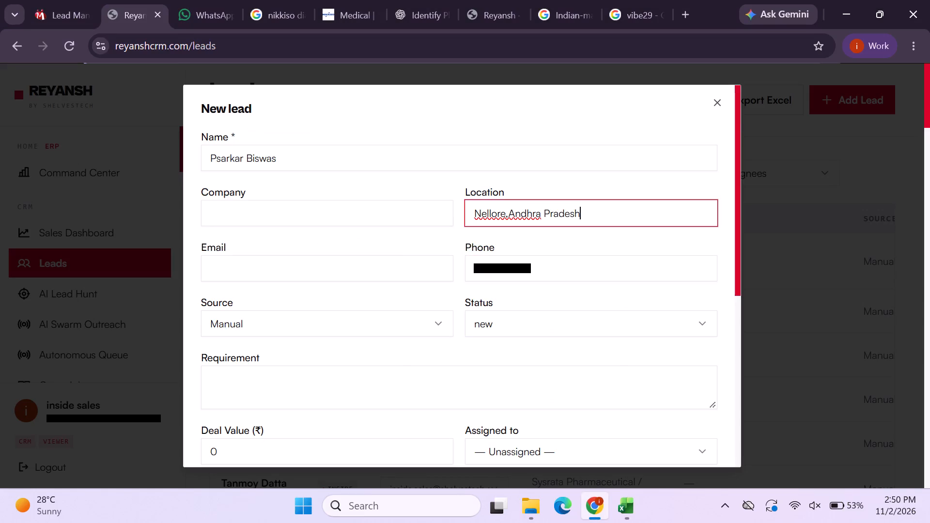
Check row 10 in the workbook for an organisation, and enter "Unknown" as the new lead's Company.
click(625, 494)
click(398, 343)
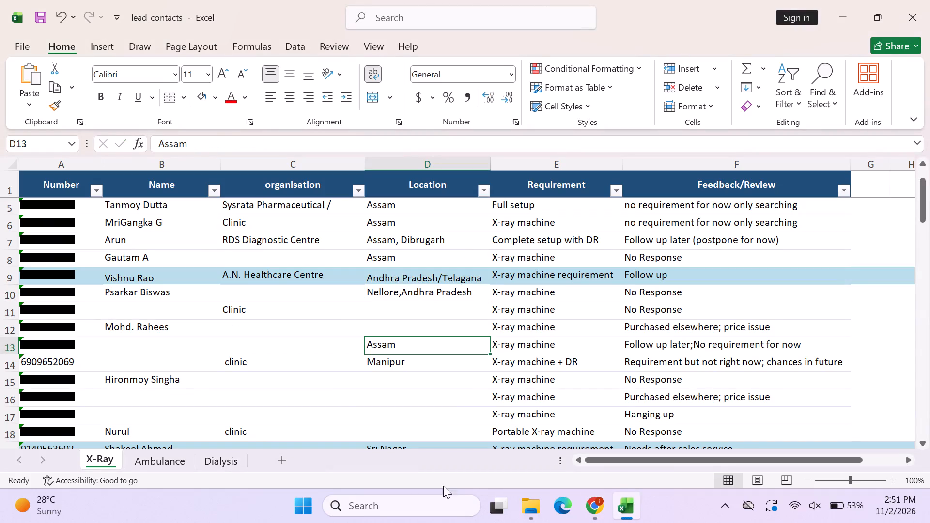
click(588, 513)
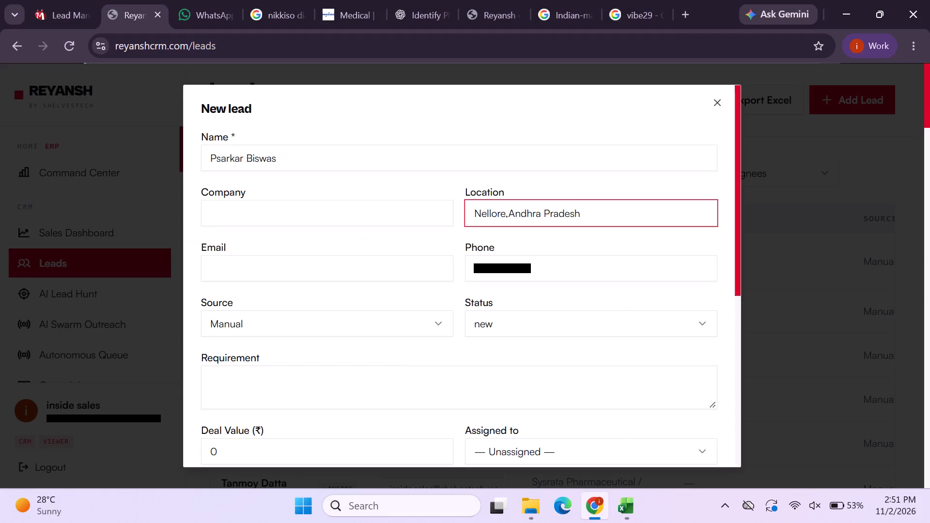
click(234, 213)
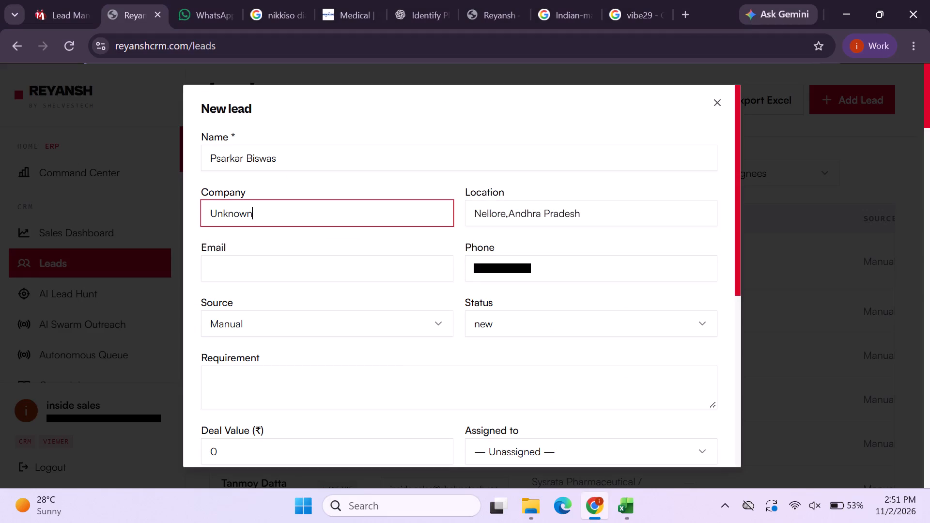
Enter "looking for xray machine (lead from Ad run)" as the Nellore lead's Requirement.
scroll(401, 335, down, 2)
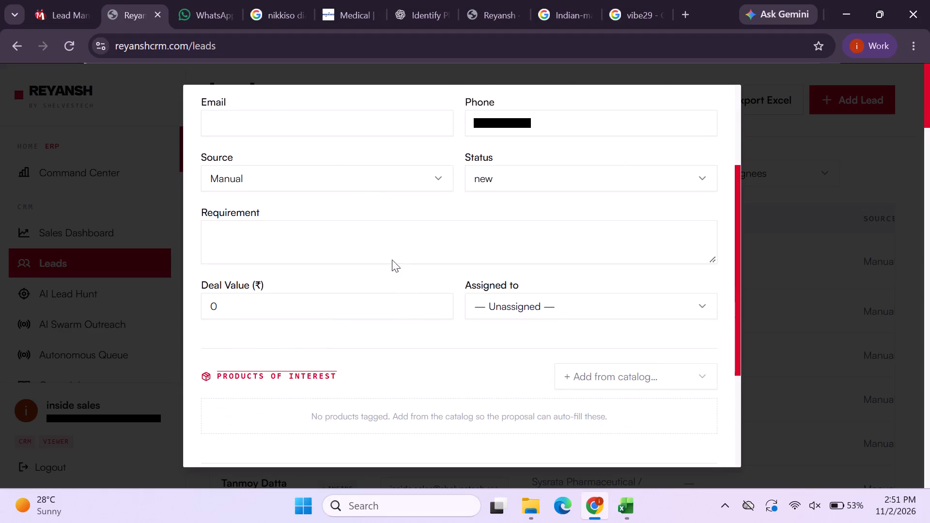
click(387, 250)
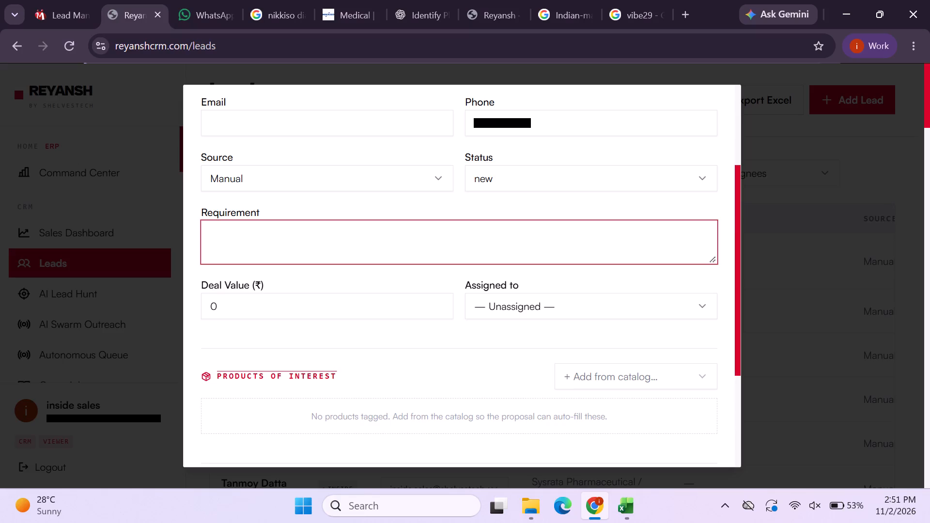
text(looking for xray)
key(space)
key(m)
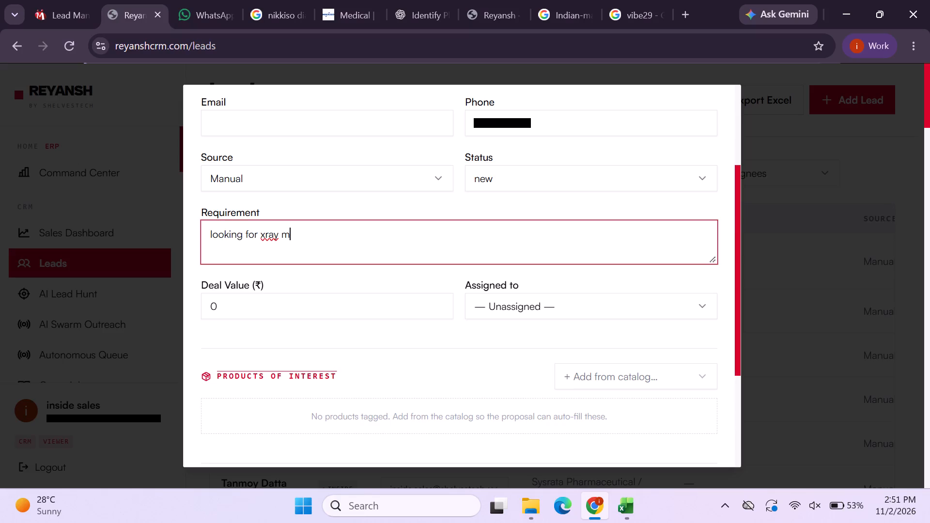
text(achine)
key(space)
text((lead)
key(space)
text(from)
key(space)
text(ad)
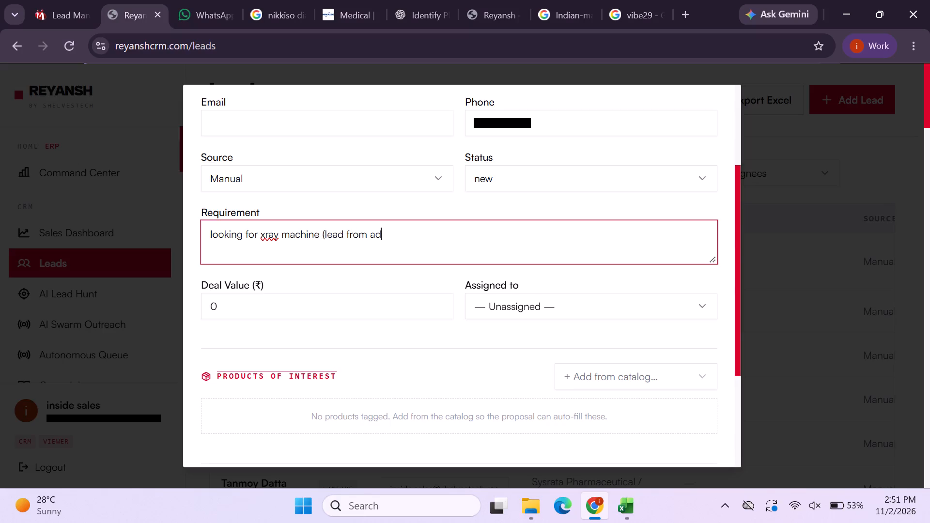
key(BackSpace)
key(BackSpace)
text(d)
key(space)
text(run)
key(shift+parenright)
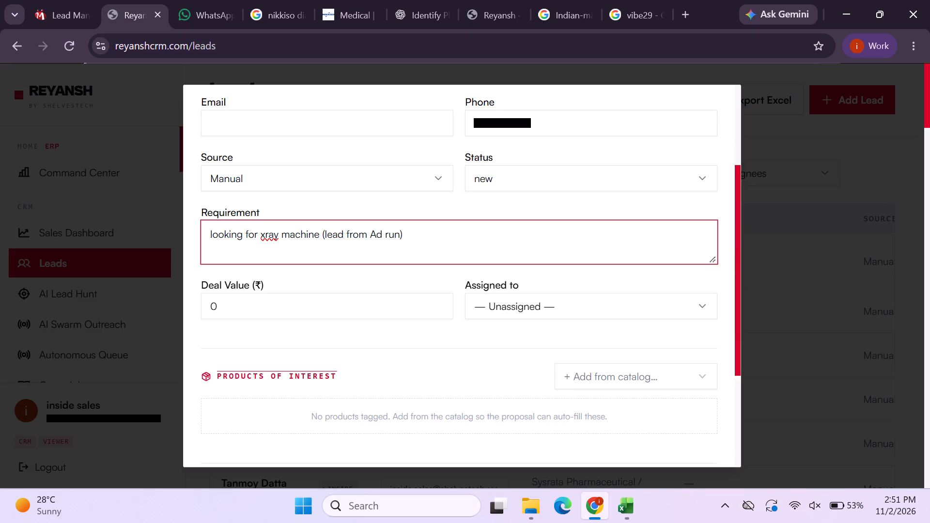
Correct "xray" to "x-ray" in the Nellore lead's Requirement text.
click(264, 236)
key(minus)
Check the Nellore lead's entries throughout the form and add the lead to the CRM.
scroll(462, 246, up, 4)
scroll(513, 274, down, 10)
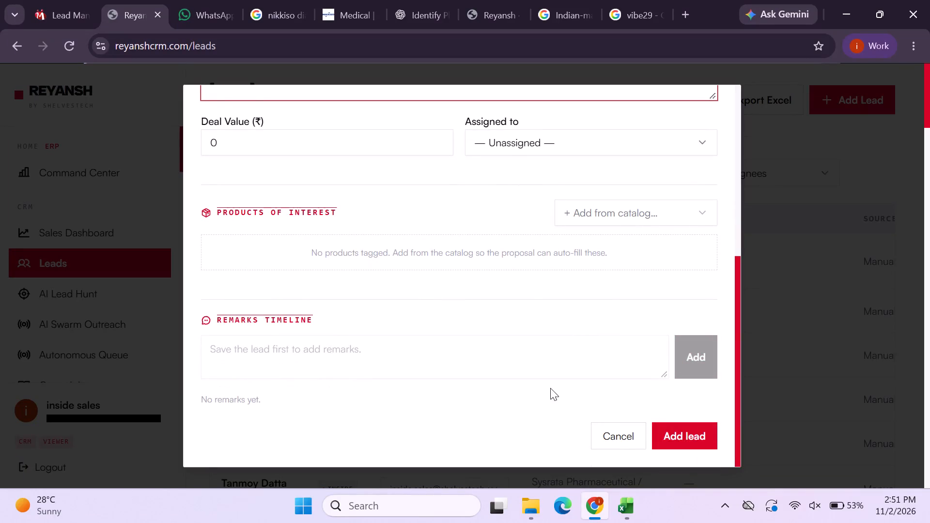
scroll(550, 388, up, 3)
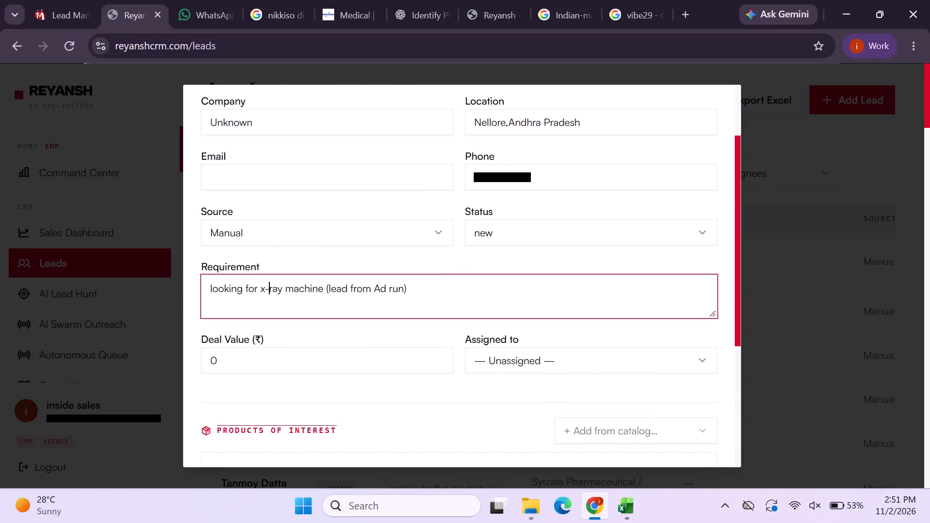
scroll(510, 335, down, 7)
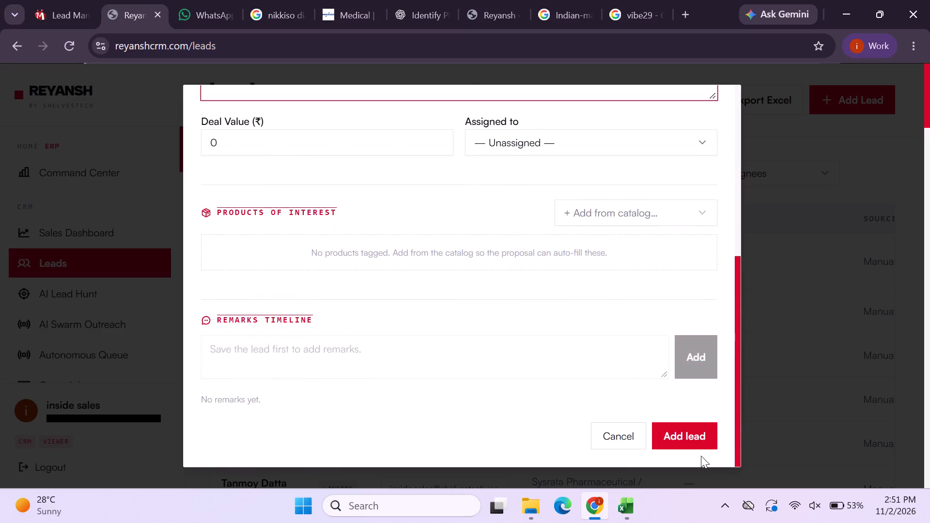
scroll(468, 277, up, 3)
scroll(468, 277, down, 4)
scroll(608, 385, down, 1)
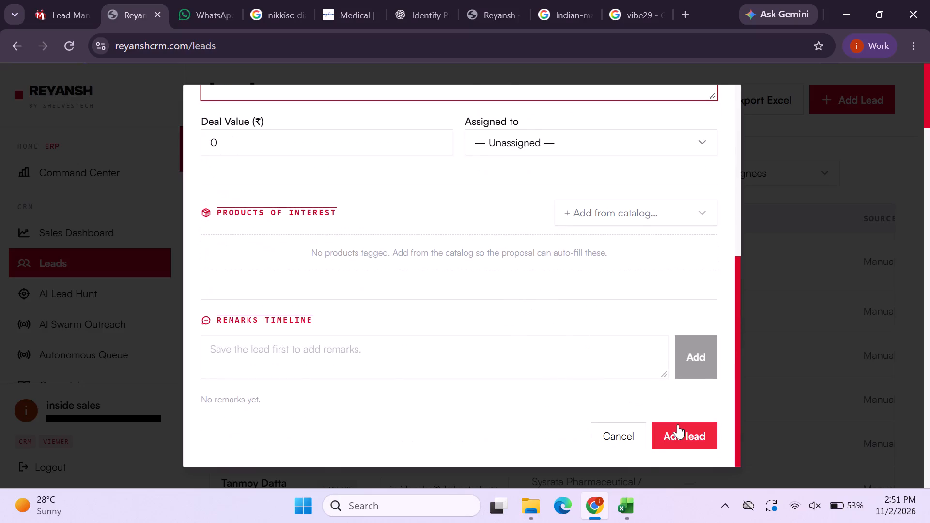
click(678, 427)
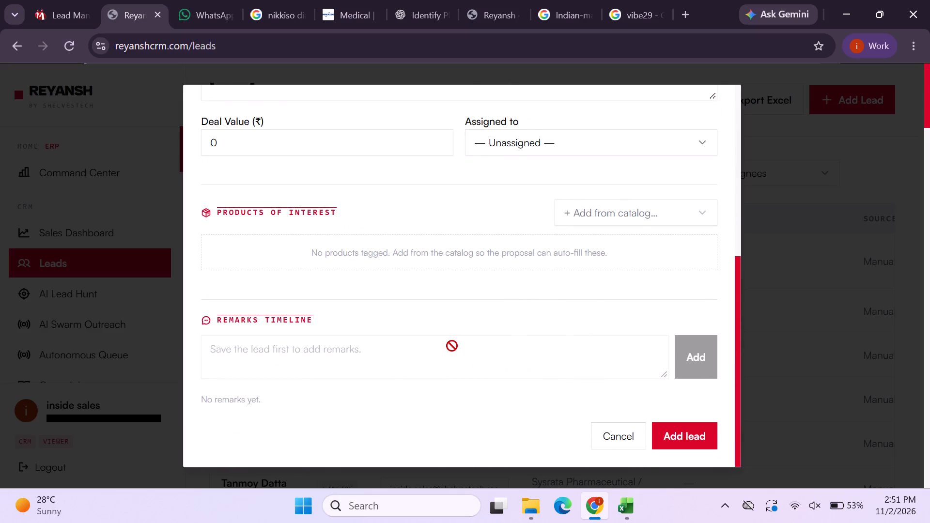
Search Google for "reyami ventures" and look through the results for information about the company.
click(629, 10)
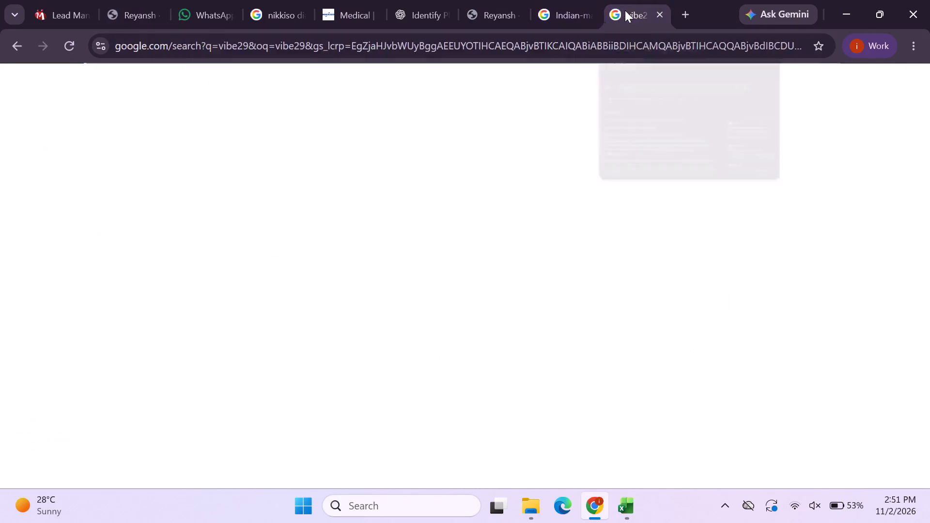
click(616, 102)
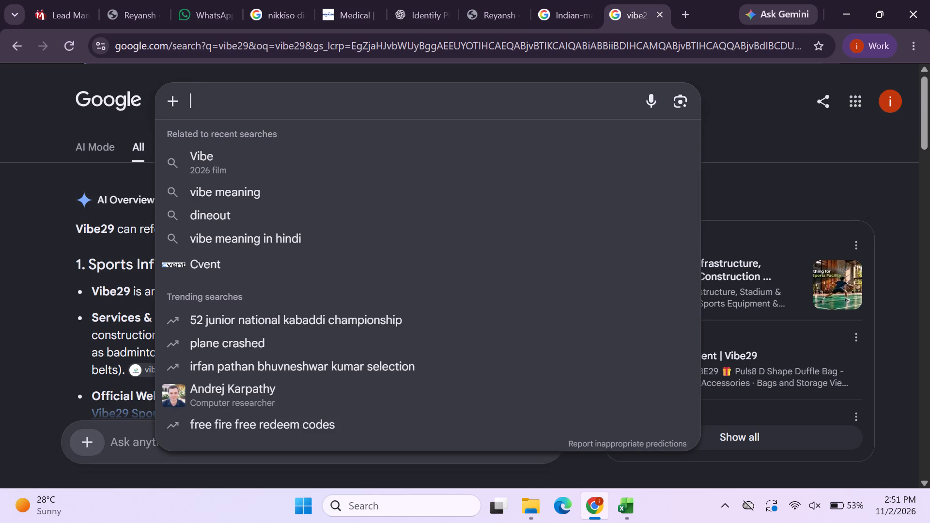
click(228, 101)
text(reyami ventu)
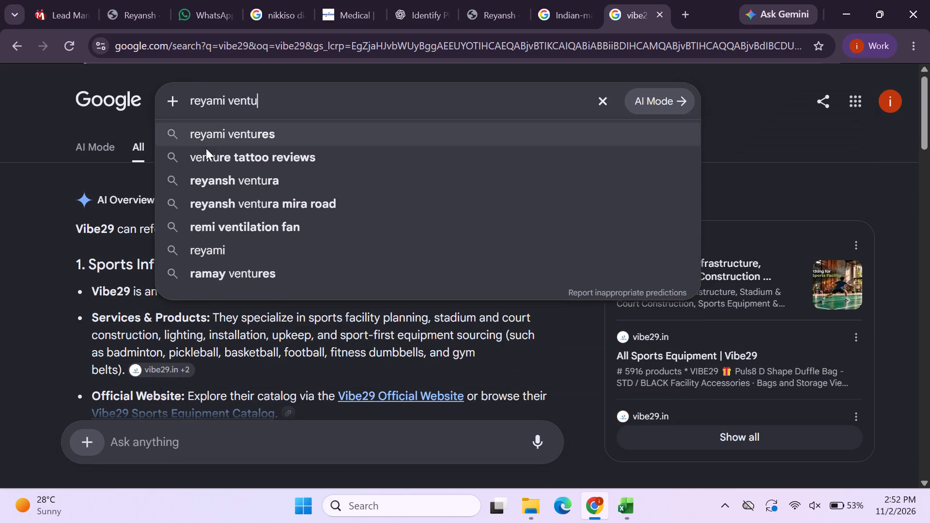
click(204, 132)
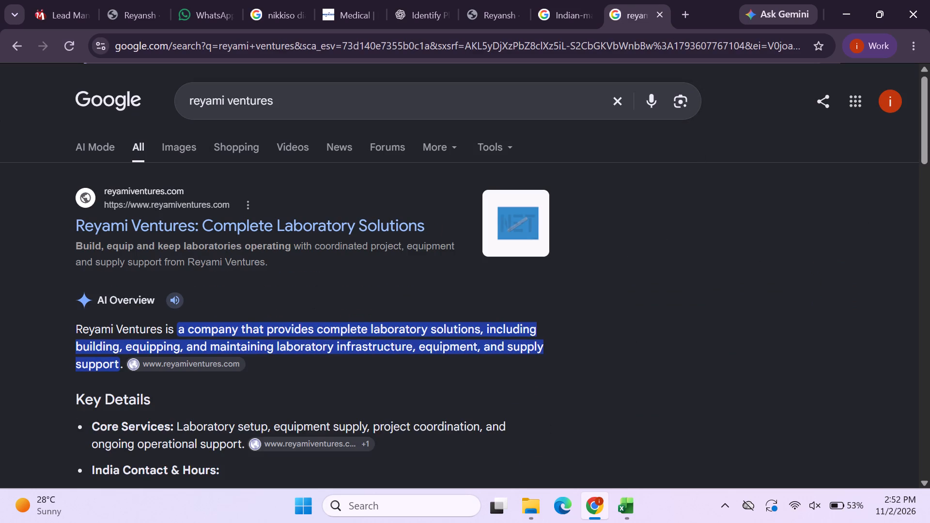
scroll(160, 215, down, 1)
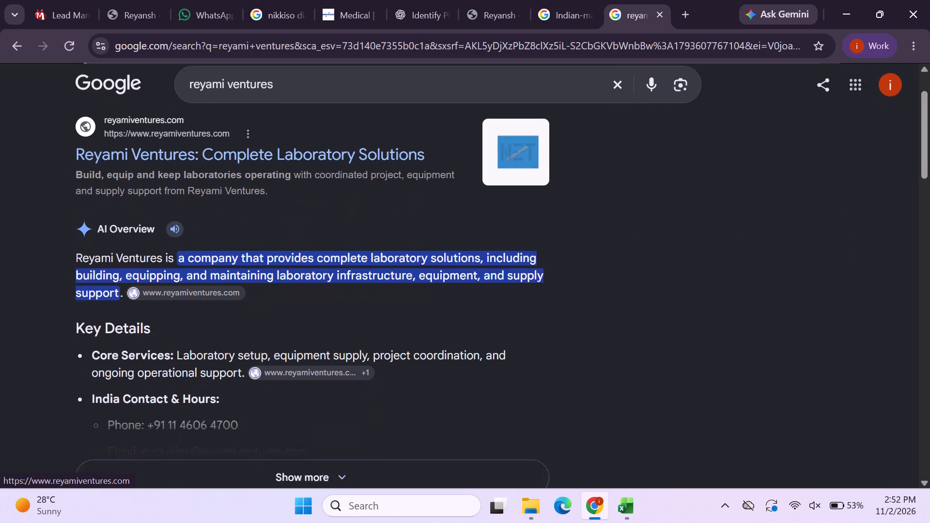
scroll(160, 215, down, 1)
scroll(263, 273, down, 2)
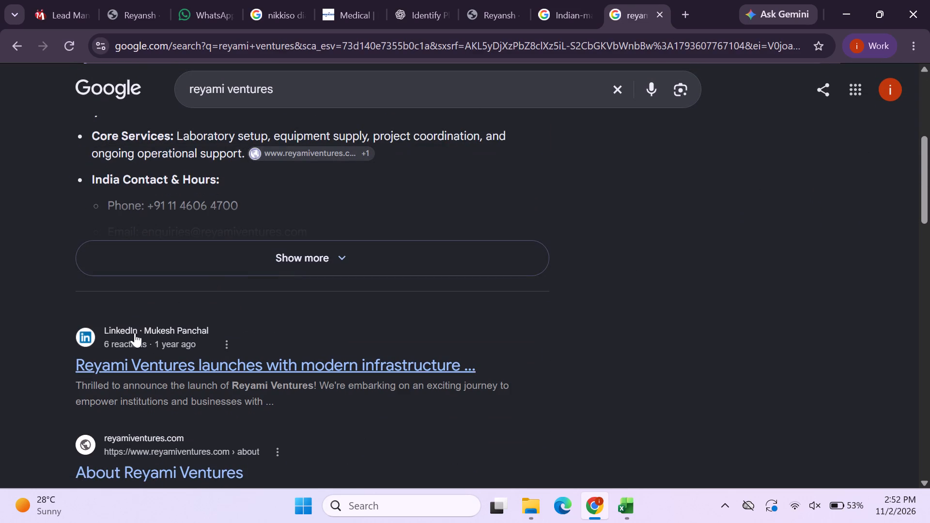
scroll(386, 328, down, 3)
scroll(386, 328, up, 1)
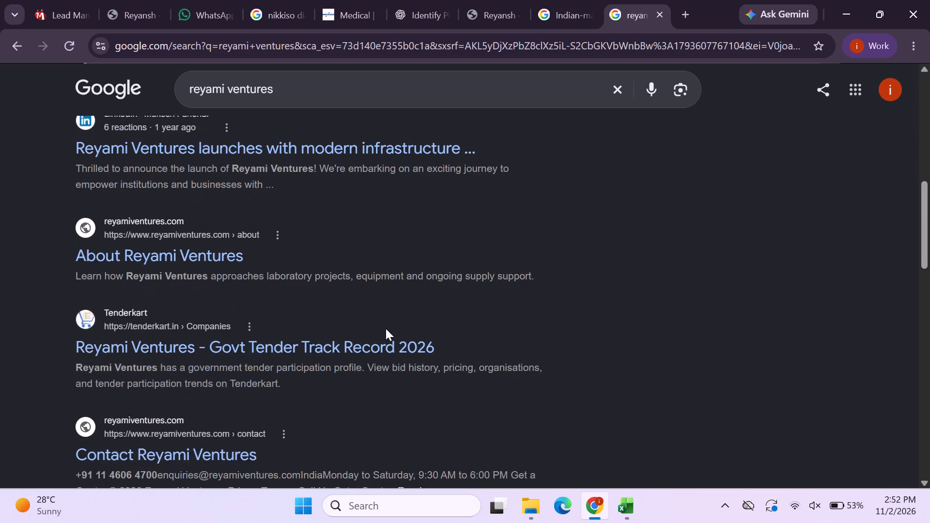
scroll(386, 328, up, 12)
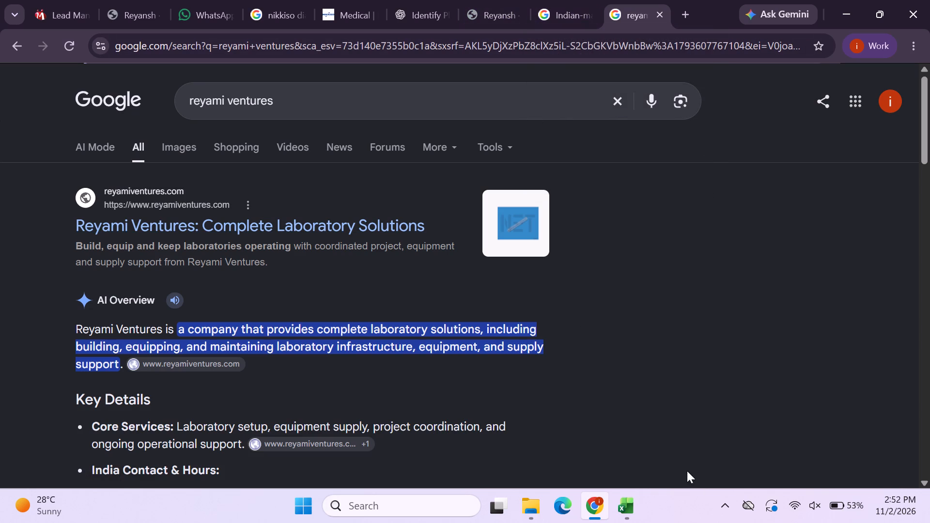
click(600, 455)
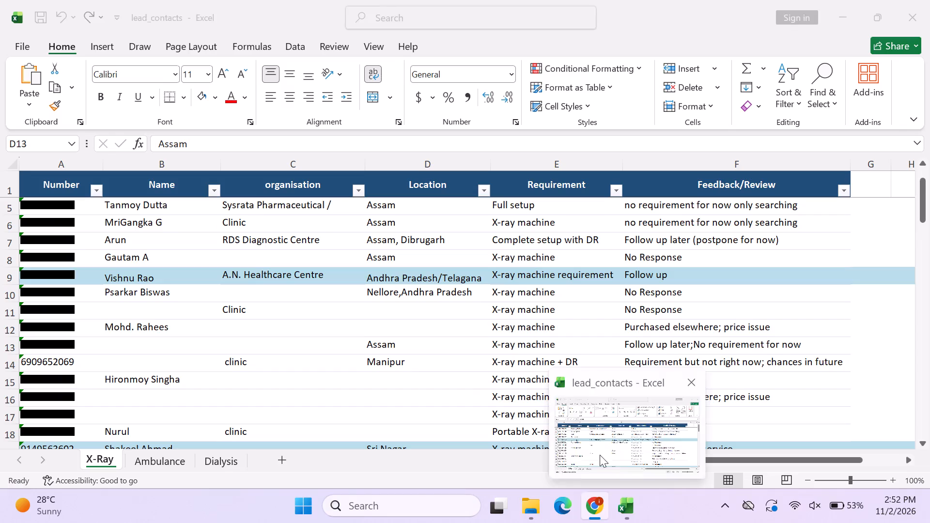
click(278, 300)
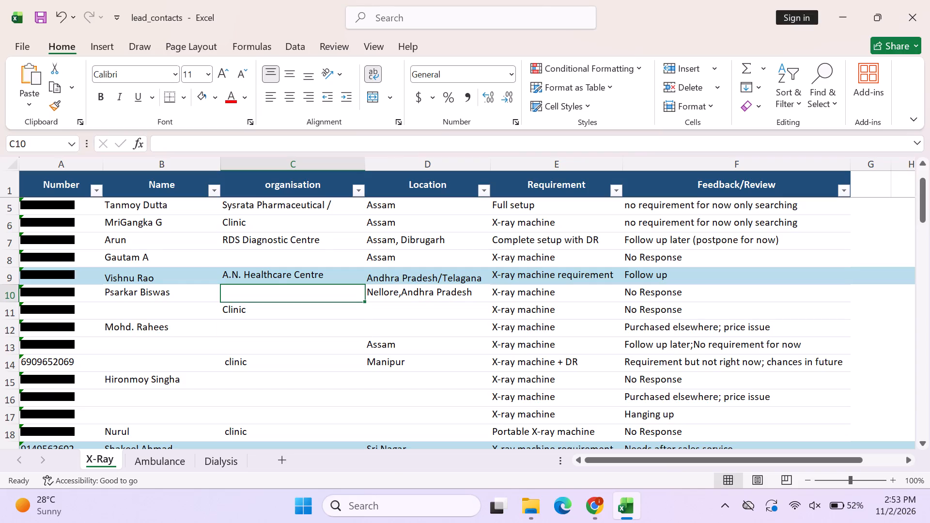
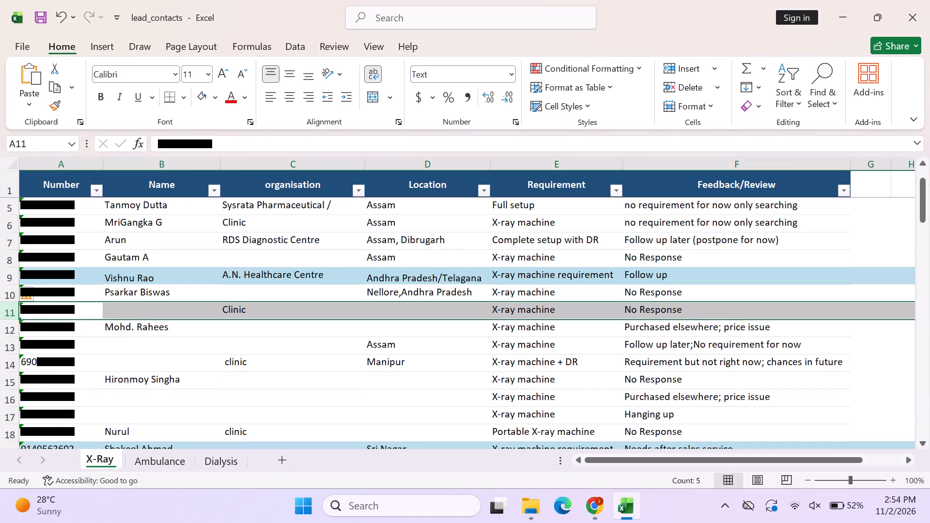
Copy the contact number of the clinic lead in row 11 of the X-Ray sheet and switch to the CRM's Leads page in Chrome.
double_click(77, 312)
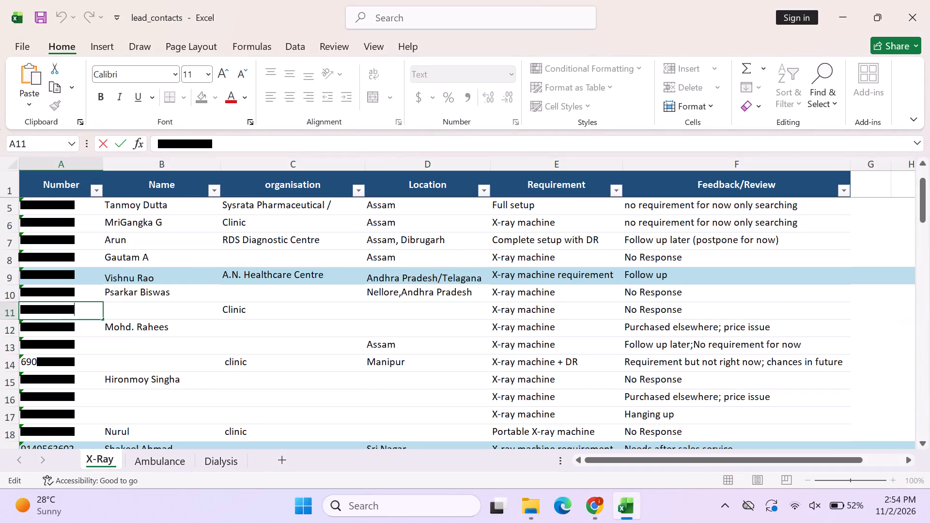
drag(22, 310, 74, 310)
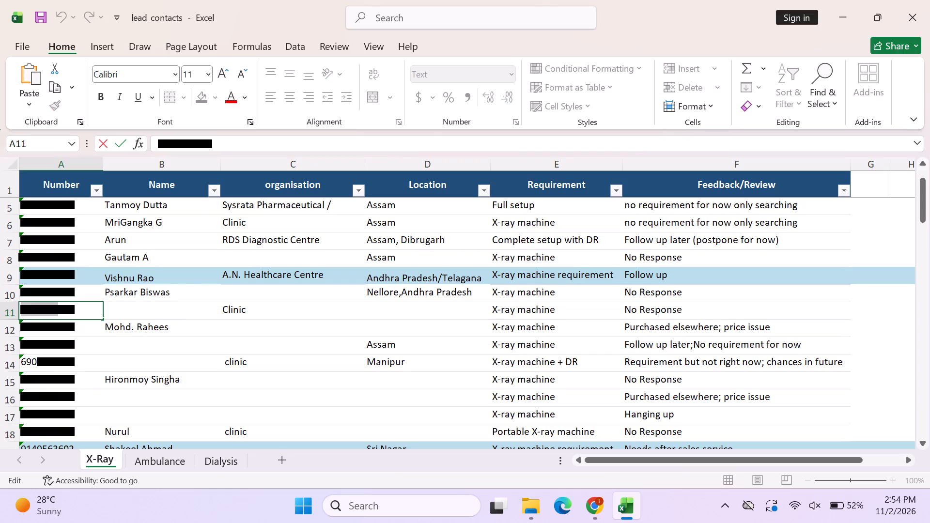
drag(74, 310, 86, 311)
key(ctrl+c)
click(585, 500)
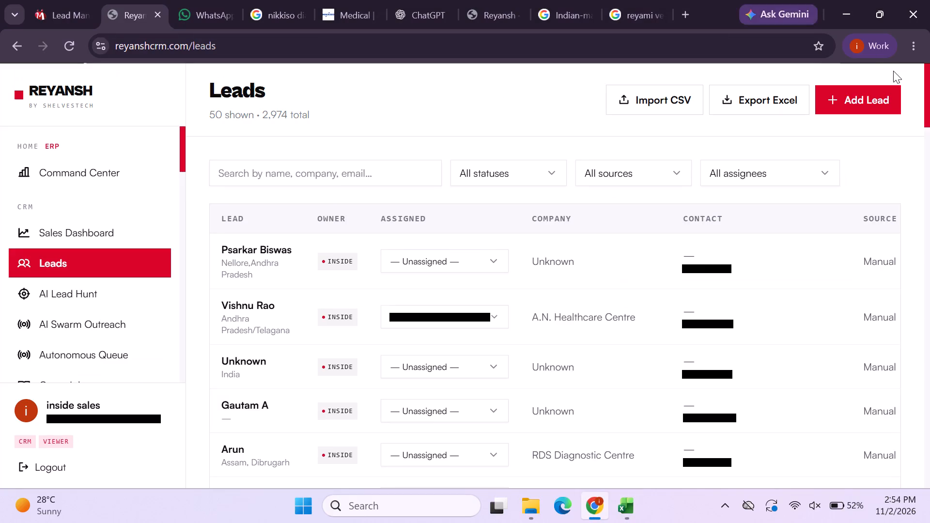
Start a new CRM lead with the phone number copied from the workbook's row 11 and "clinic" as the company.
click(832, 104)
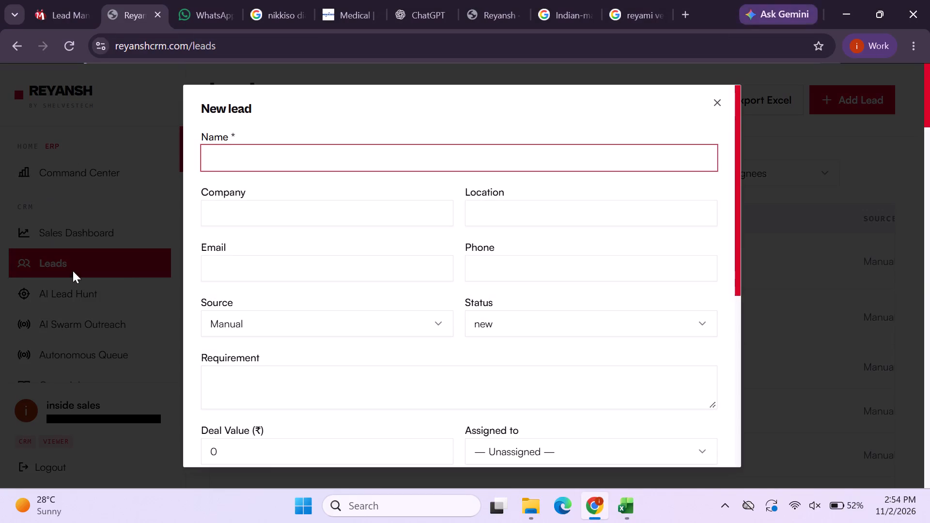
click(499, 270)
key(ctrl+v)
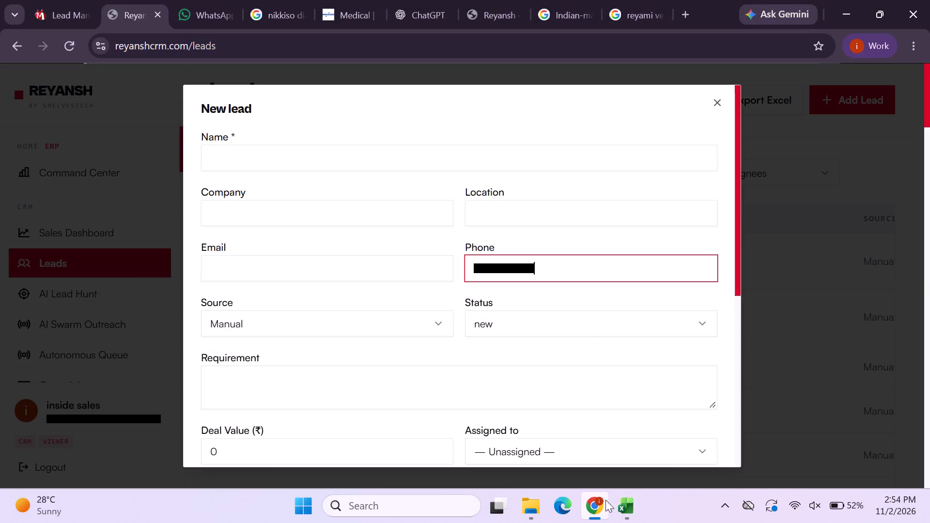
click(285, 213)
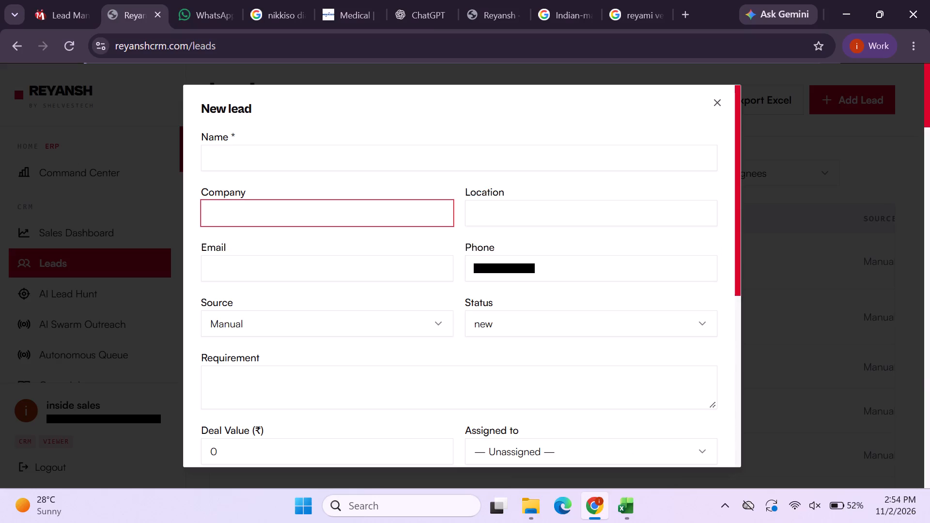
text(clinic)
Switch to the lead_contacts workbook and check the row 11 clinic contact's details for the new lead's Name entry.
click(283, 163)
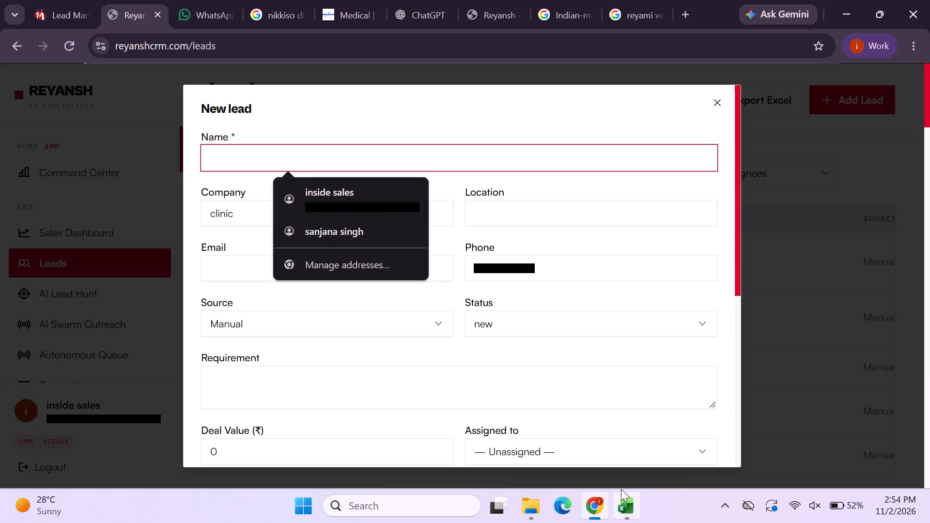
click(627, 503)
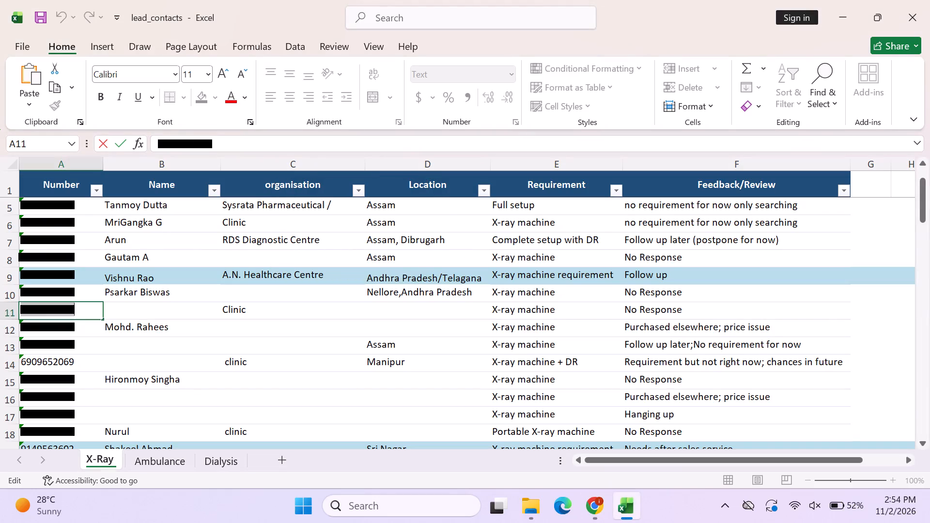
click(236, 346)
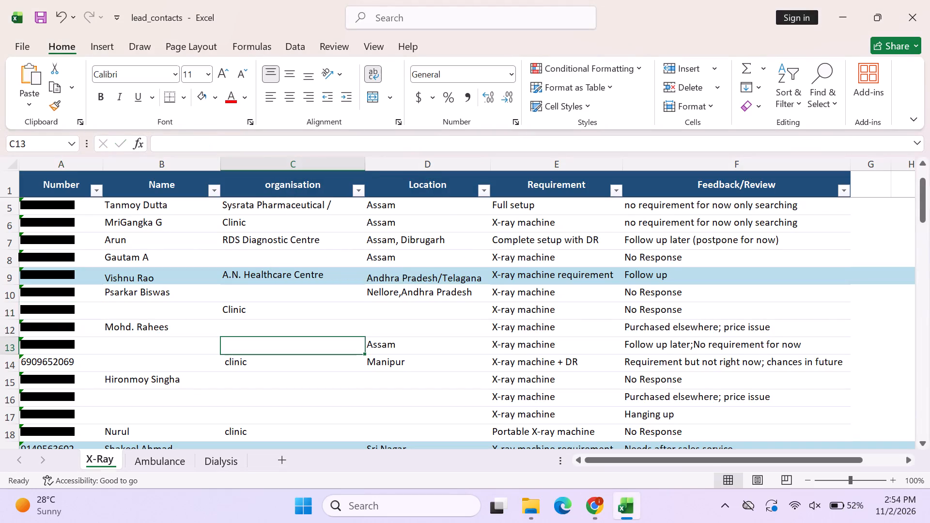
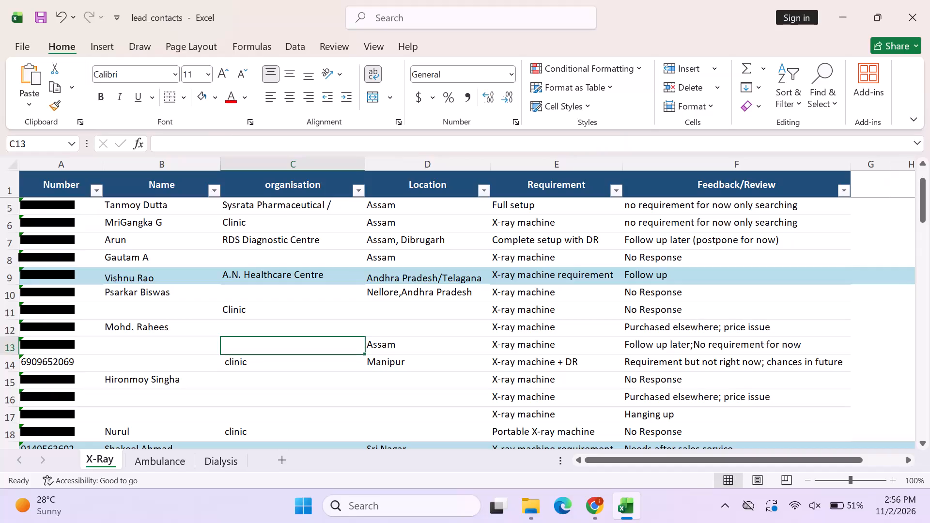
Fill in the location of the row 11 clinic contact in the X-Ray sheet as "jammu&kashmir".
click(148, 309)
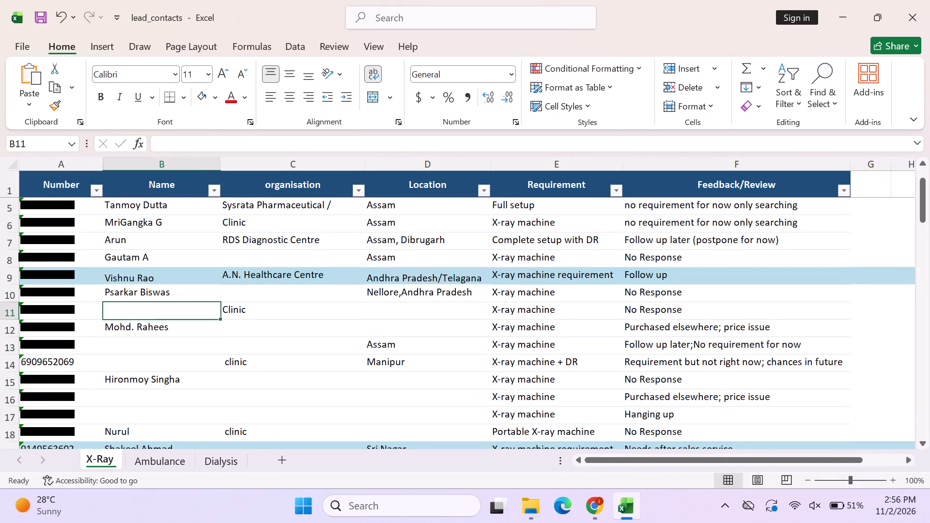
click(406, 316)
text(jammu)
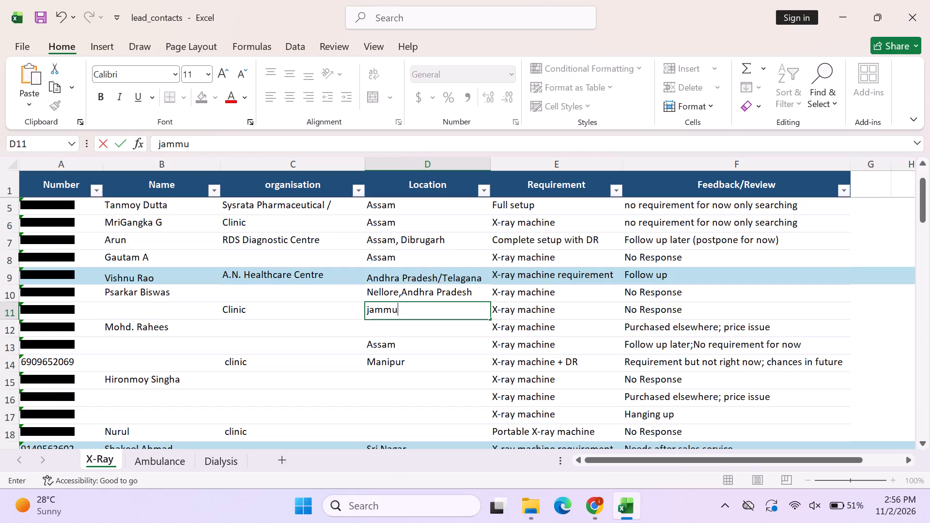
key(shift+ampersand)
text(kashmir)
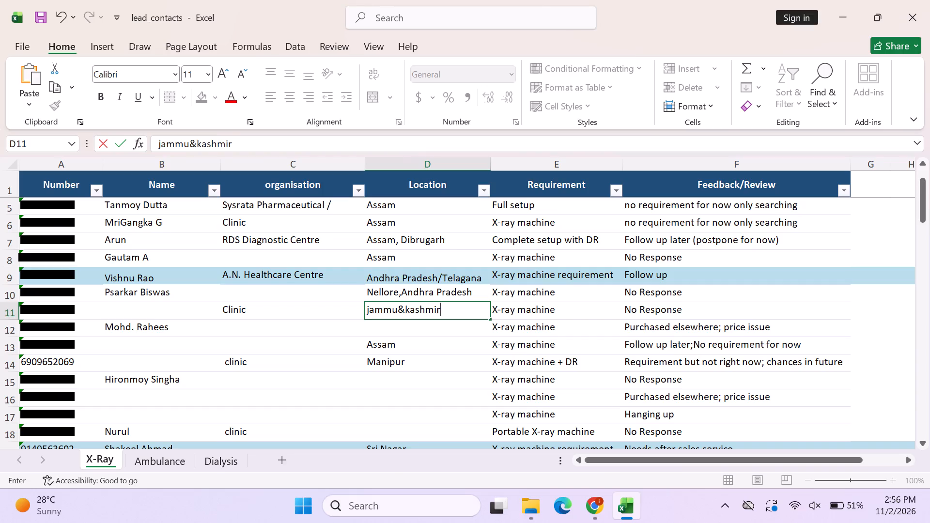
Enter "Rajni" as the contact name in row 11 of the X-Ray sheet.
click(166, 312)
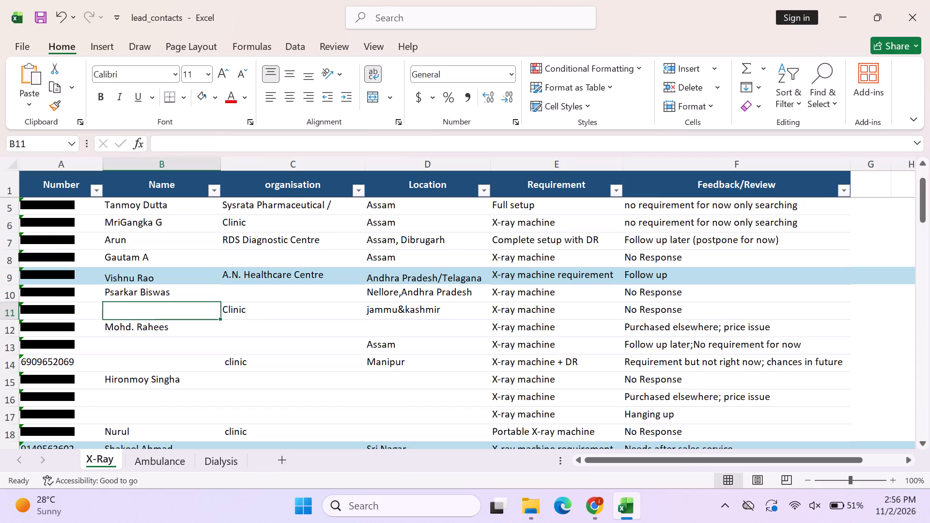
key(r)
text(ajni)
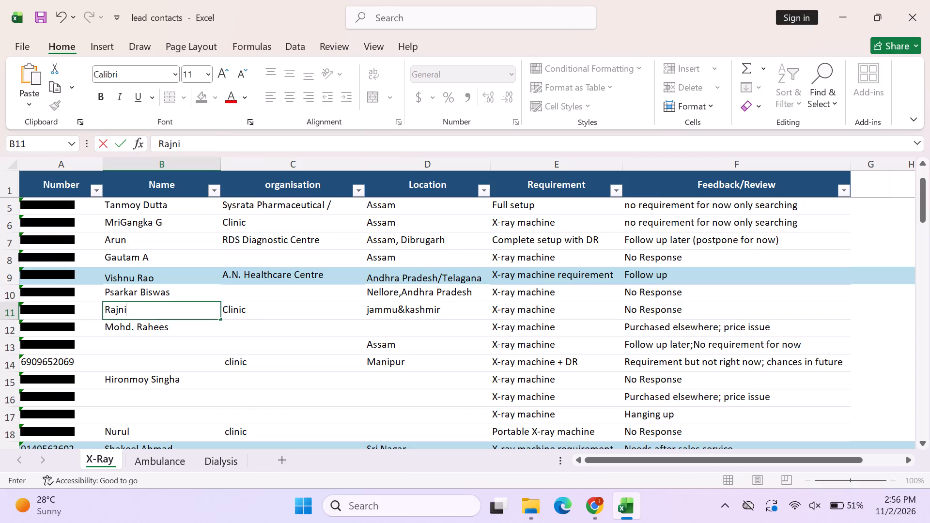
key(space)
click(288, 344)
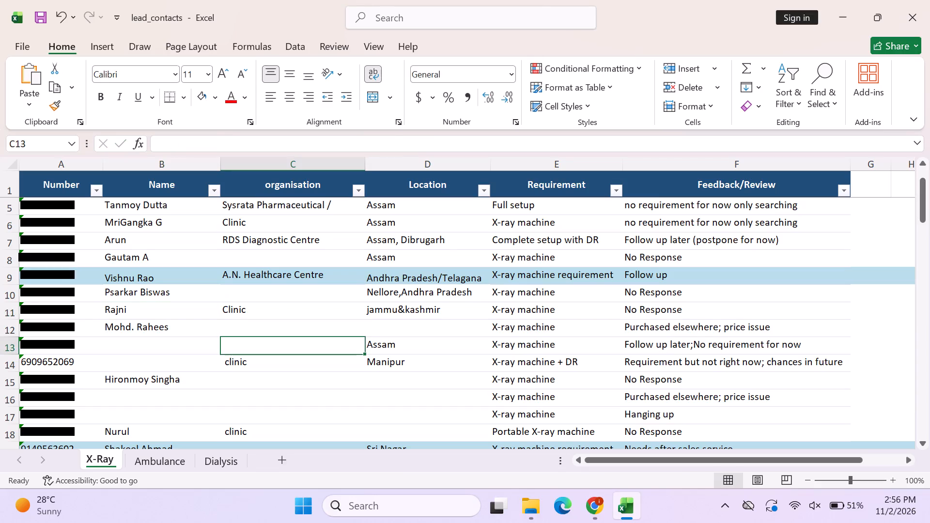
Copy the row 11 phone number from the workbook into the Name field of the open new lead in the Reyansh CRM.
click(101, 314)
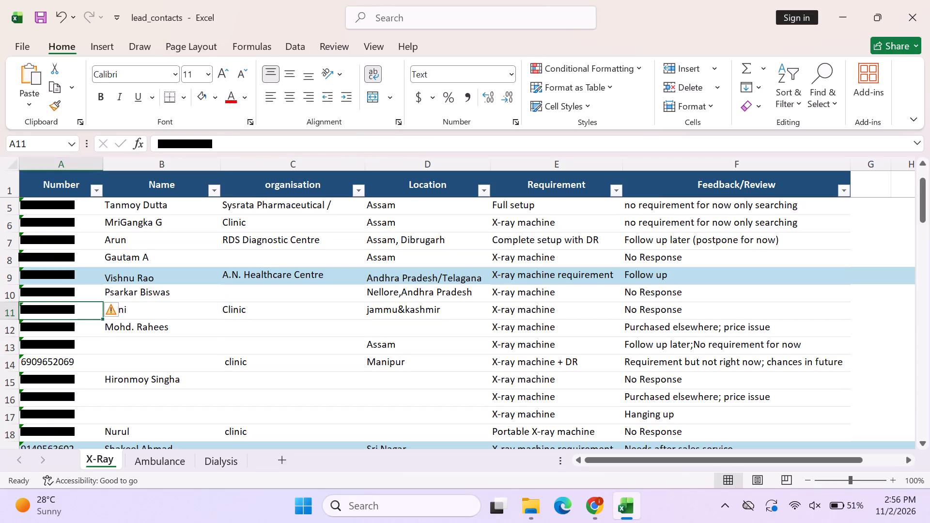
click(146, 317)
double_click(56, 312)
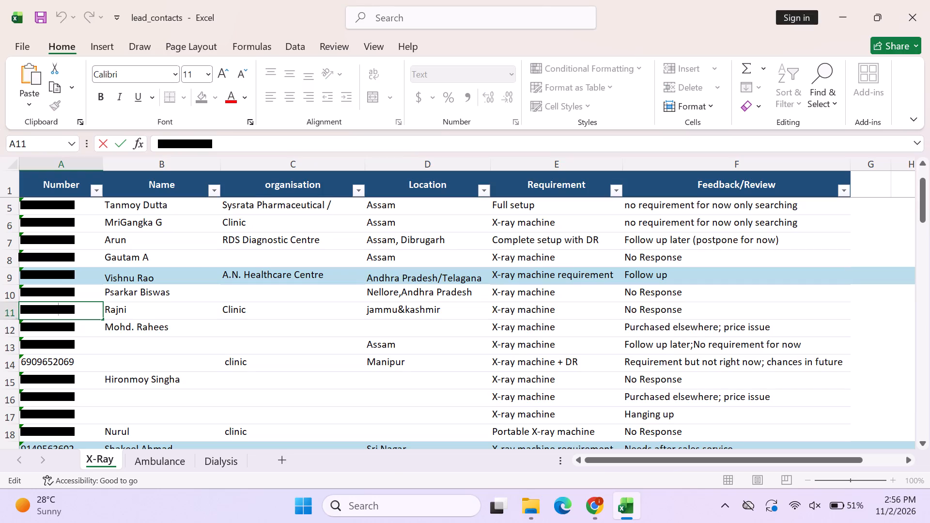
click(19, 308)
click(33, 308)
double_click(31, 310)
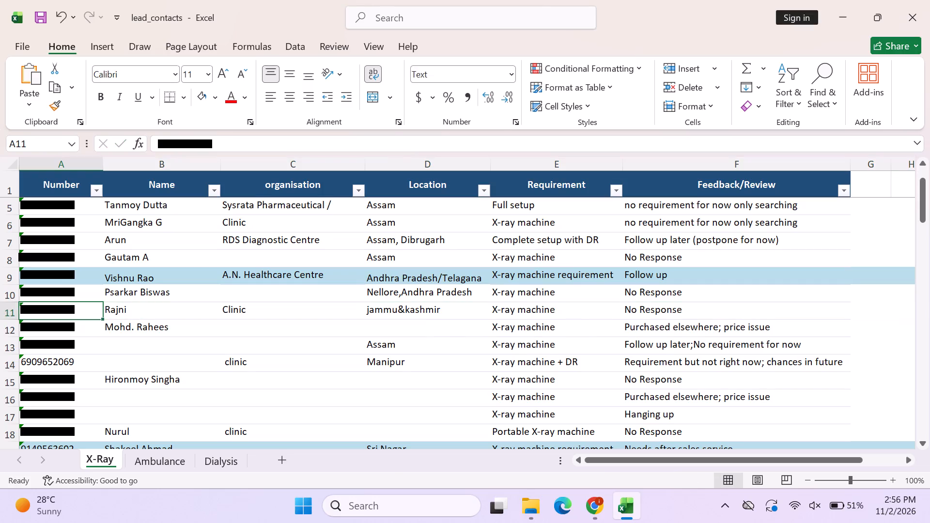
drag(22, 304, 85, 307)
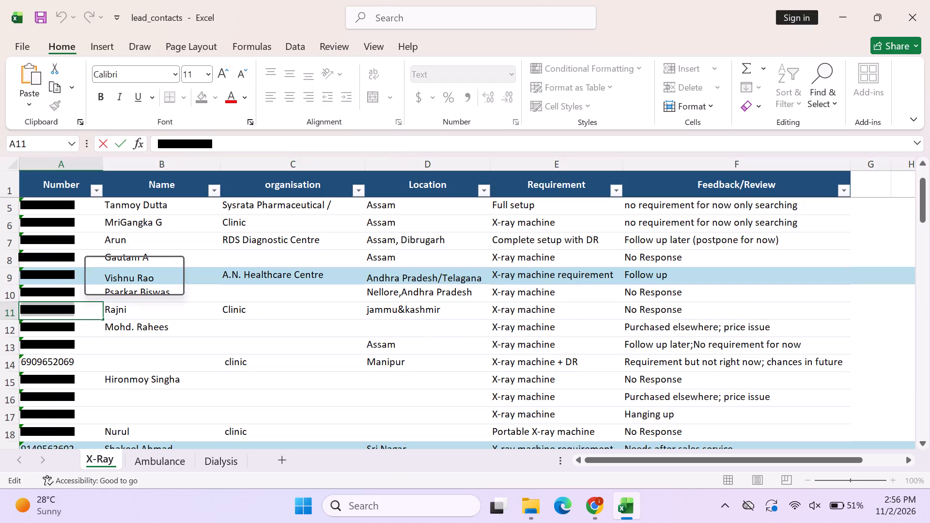
key(ctrl+c)
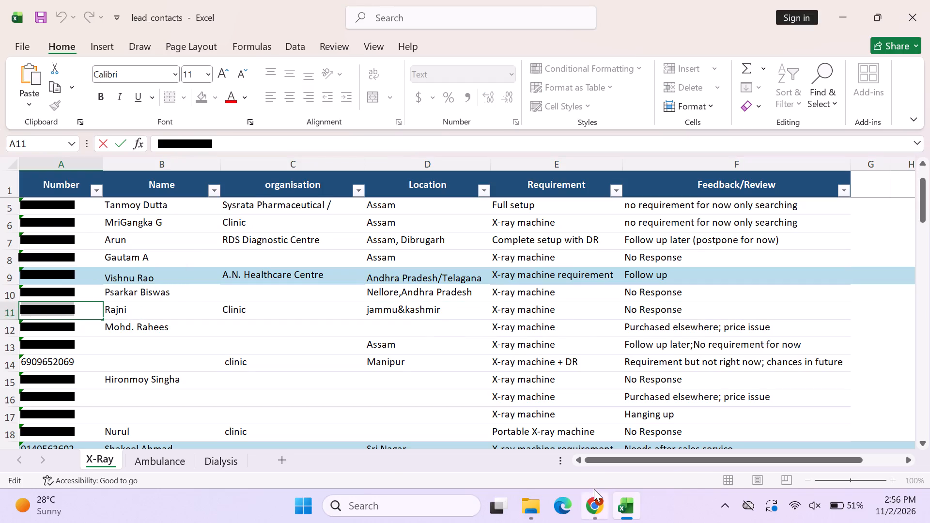
click(591, 501)
click(289, 156)
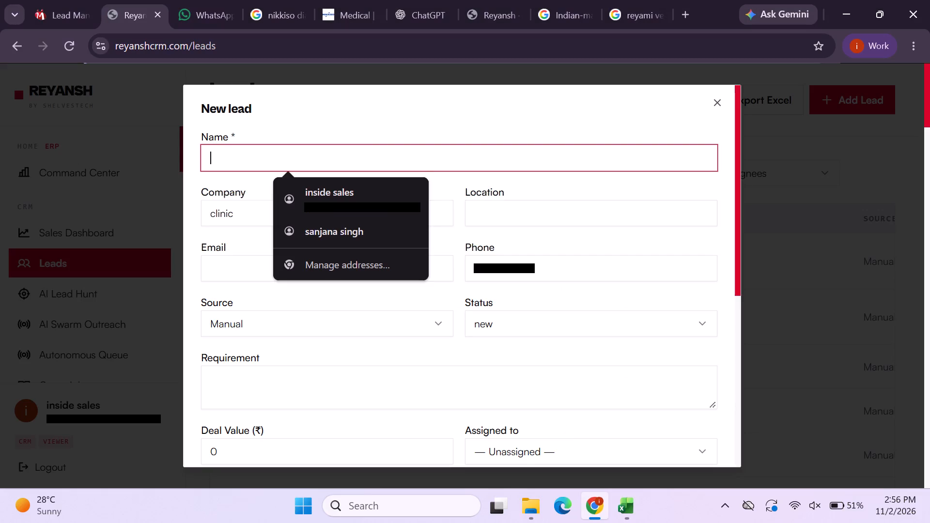
key(ctrl+v)
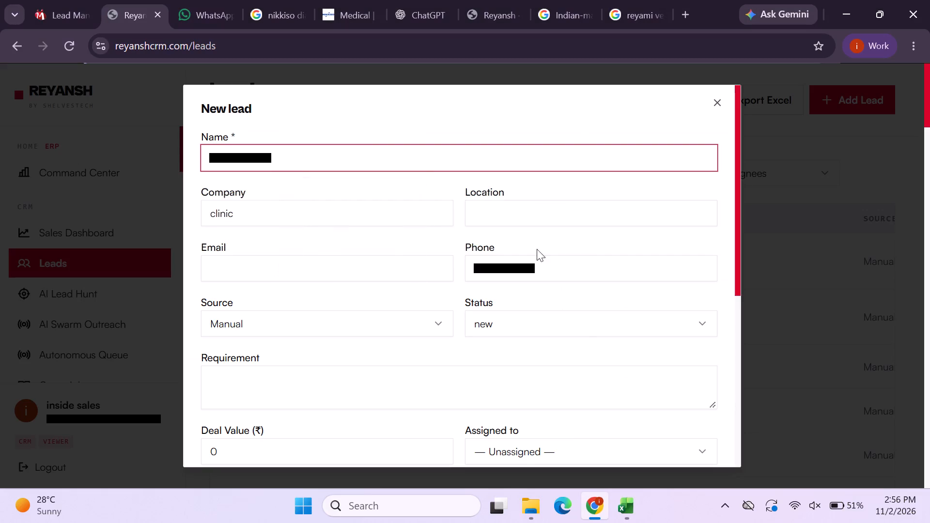
Copy the row 11 location from the lead_contacts workbook into the new CRM lead's Location field.
click(628, 502)
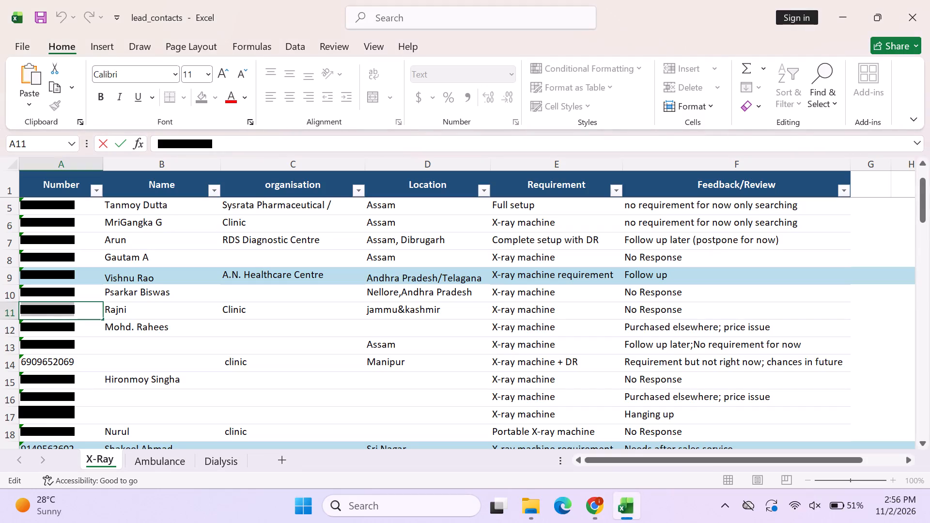
triple_click(378, 307)
drag(366, 309, 444, 311)
key(ctrl+c)
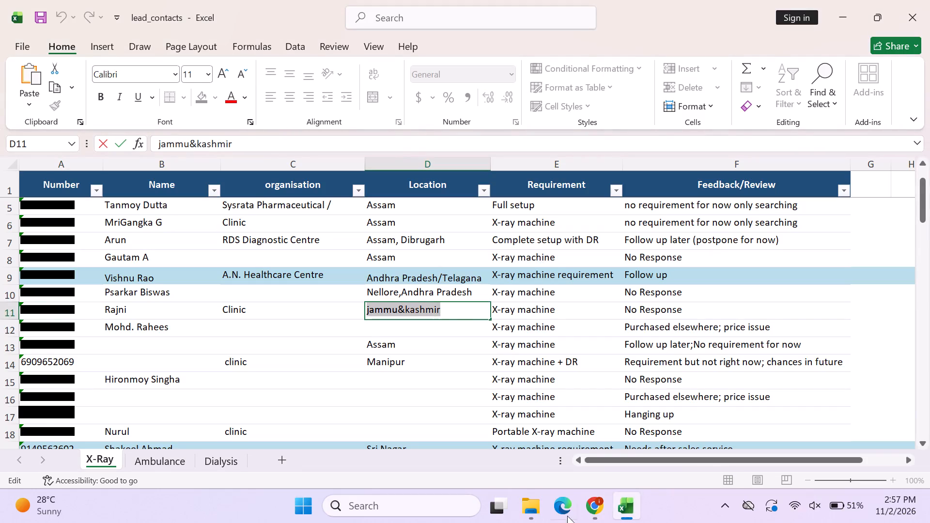
click(627, 497)
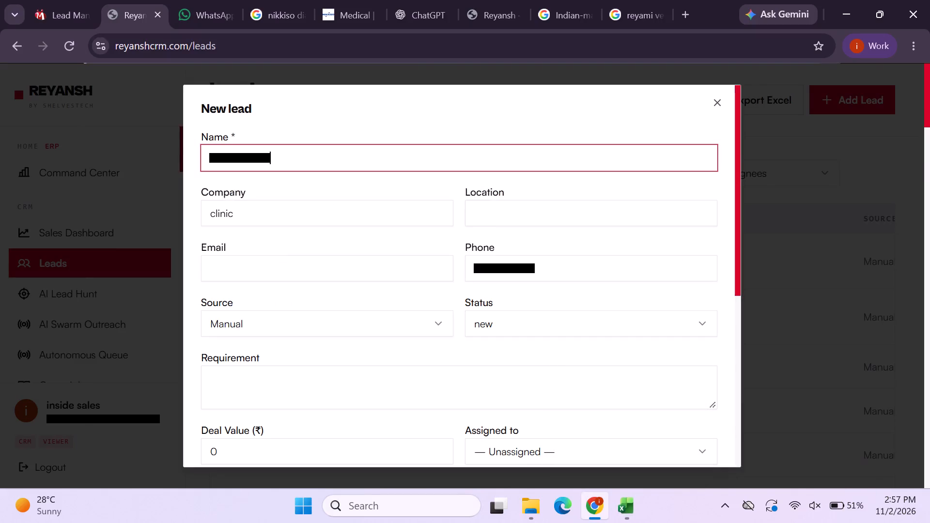
click(486, 202)
key(ctrl+v)
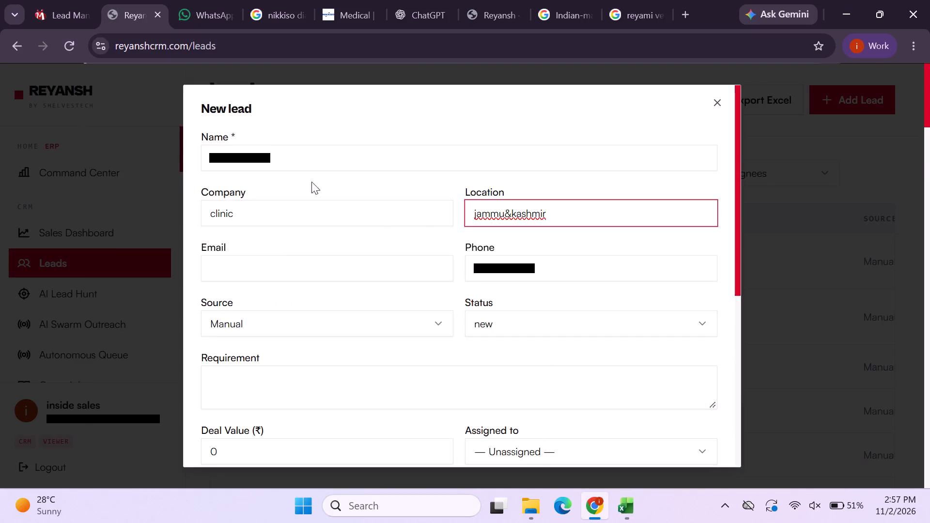
Correct the capitalisation and spacing of the lead's location so it reads "Jammu & Kashmir".
click(478, 215)
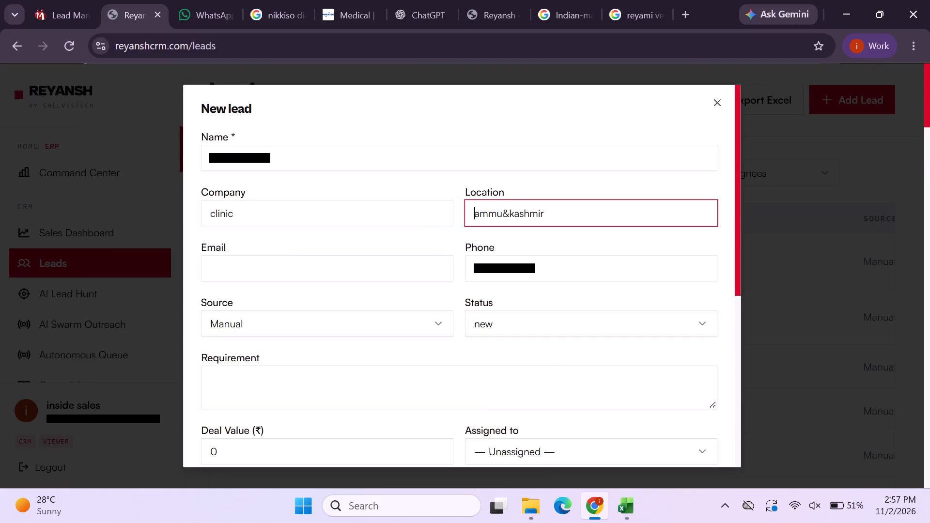
key(j)
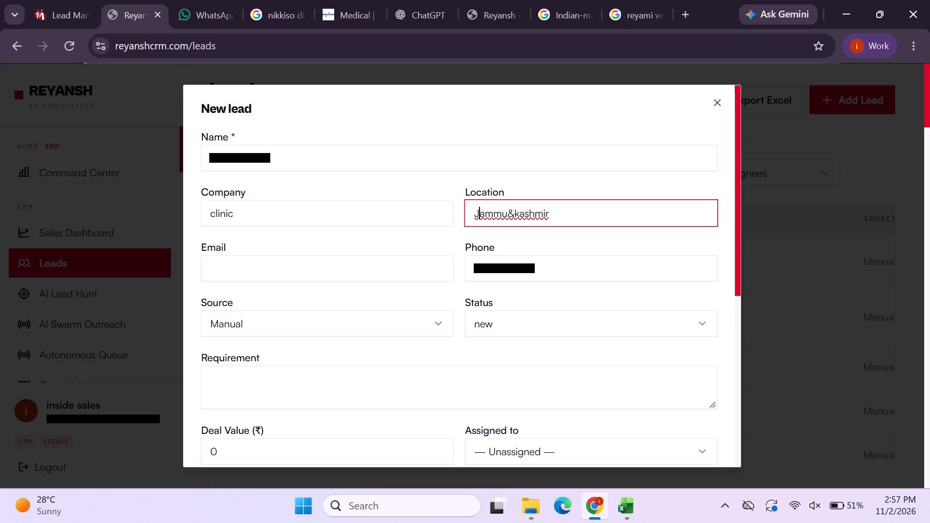
click(518, 212)
key(BackSpace)
key(k)
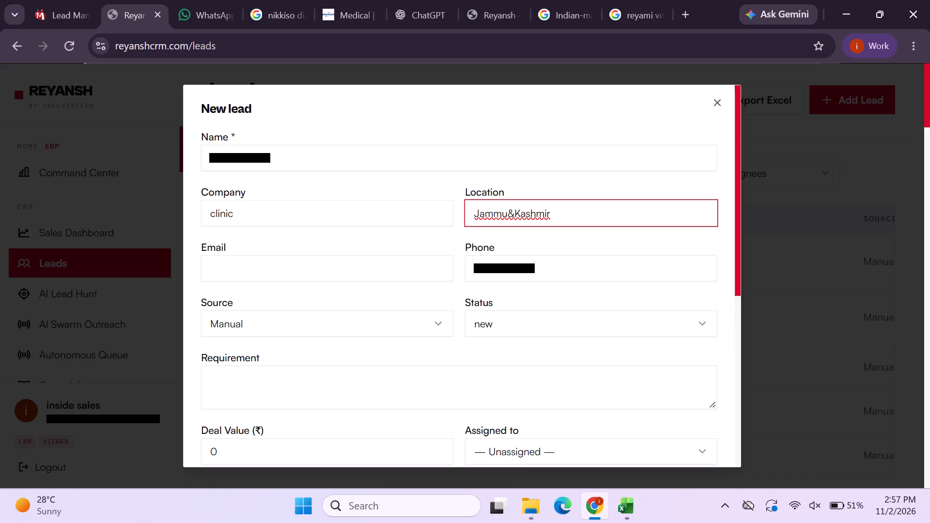
click(514, 212)
key(space)
click(510, 213)
key(space)
Enter "NO RESPONSE" as the requirement note of the new lead.
scroll(583, 354, down, 2)
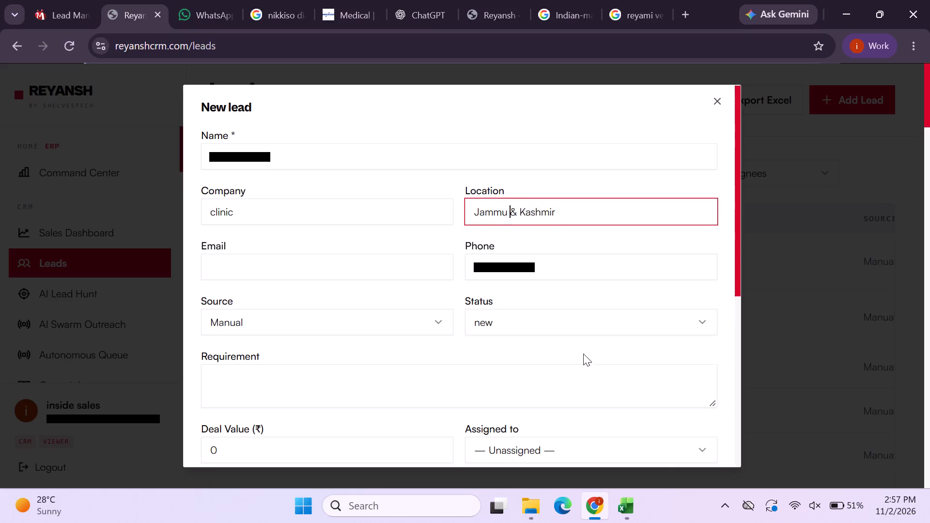
scroll(583, 354, down, 5)
scroll(597, 321, up, 3)
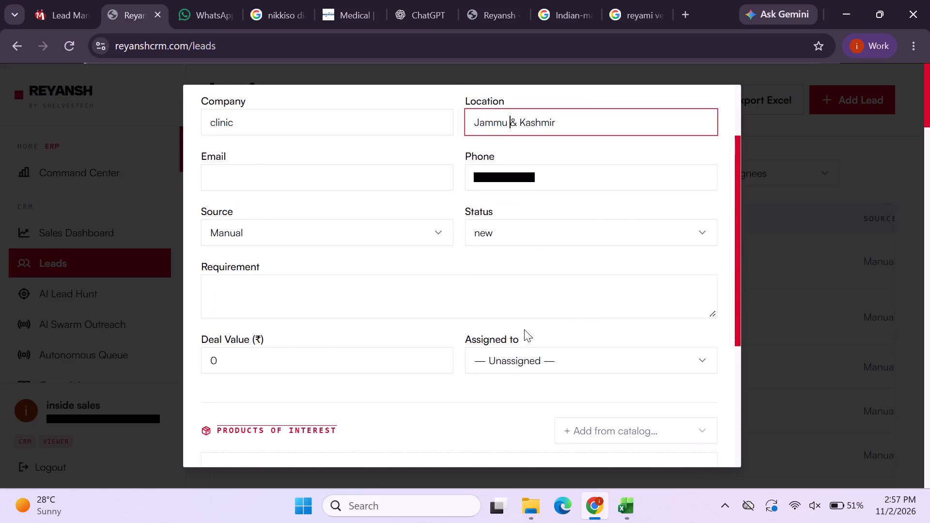
click(226, 288)
text(NO)
key(space)
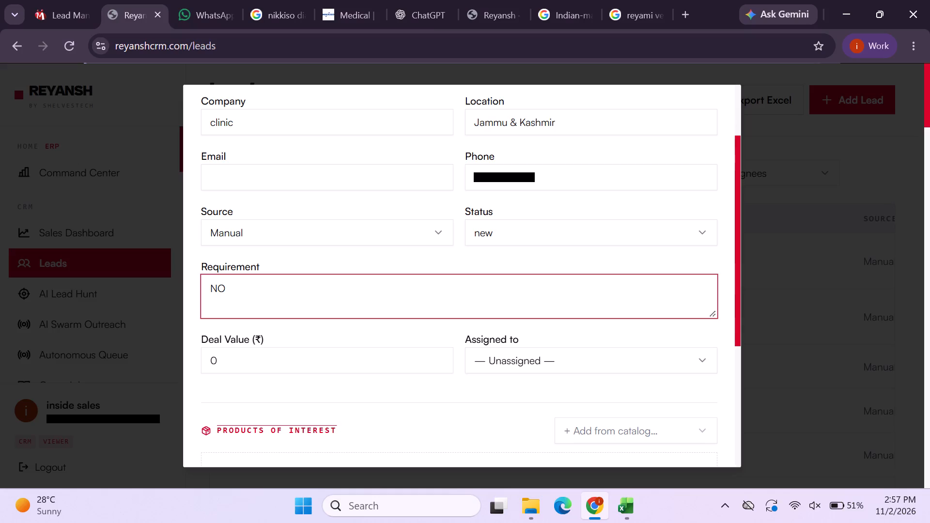
text(RESPONSE)
Append "(Lead from meta)" to the new lead's requirement note.
scroll(370, 343, up, 1)
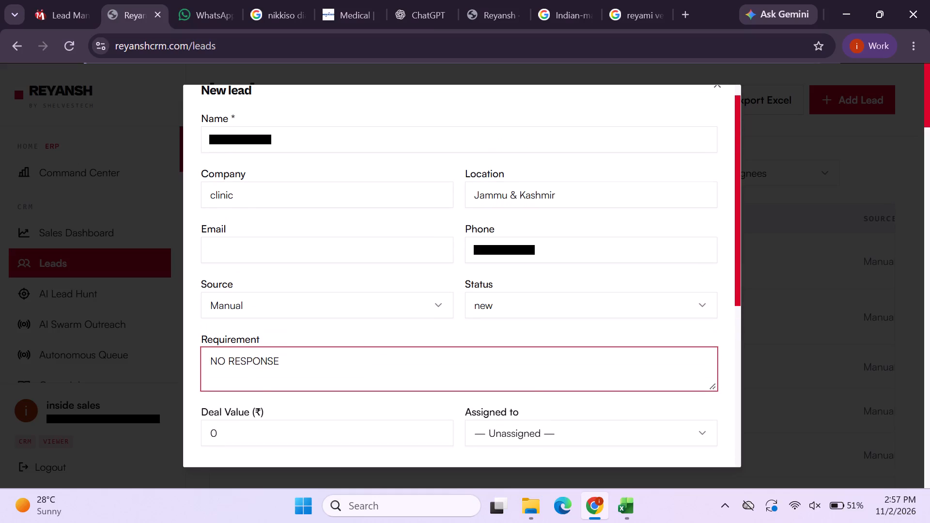
click(311, 366)
key(space)
key(shift+parenleft)
key(l)
text(ead from)
key(space)
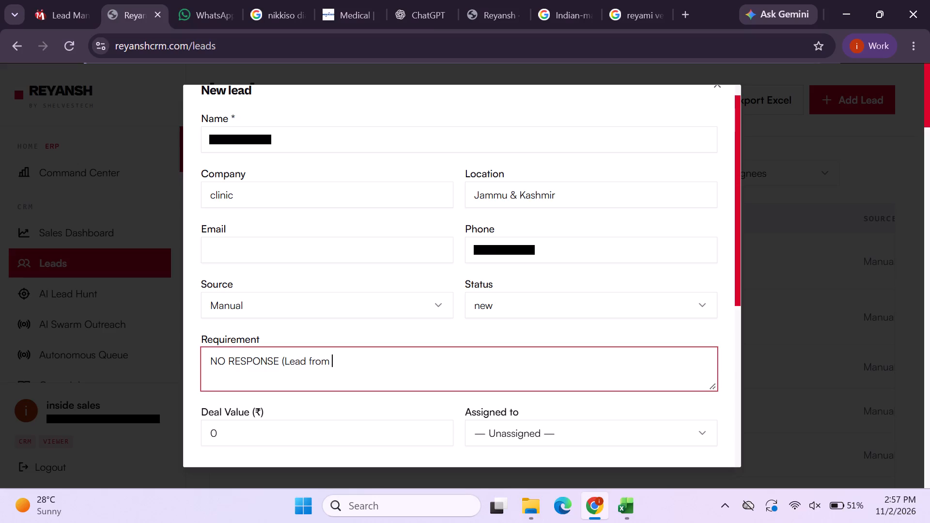
text(meta)
key(shift+parenright)
Save the new clinic lead to the CRM, leaving it unassigned.
scroll(487, 339, down, 3)
scroll(707, 413, down, 4)
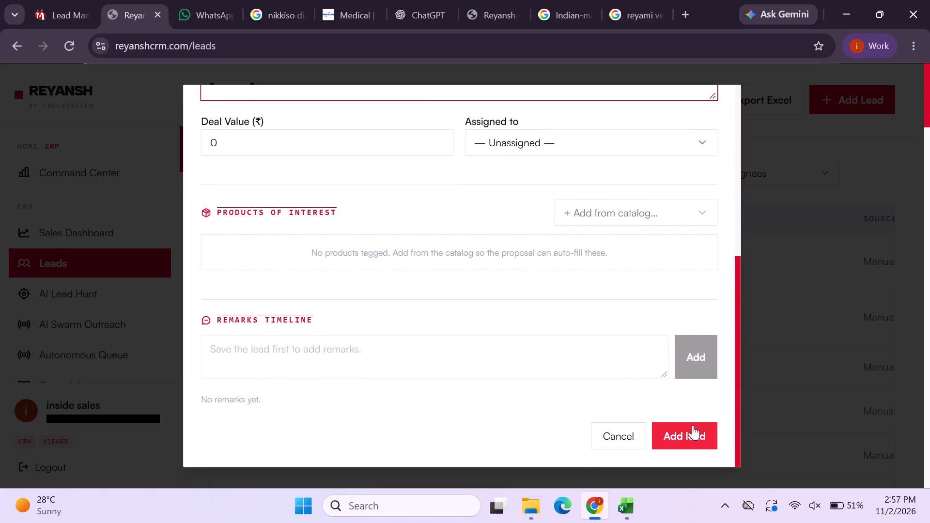
click(691, 434)
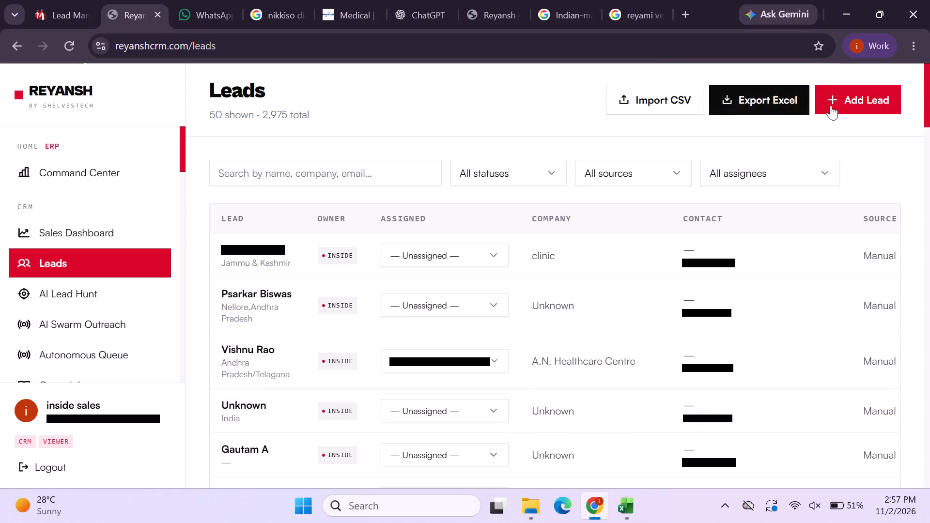
Start a new CRM lead and copy the phone number from row 12 of the lead_contacts X-Ray sheet into its Phone field.
click(860, 92)
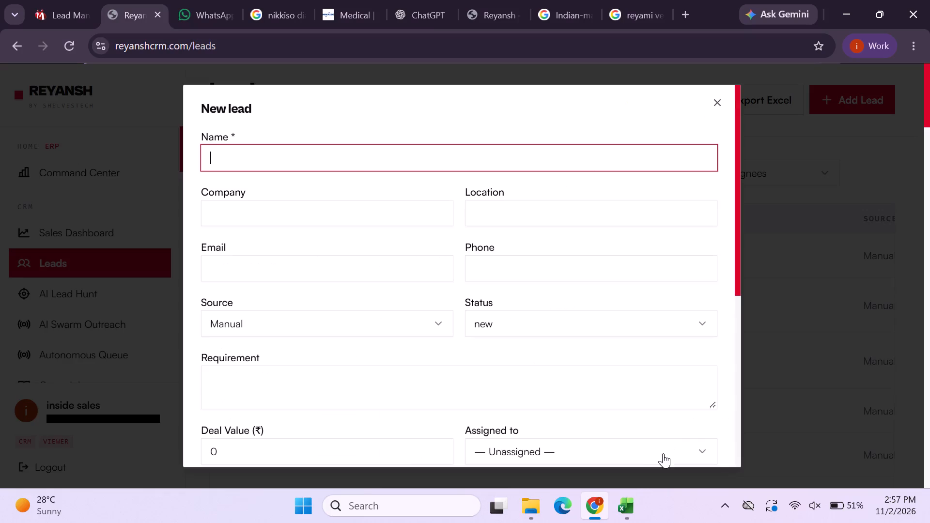
click(628, 508)
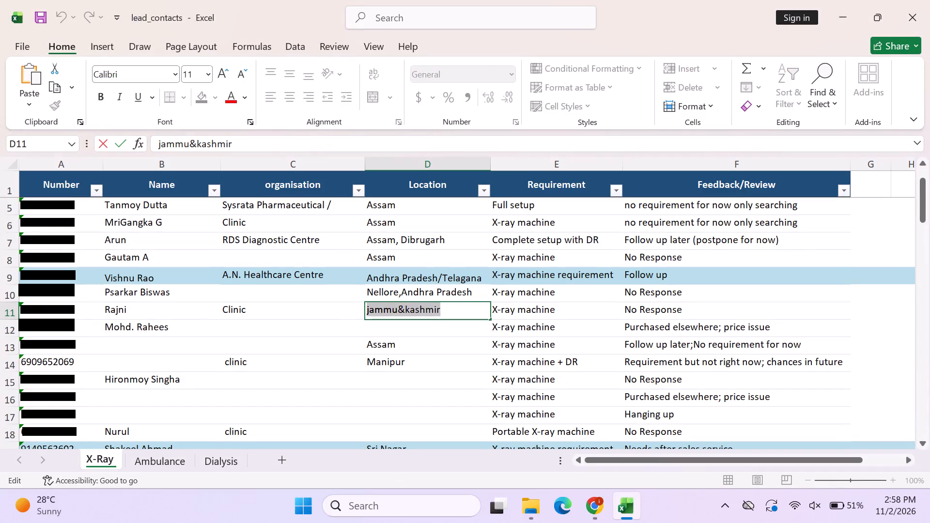
click(476, 368)
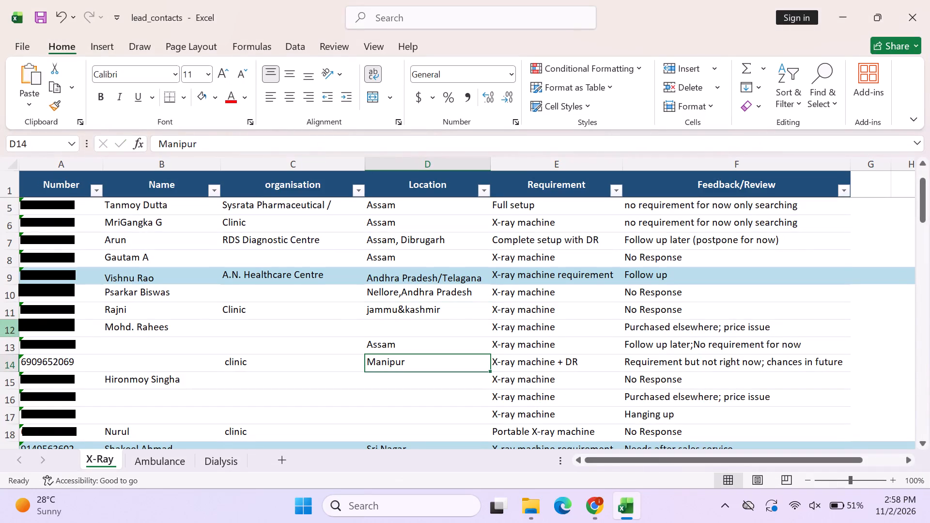
click(0, 328)
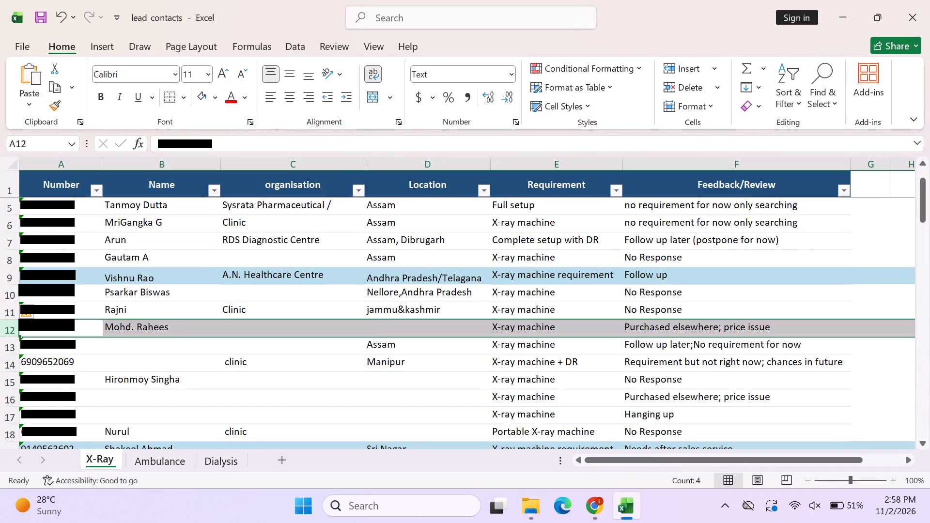
click(112, 330)
double_click(46, 330)
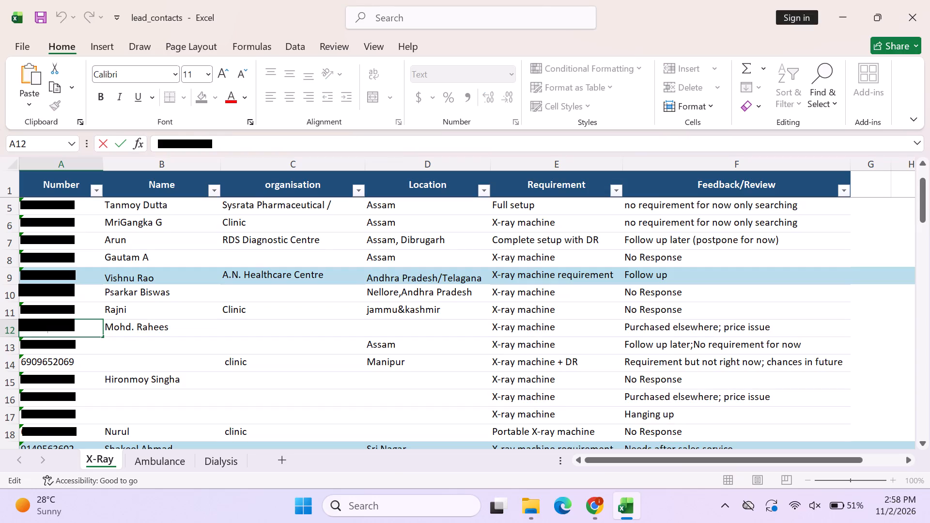
drag(22, 322, 82, 327)
key(ctrl+c)
click(584, 504)
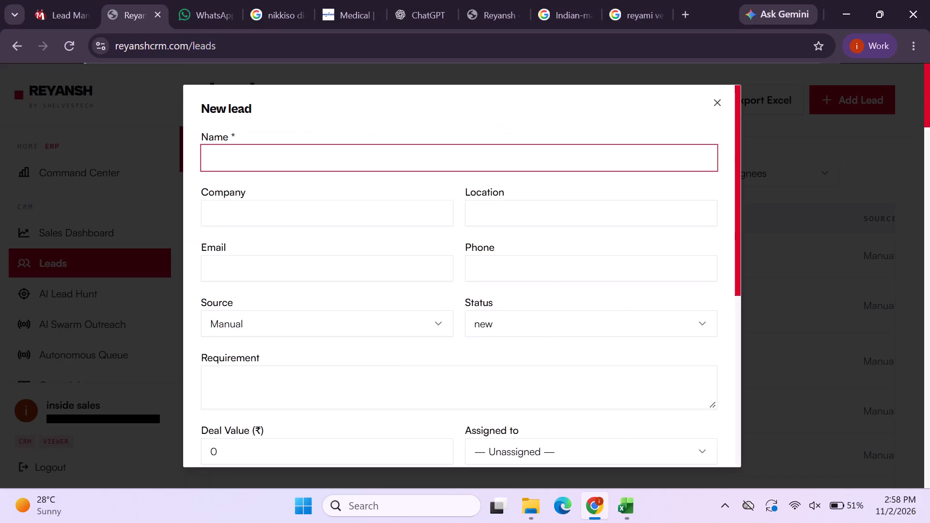
click(496, 272)
key(ctrl+v)
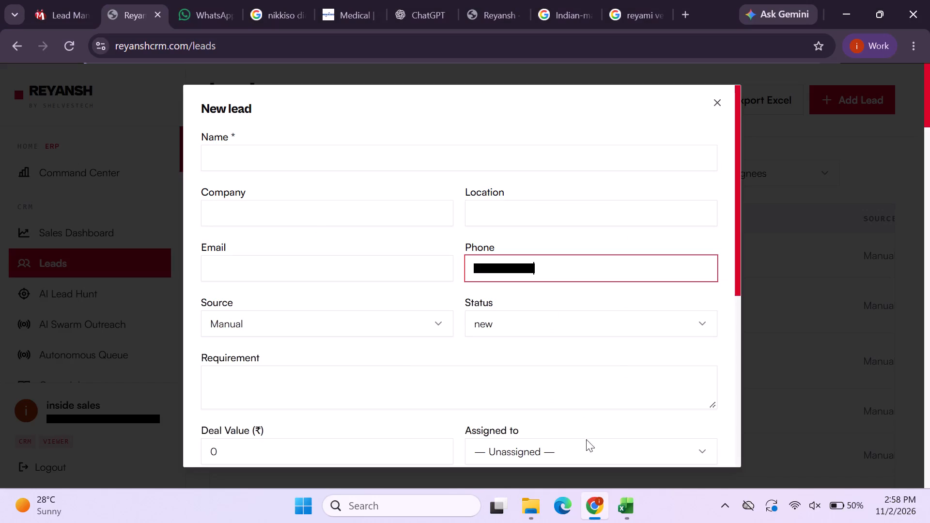
Copy the contact's name from row 12 of the X-Ray sheet into the new lead's Name field.
click(627, 500)
click(191, 331)
double_click(108, 327)
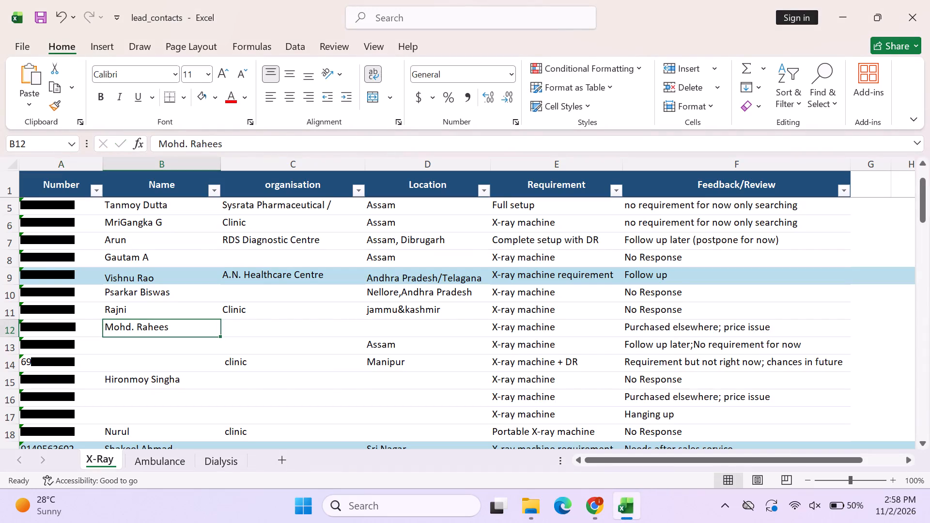
drag(107, 327, 173, 333)
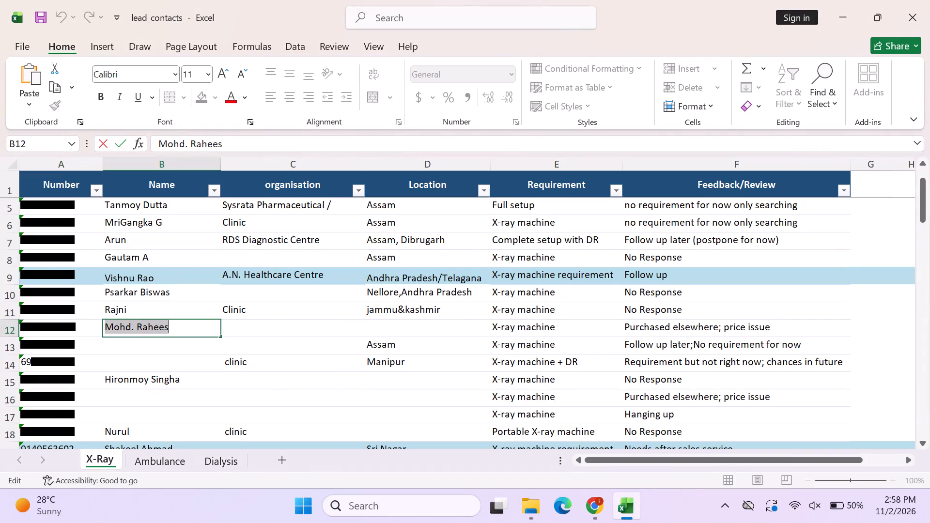
key(ctrl+c)
click(593, 502)
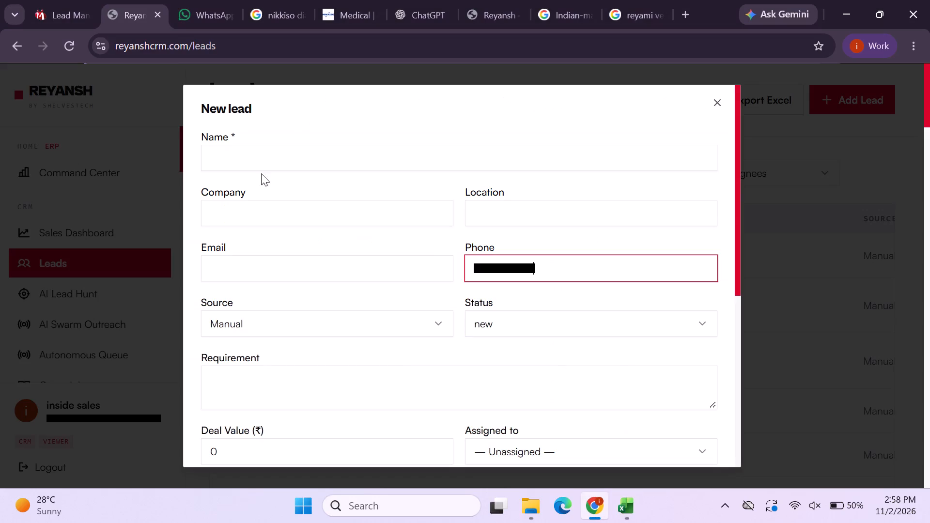
click(239, 157)
key(ctrl+v)
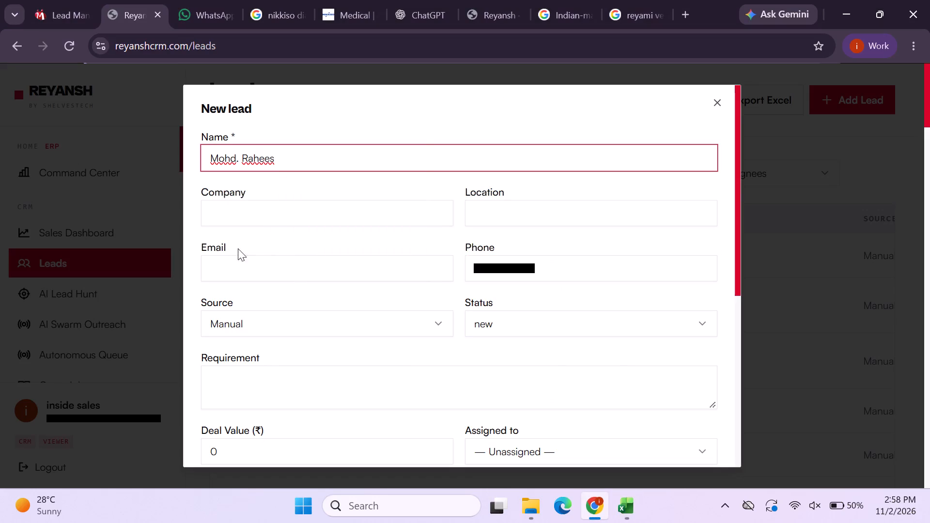
Begin the new lead's Location entry and switch away from the CRM to consult the contact's row in the lead_contacts workbook.
click(490, 218)
click(593, 511)
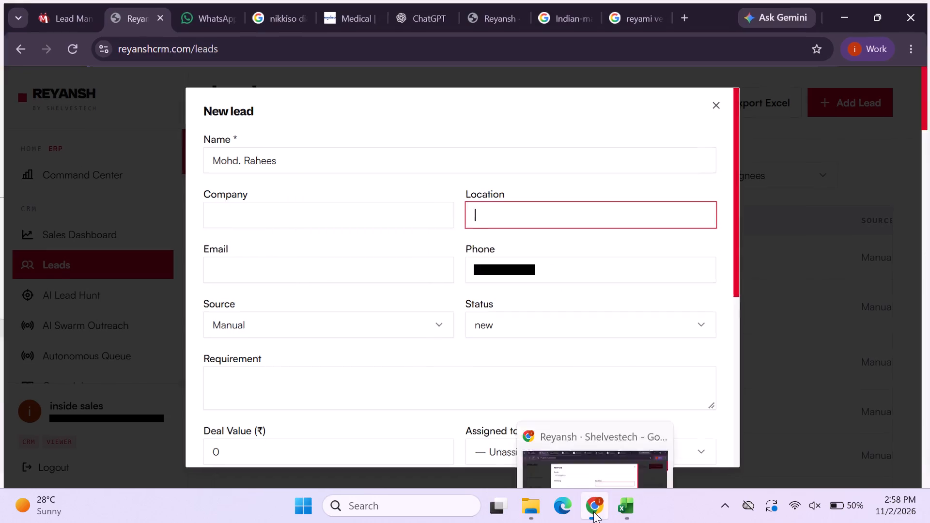
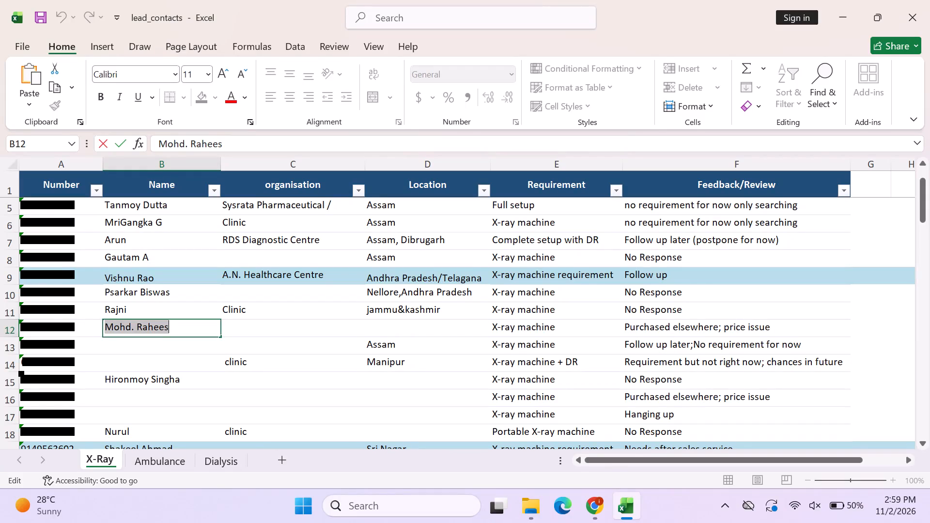
Enter "Future wood" as the organisation in row 12 of the X-Ray sheet.
click(183, 357)
click(252, 331)
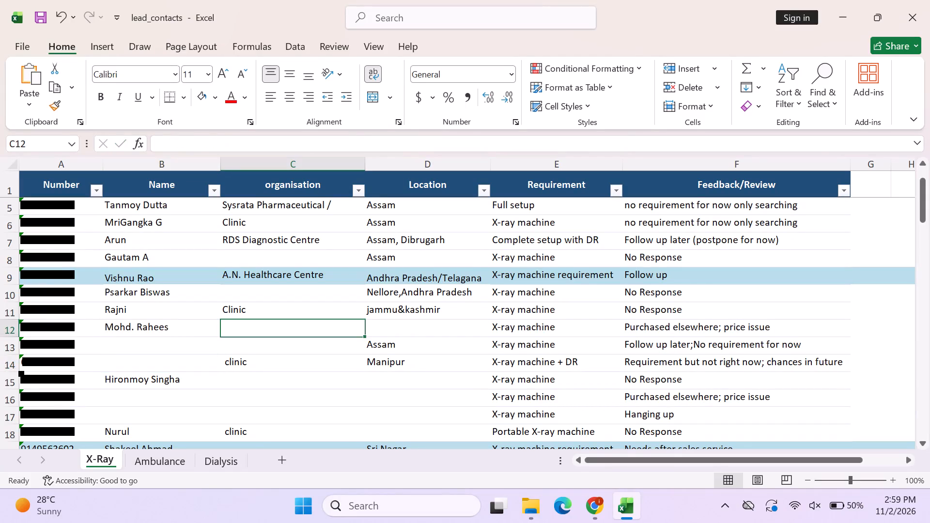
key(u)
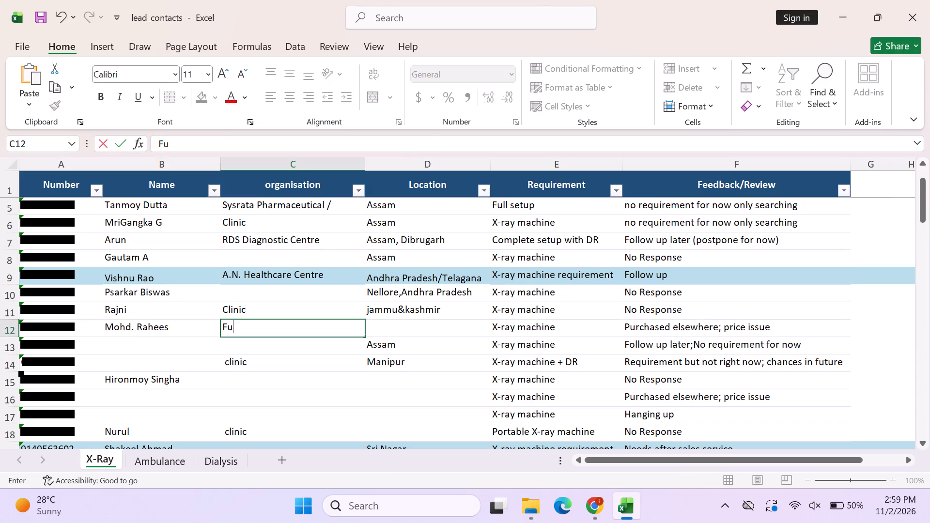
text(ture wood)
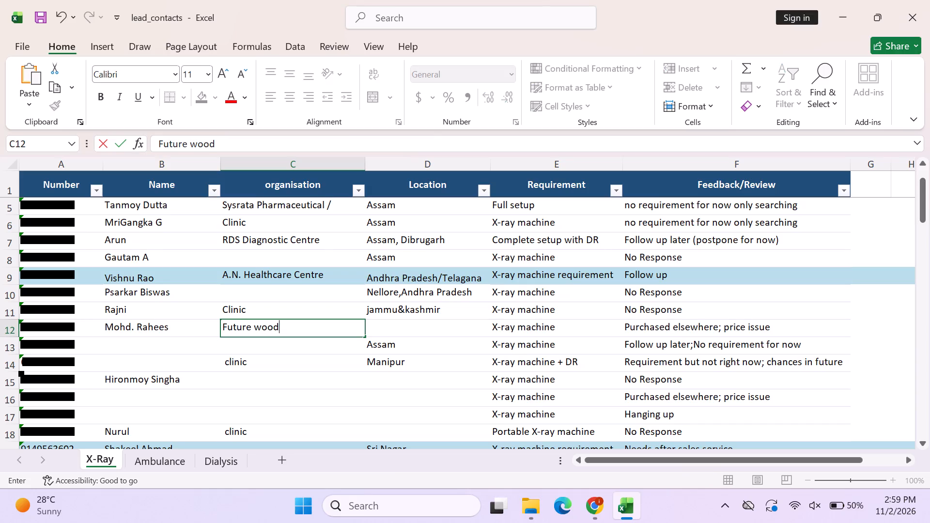
click(277, 389)
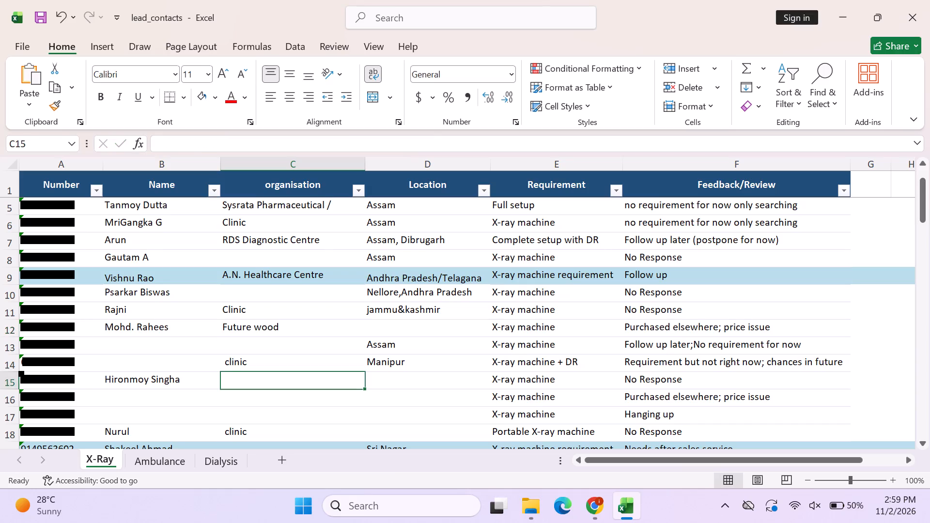
Enter "Kerala India" as the location in row 12 of the X-Ray sheet.
click(389, 324)
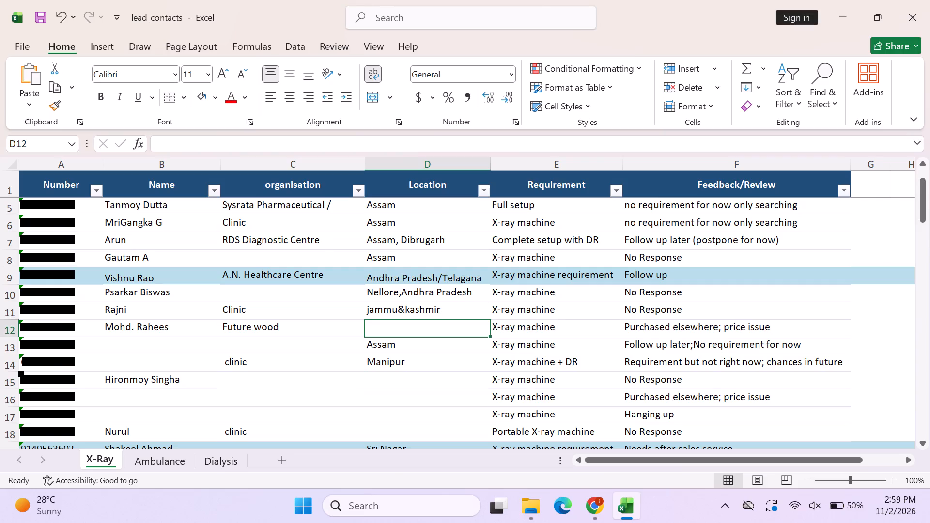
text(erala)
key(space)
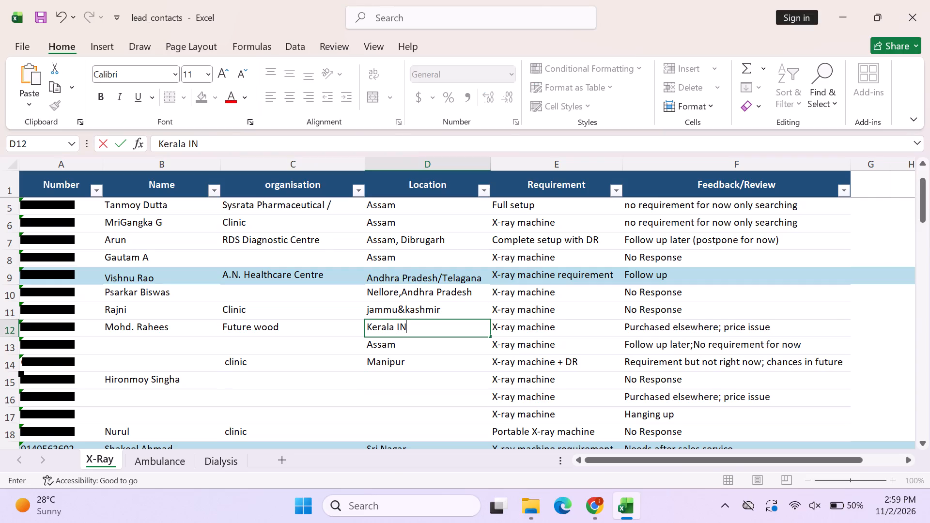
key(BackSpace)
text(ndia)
click(437, 383)
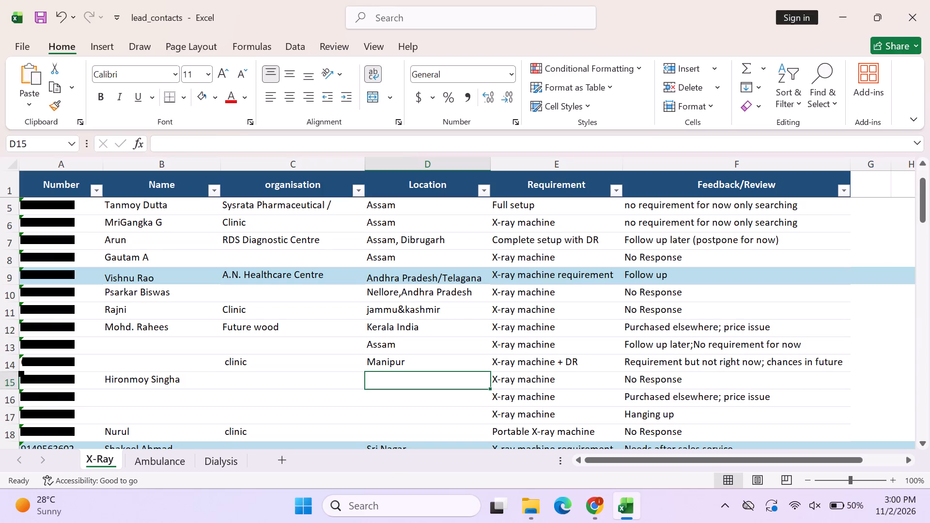
Copy the organisation "Future wood" from row 12 into the new CRM lead's Company field.
double_click(278, 327)
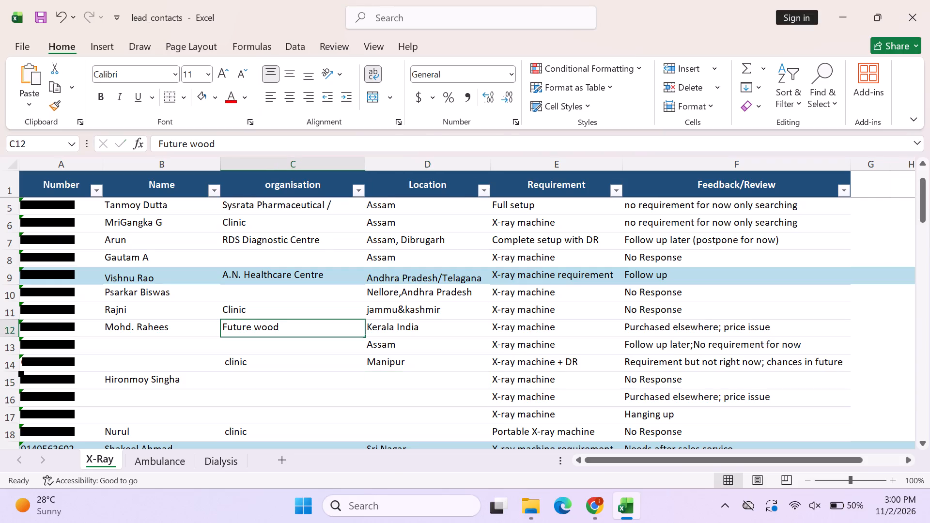
drag(223, 323, 294, 325)
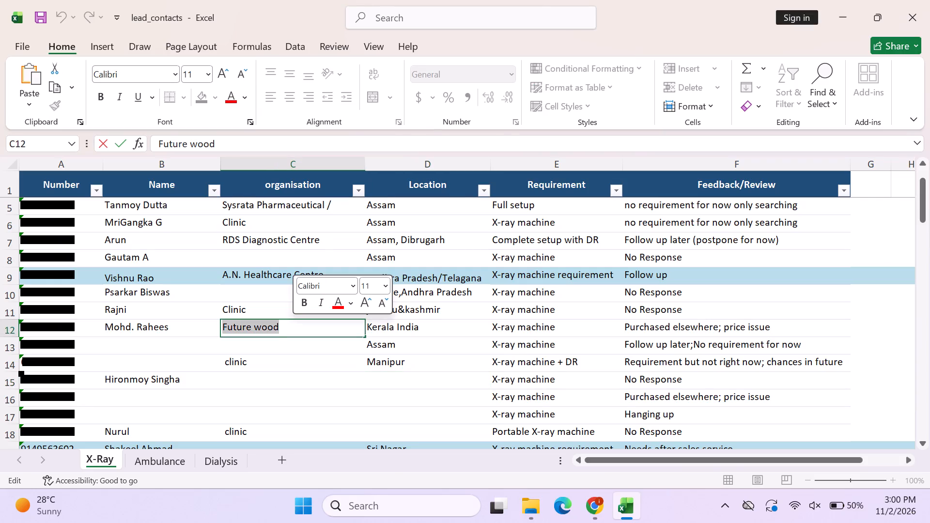
key(ctrl+c)
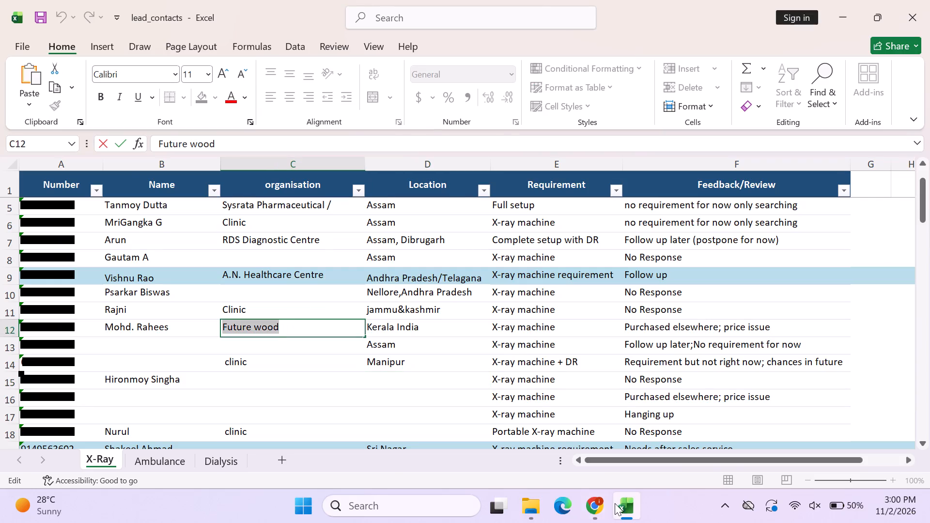
click(591, 500)
click(480, 214)
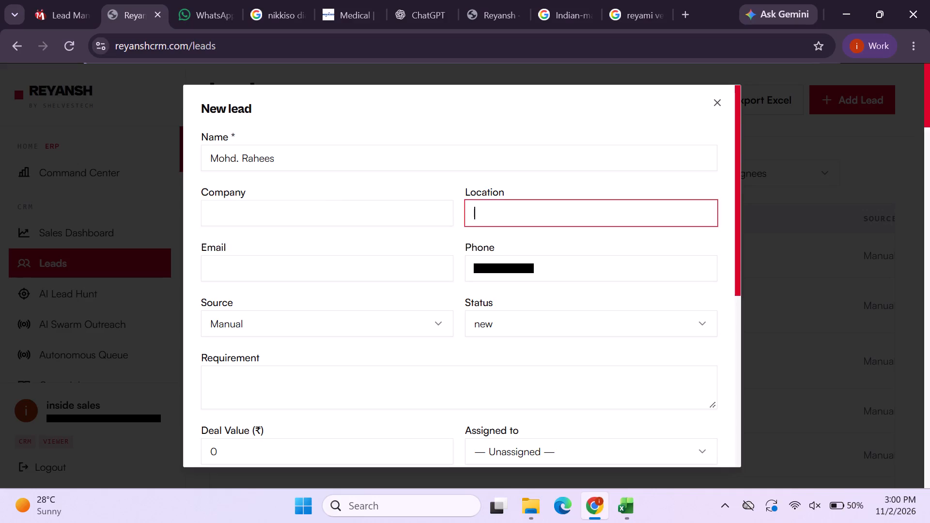
click(221, 212)
key(ctrl+v)
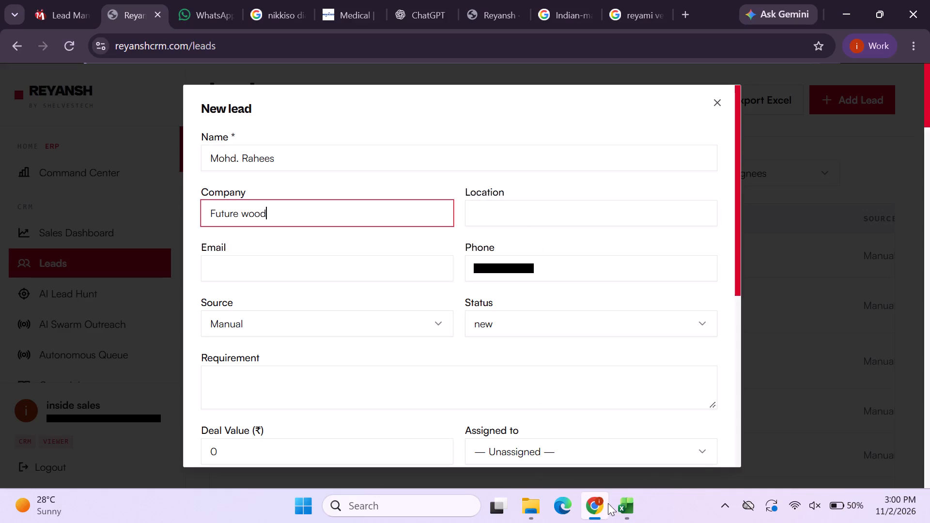
Copy the location from row 12 into the new CRM lead's Location field and punctuate it as "Kerala, India".
click(586, 503)
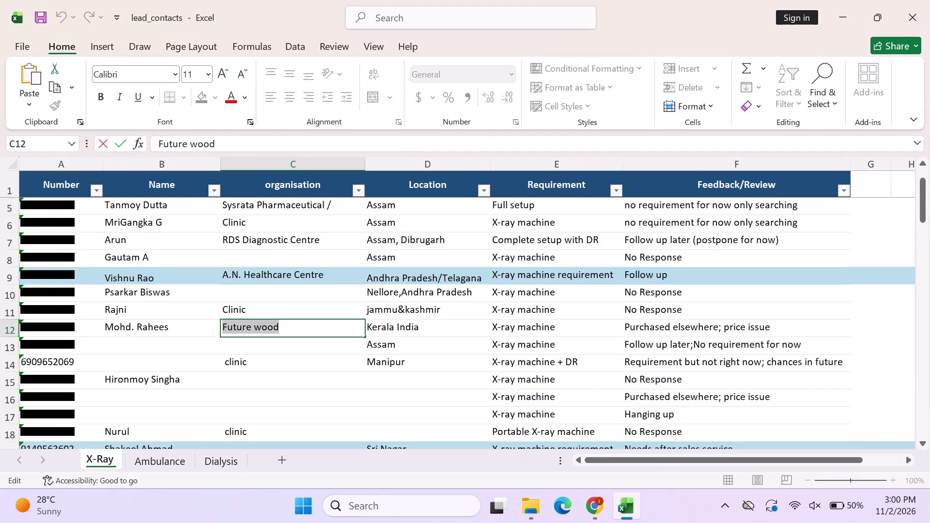
click(313, 350)
double_click(378, 326)
drag(366, 325, 468, 333)
key(ctrl+c)
click(592, 501)
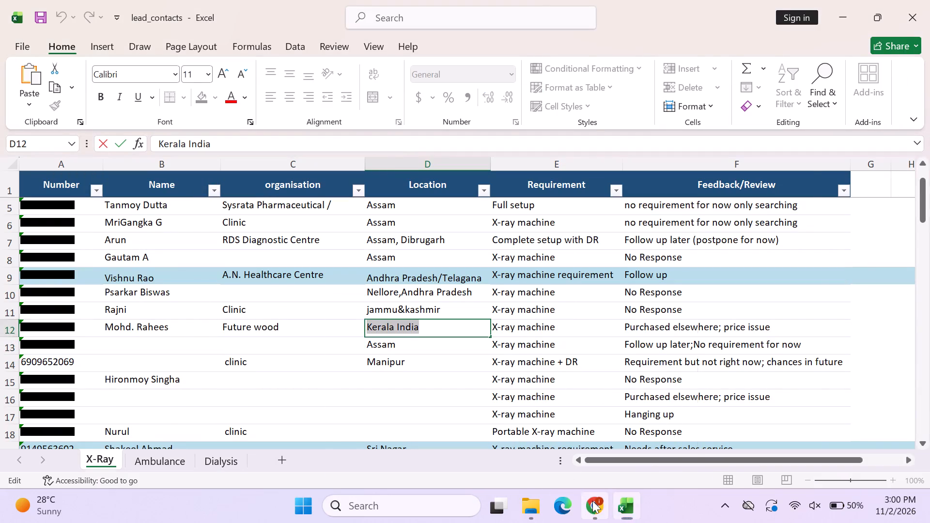
click(483, 207)
key(ctrl+v)
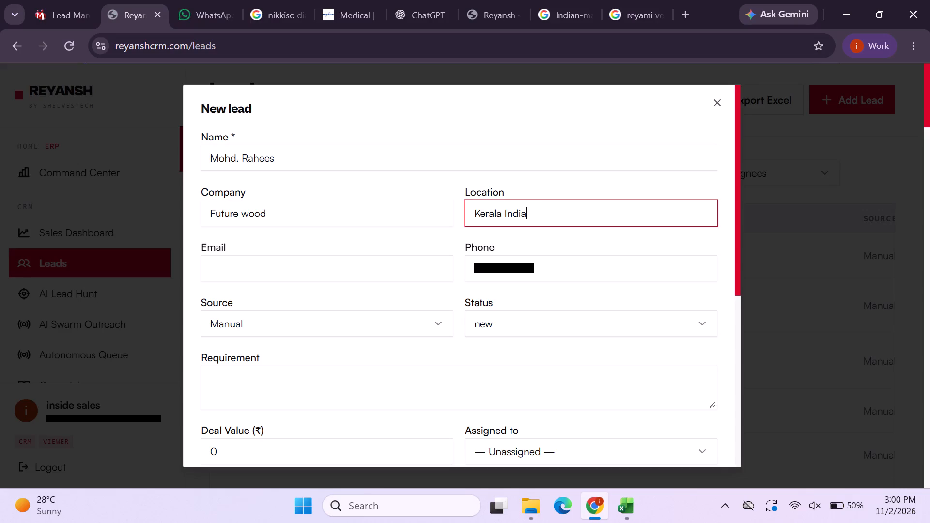
click(502, 216)
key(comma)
click(577, 219)
Set the new lead's status to cold.
scroll(576, 342, down, 3)
scroll(578, 234, up, 1)
click(597, 183)
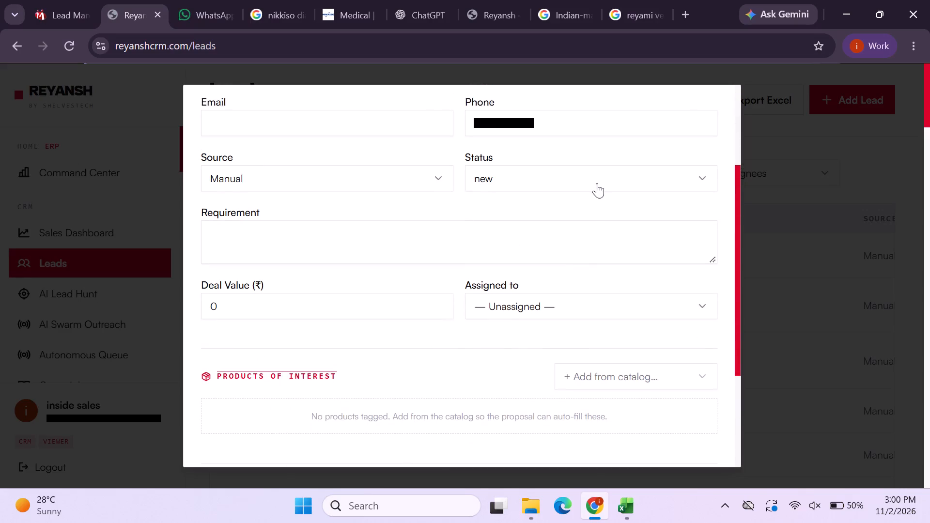
click(491, 236)
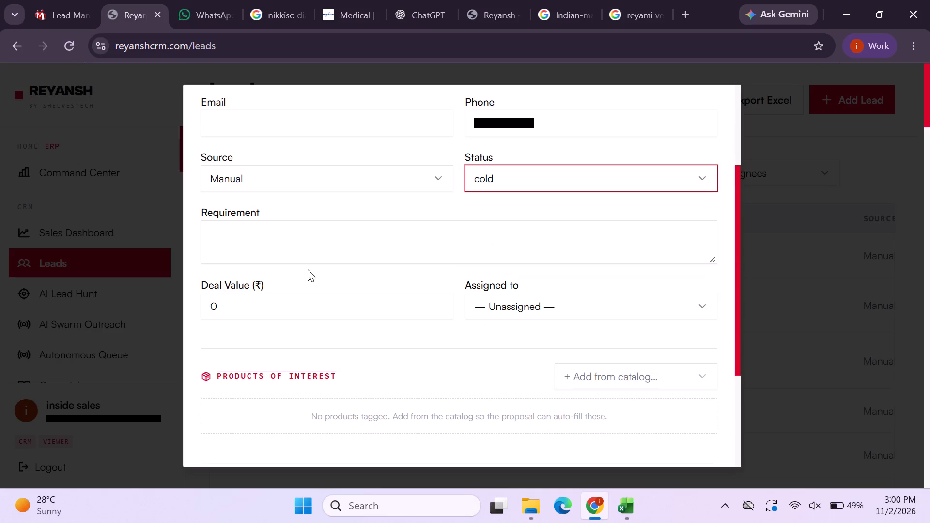
Copy the feedback "Purchased elsewhere; price issue" from row 12 of the X-Ray sheet into the new lead's Requirement field.
click(268, 246)
click(620, 500)
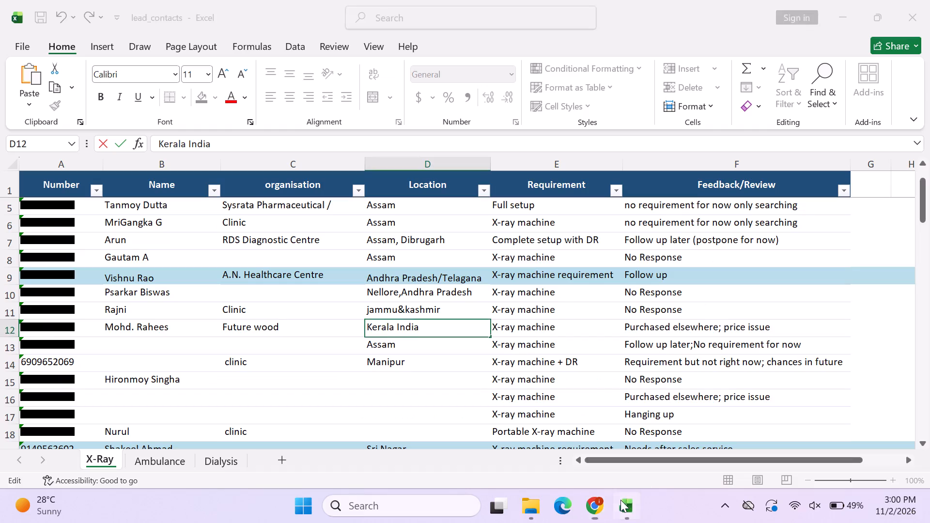
click(675, 281)
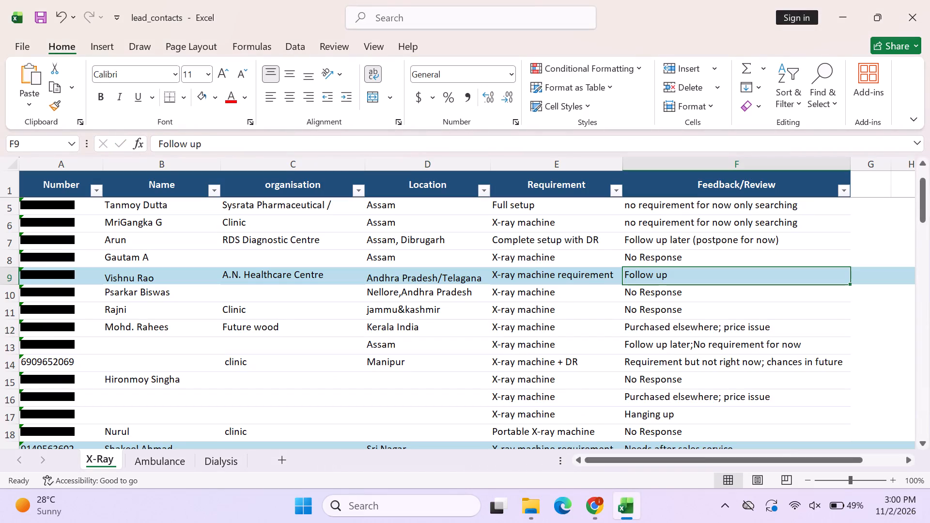
double_click(634, 331)
drag(626, 325, 788, 329)
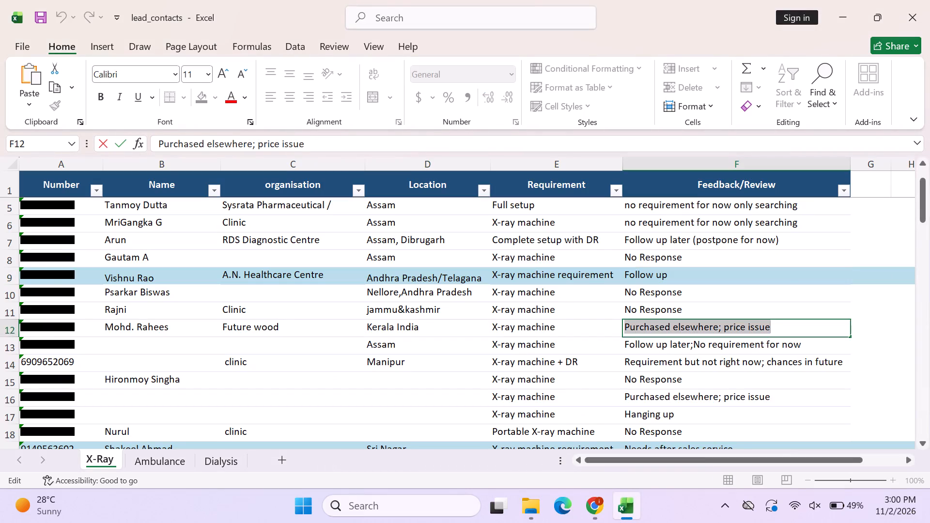
drag(788, 329, 788, 328)
key(ctrl+c)
click(589, 506)
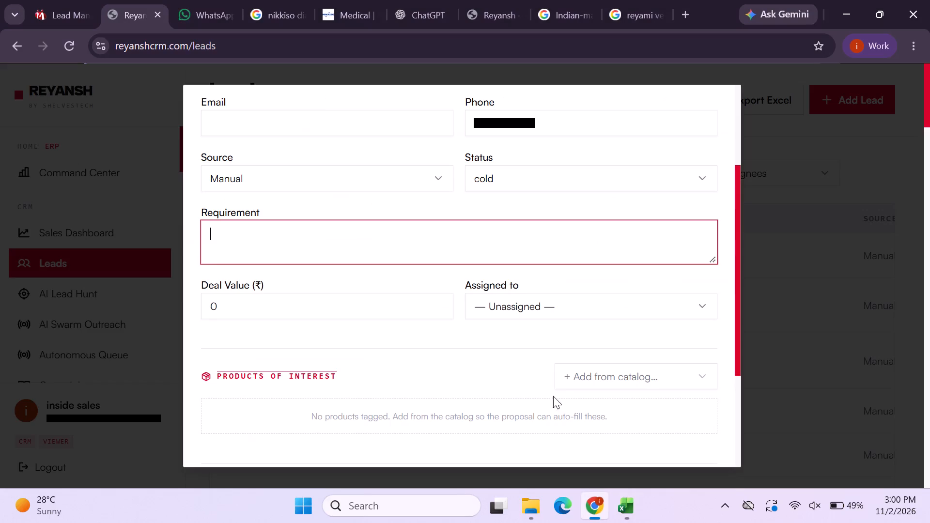
click(222, 231)
key(ctrl+v)
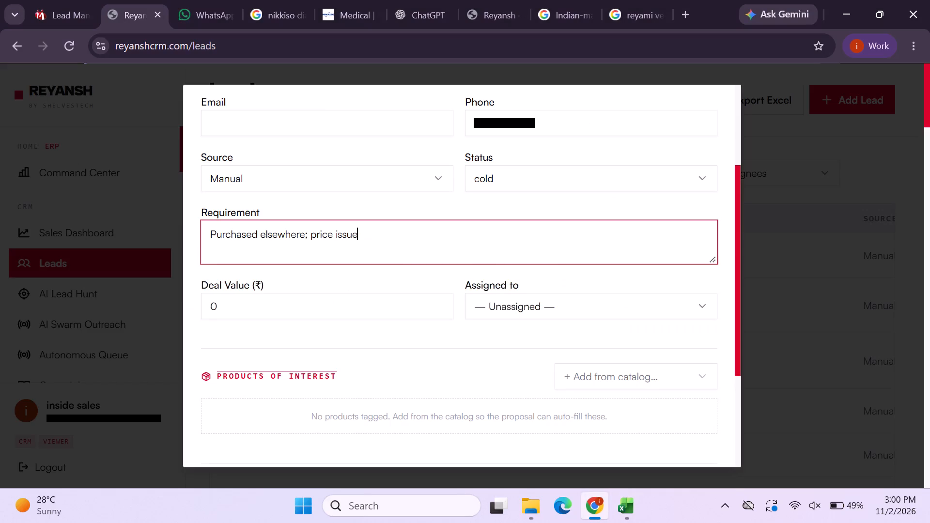
Review the completed Future wood lead form and save the lead to the CRM, leaving it unassigned.
scroll(515, 256, up, 3)
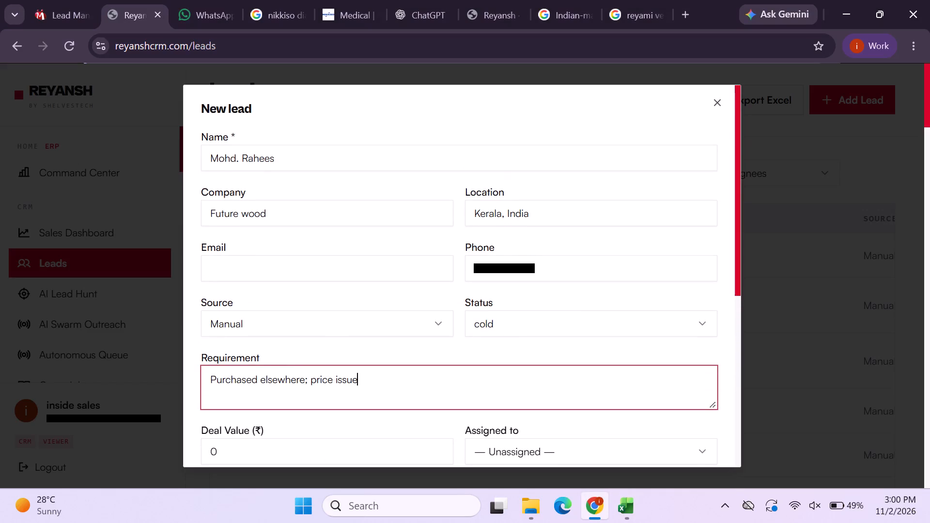
scroll(635, 318, up, 2)
scroll(662, 312, down, 8)
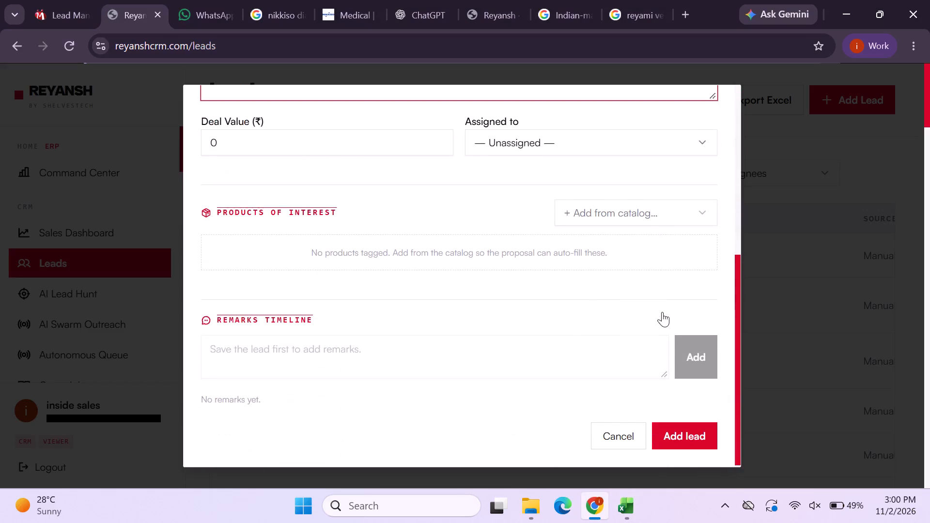
scroll(662, 312, down, 2)
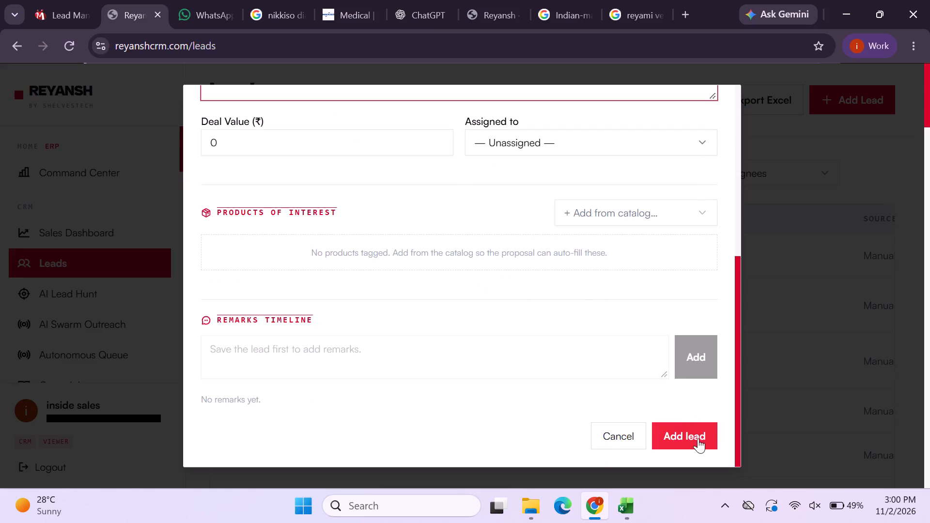
scroll(641, 425, up, 9)
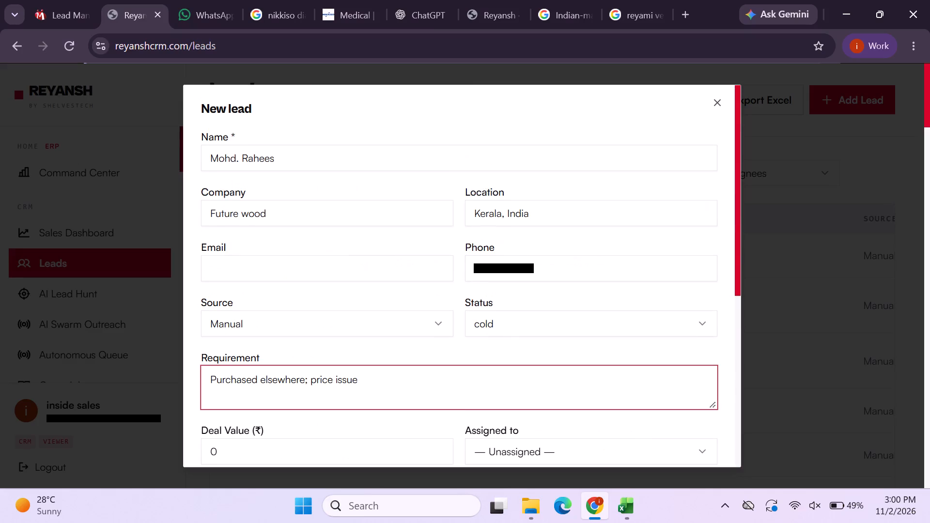
scroll(648, 407, down, 11)
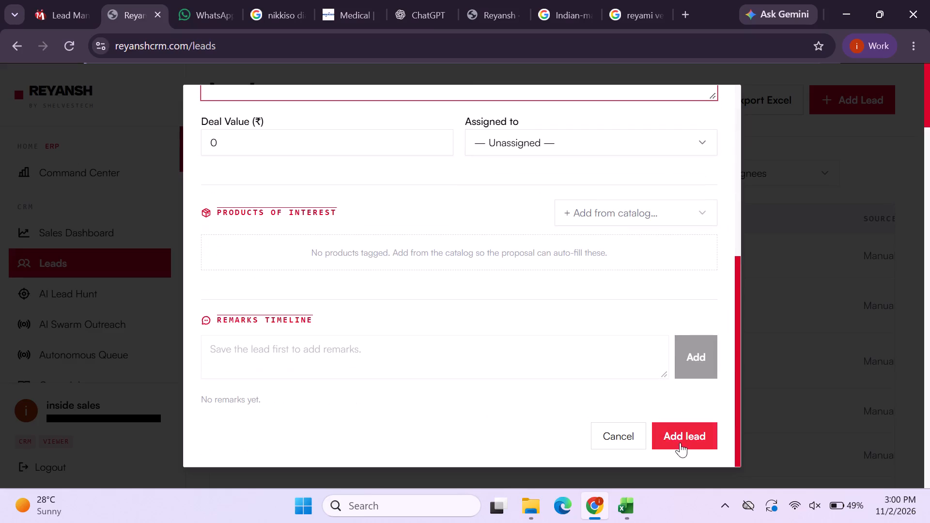
click(684, 435)
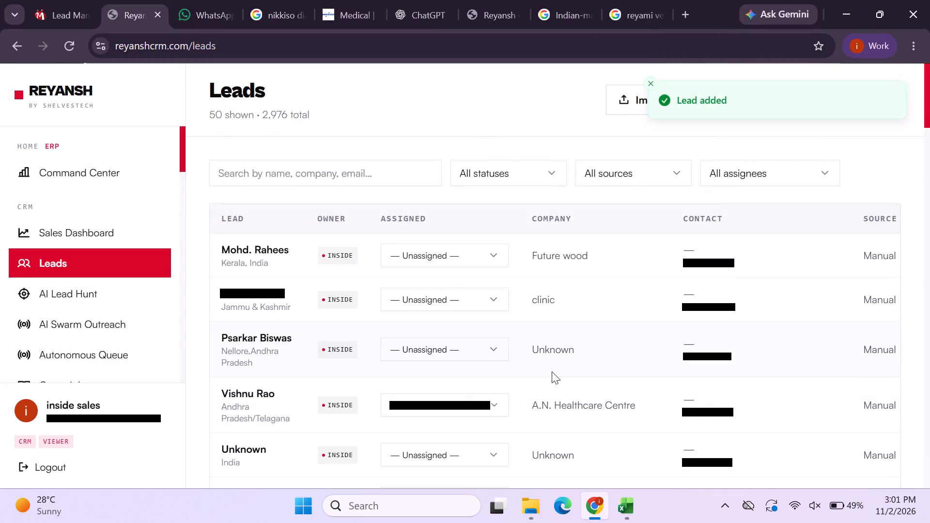
Switch to the lead_contacts workbook and enter the contact's name in the empty Name cell of row 13 on the X-Ray sheet.
click(614, 451)
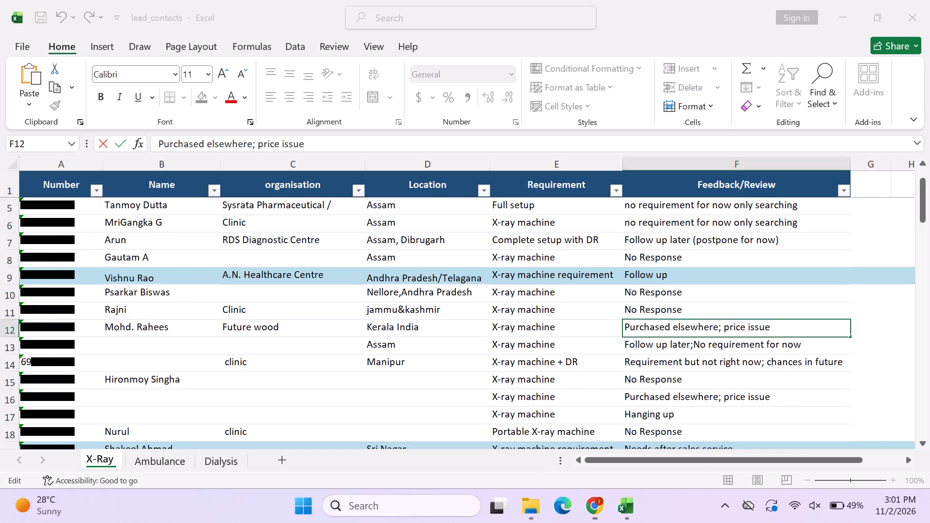
click(370, 417)
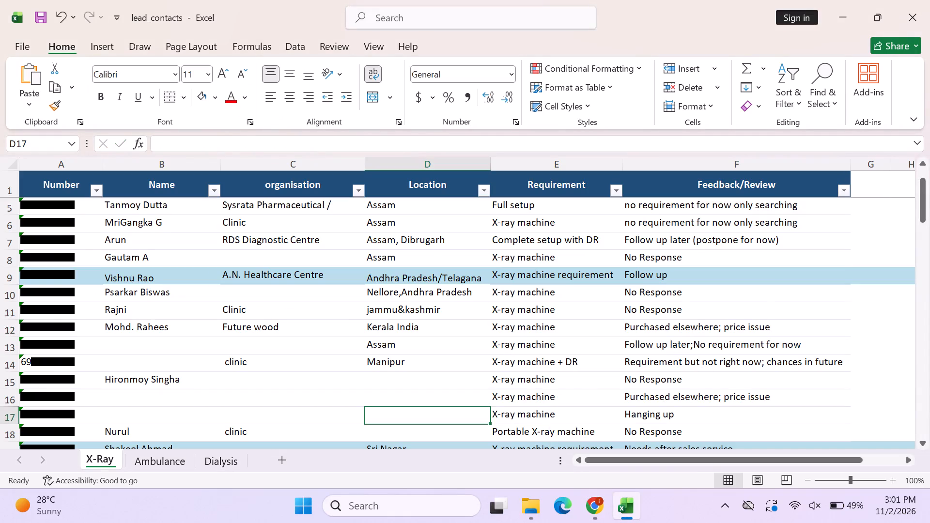
scroll(43, 310, down, 1)
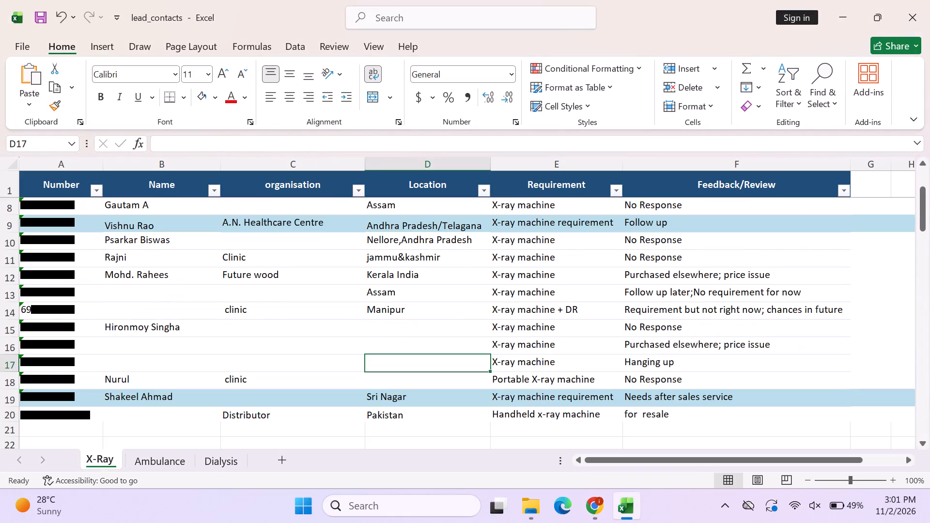
click(4, 274)
click(1, 297)
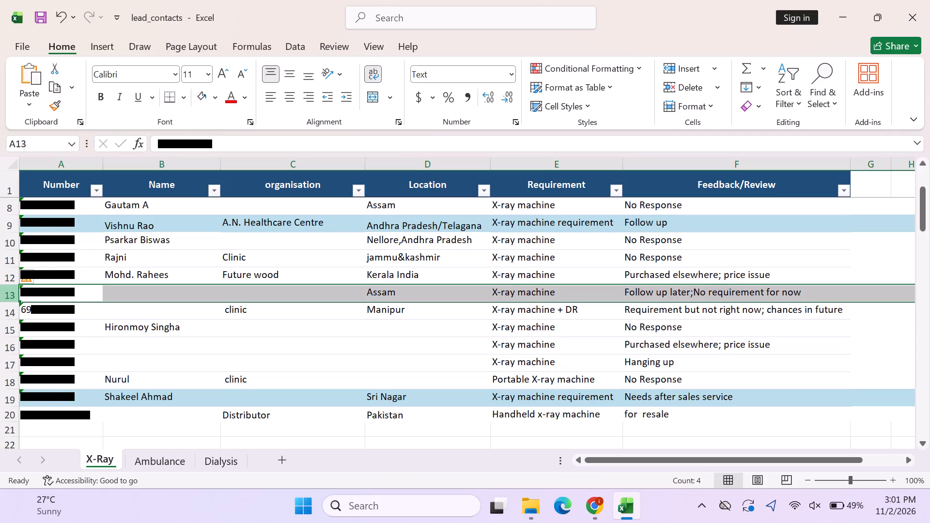
click(129, 296)
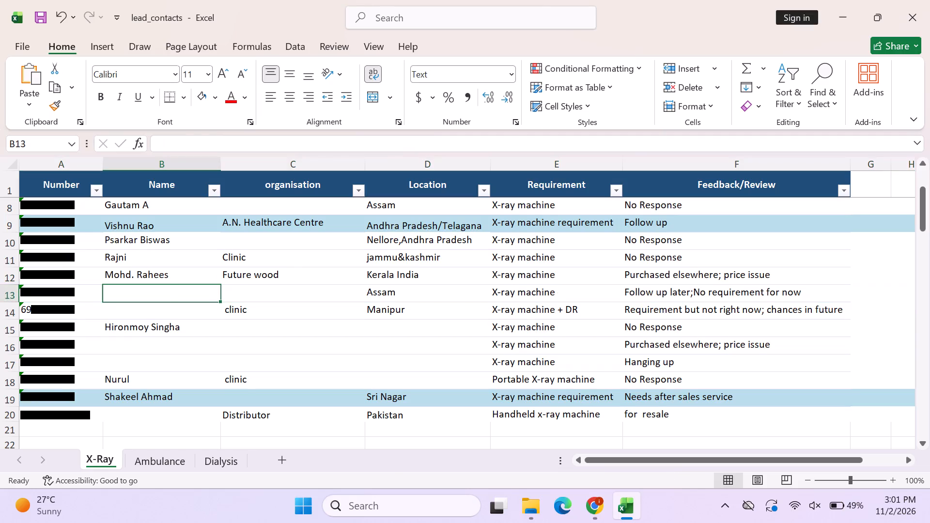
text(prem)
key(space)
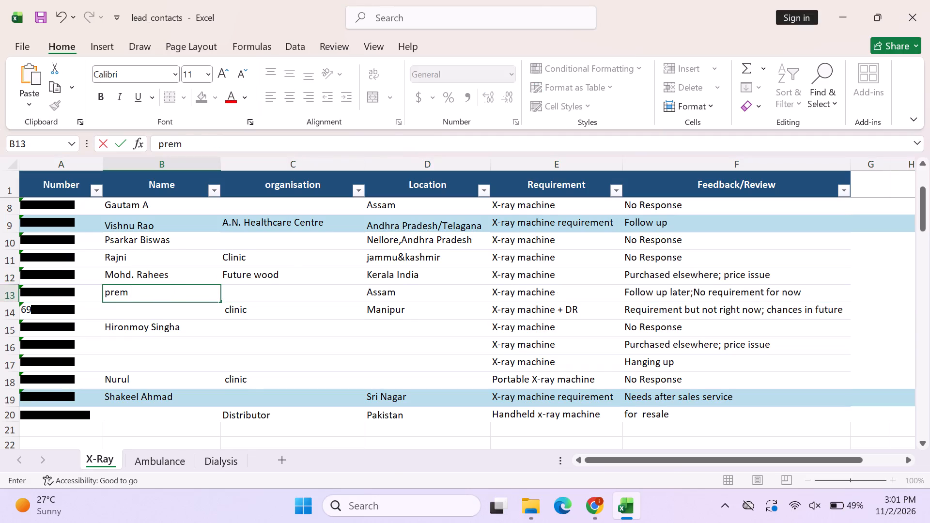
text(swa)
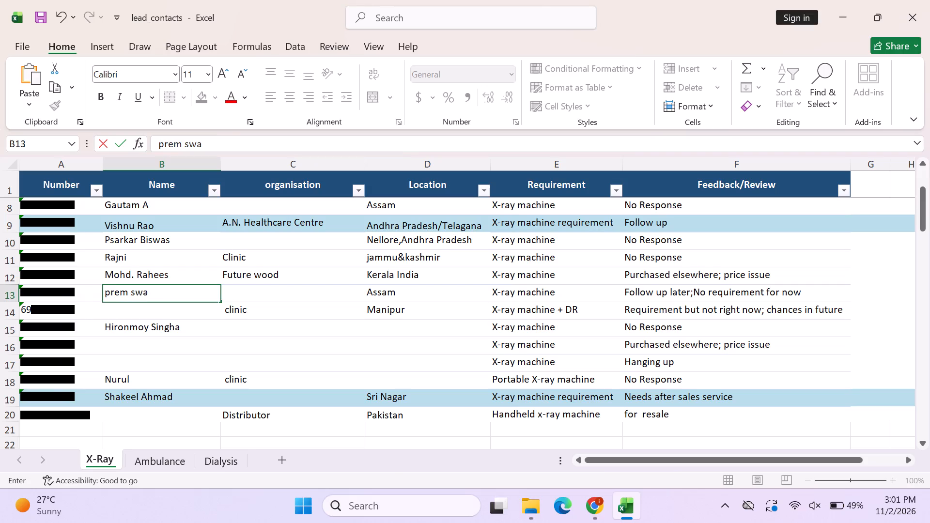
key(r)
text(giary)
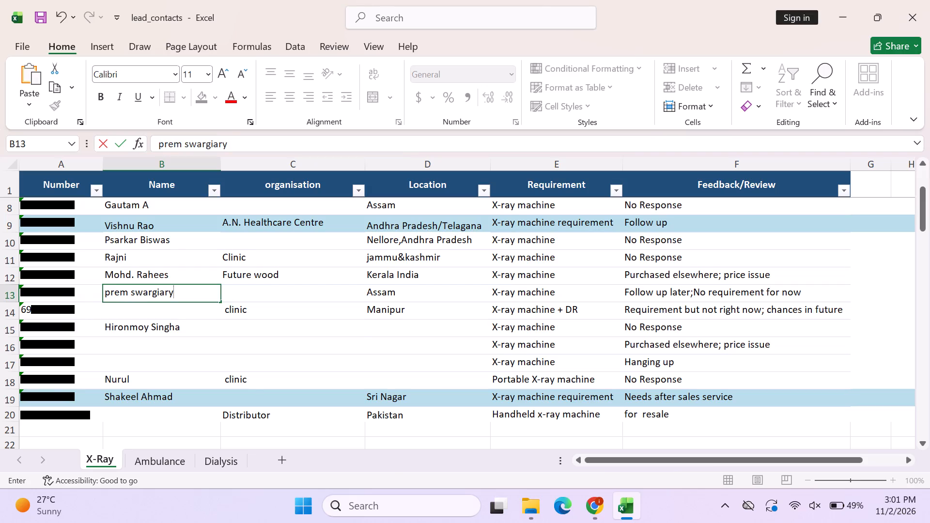
click(286, 348)
Copy the contact's name from row 13 into the Name field of a new lead in the Reyansh CRM.
double_click(121, 294)
drag(106, 293, 176, 295)
key(ctrl+c)
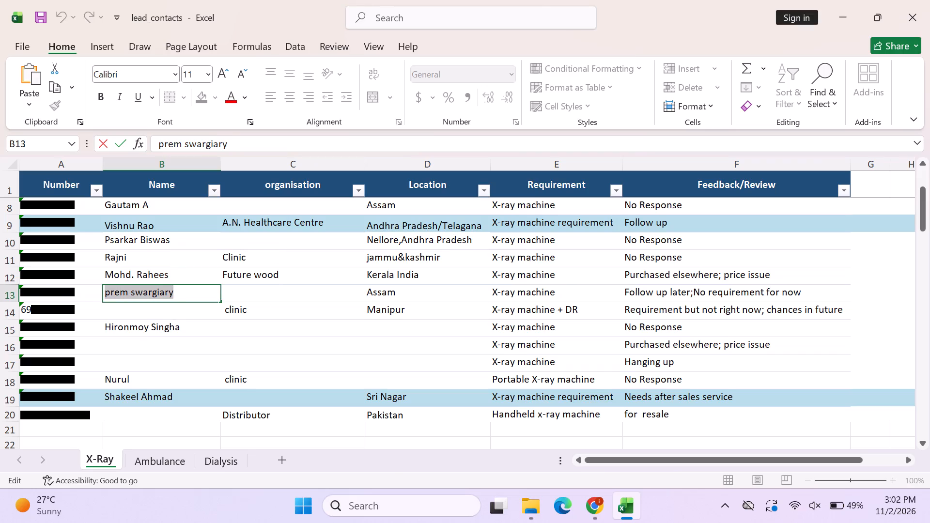
click(593, 505)
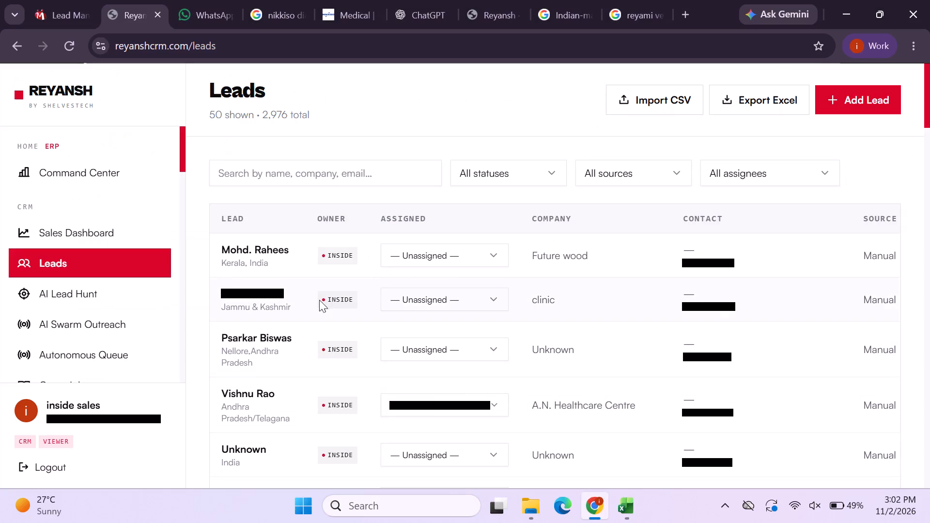
click(838, 105)
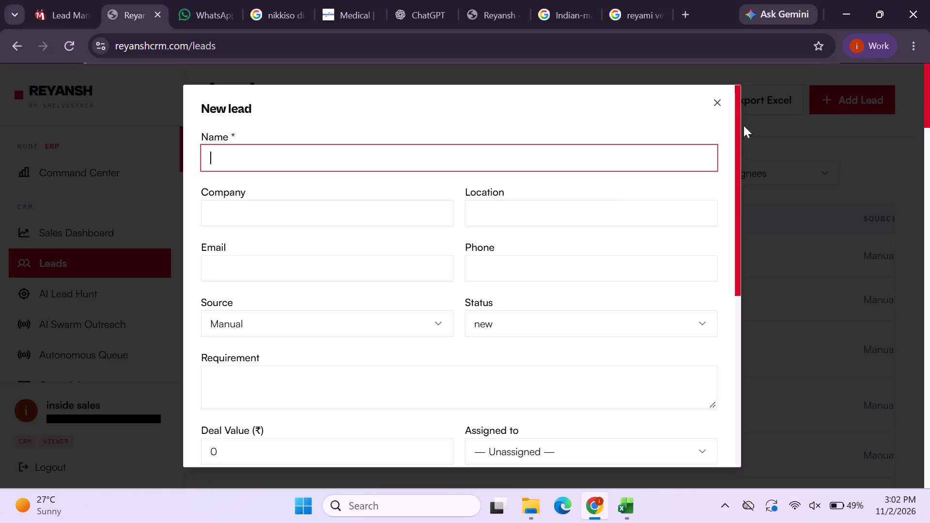
click(485, 267)
click(492, 212)
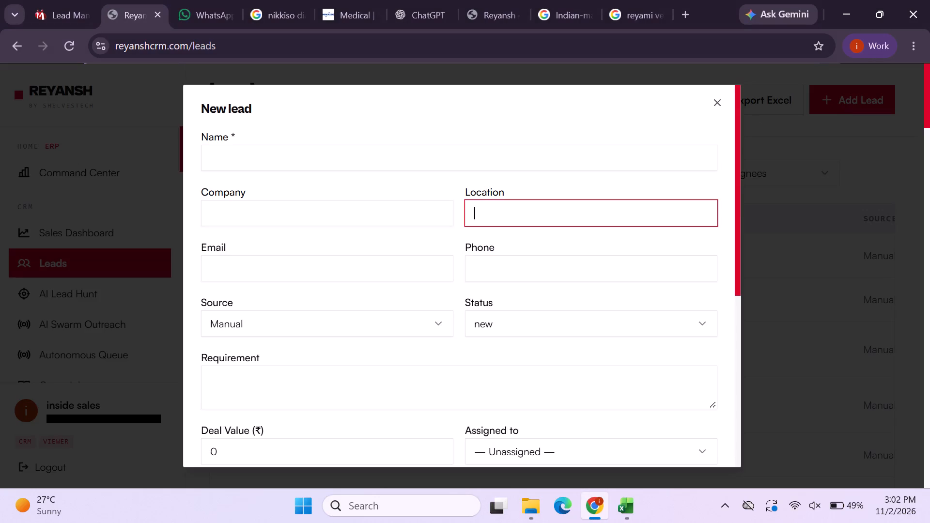
key(ctrl+v)
drag(470, 212, 572, 213)
key(ctrl+x)
click(263, 157)
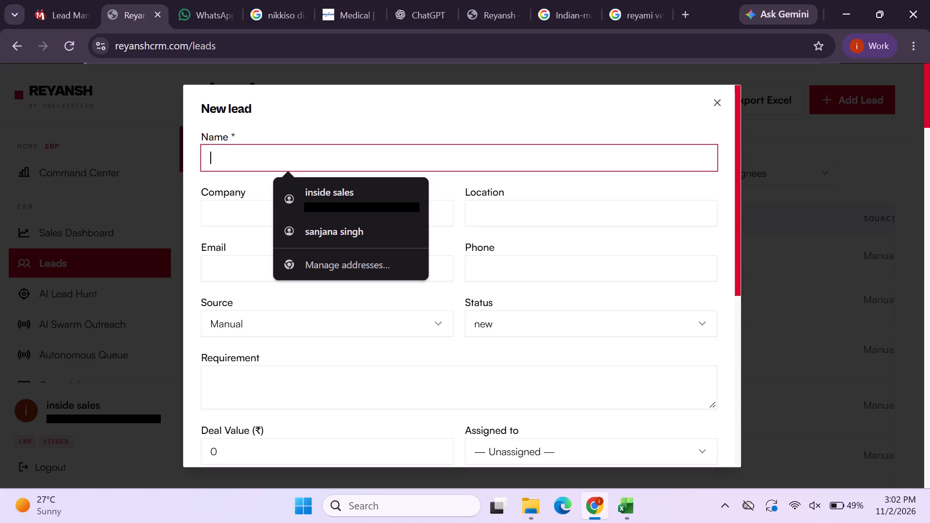
key(ctrl+v)
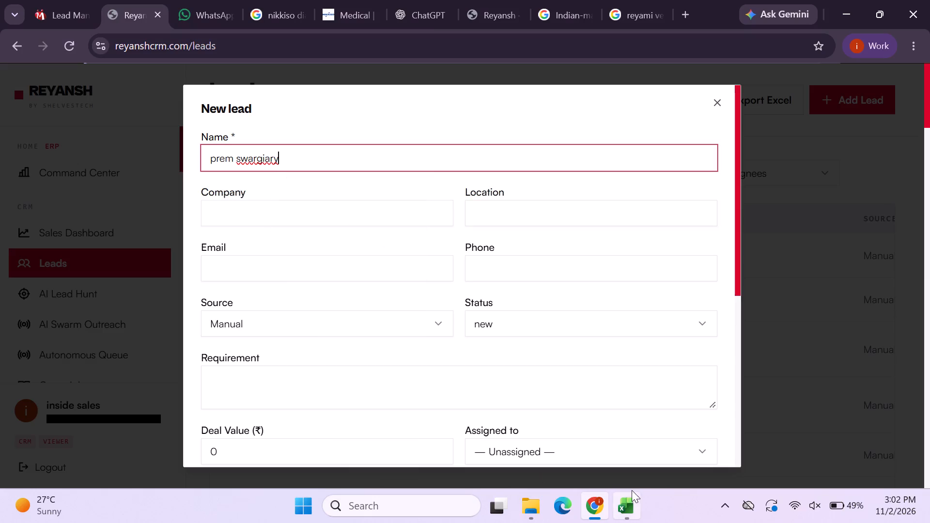
Copy the location "Assam" from row 13 of the X-Ray sheet into the new CRM lead's Location field.
click(625, 506)
click(295, 330)
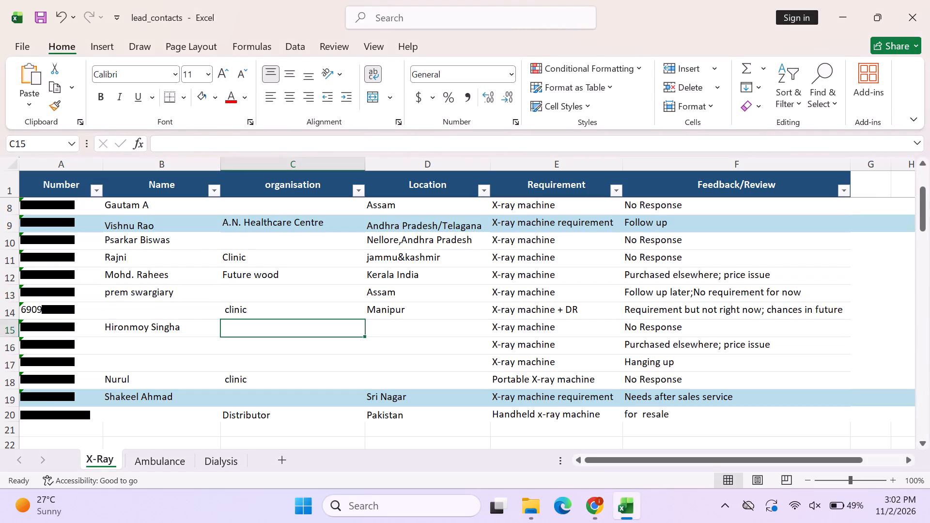
double_click(374, 294)
drag(368, 295, 404, 291)
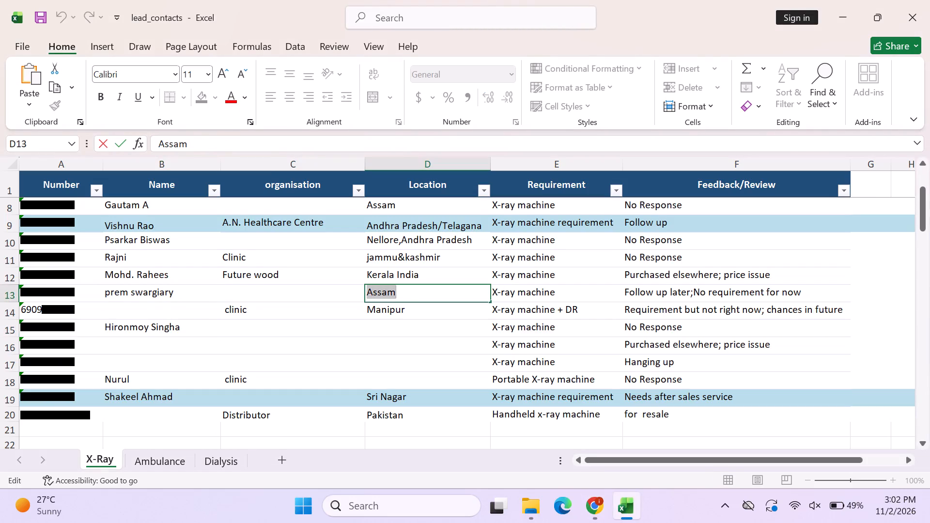
key(ctrl+c)
click(591, 504)
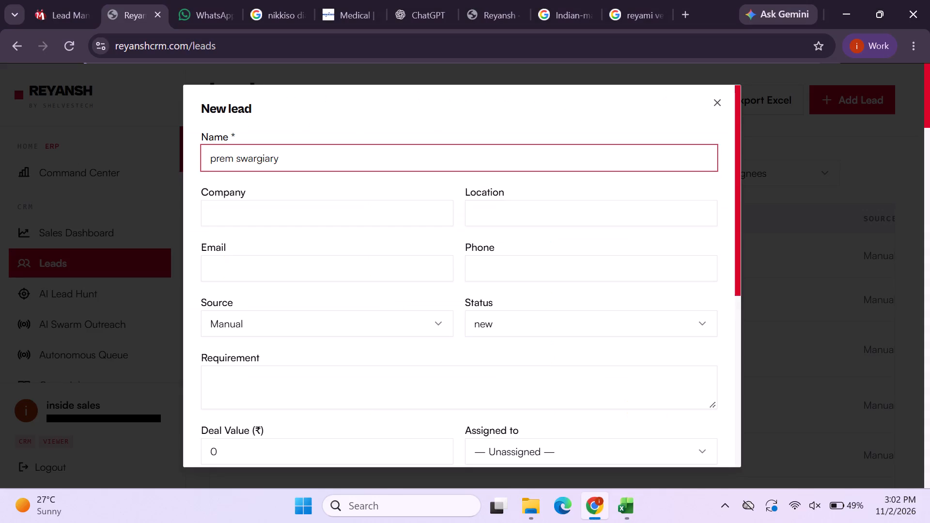
click(497, 215)
key(ctrl+v)
ctrl+drag(497, 215, 501, 227)
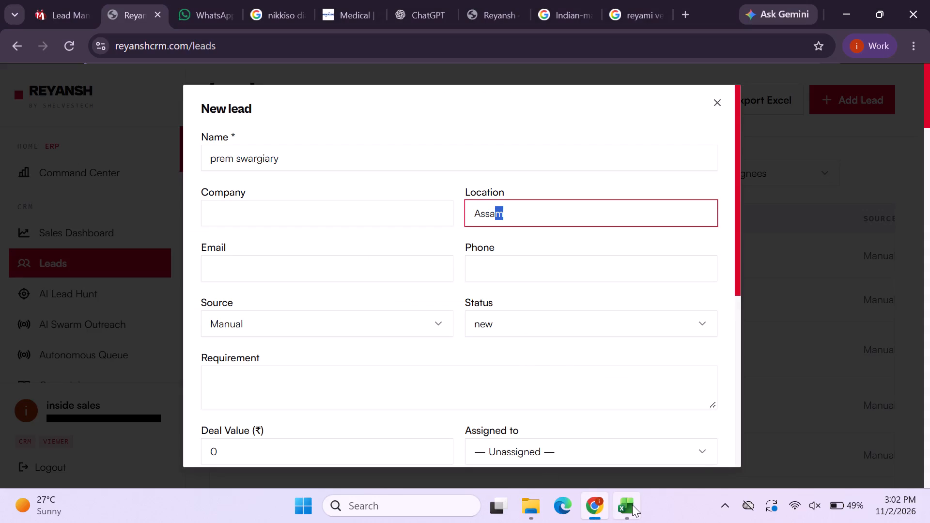
Copy the phone number from row 13 of the X-Ray sheet into the new CRM lead's Phone field.
click(632, 505)
click(294, 317)
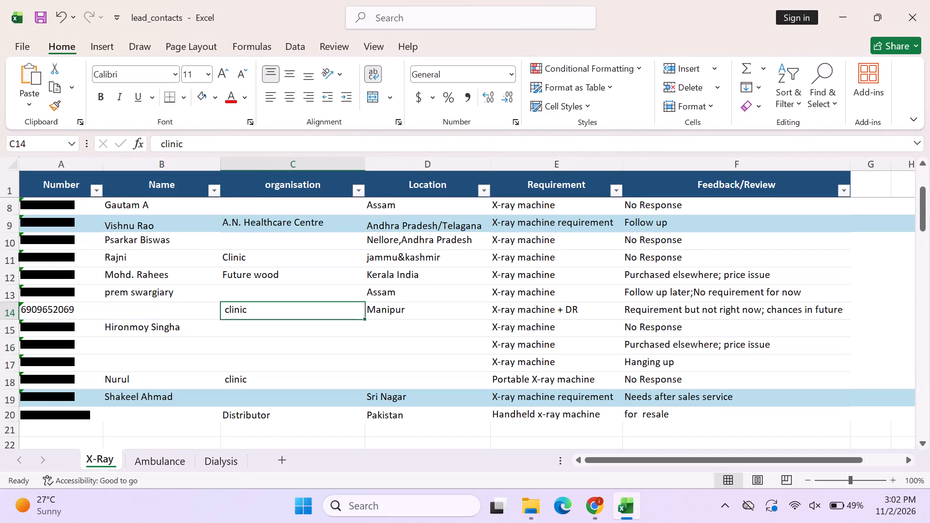
double_click(35, 293)
drag(20, 291, 86, 292)
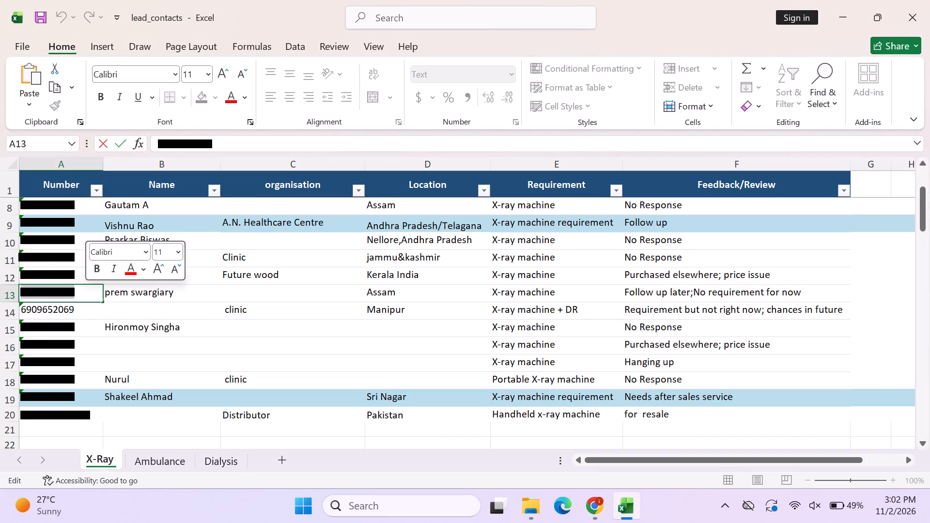
key(ctrl+c)
click(592, 506)
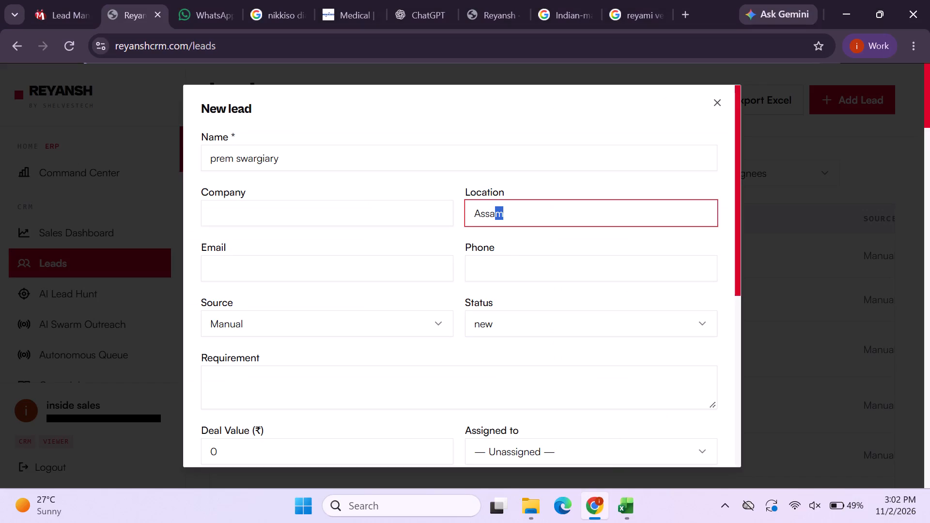
click(487, 273)
key(ctrl+v)
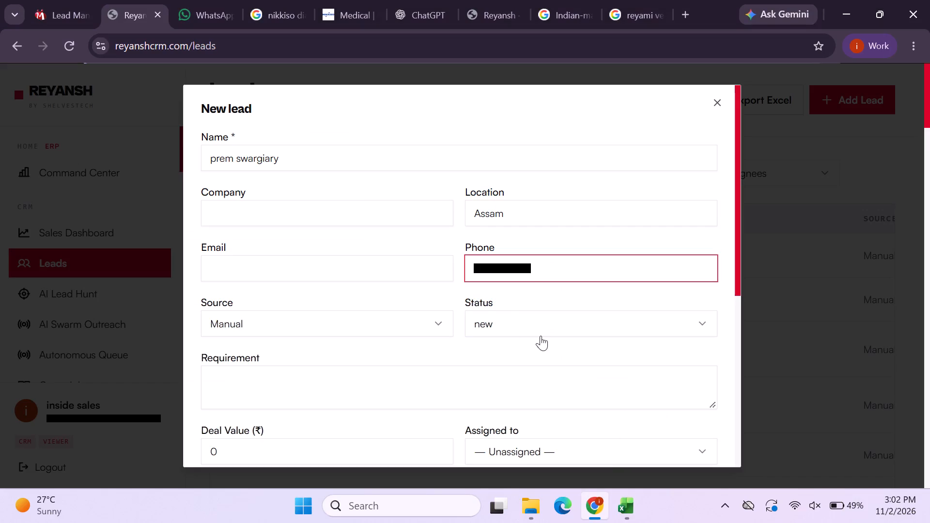
Set the new lead's company to "Unknown".
click(291, 214)
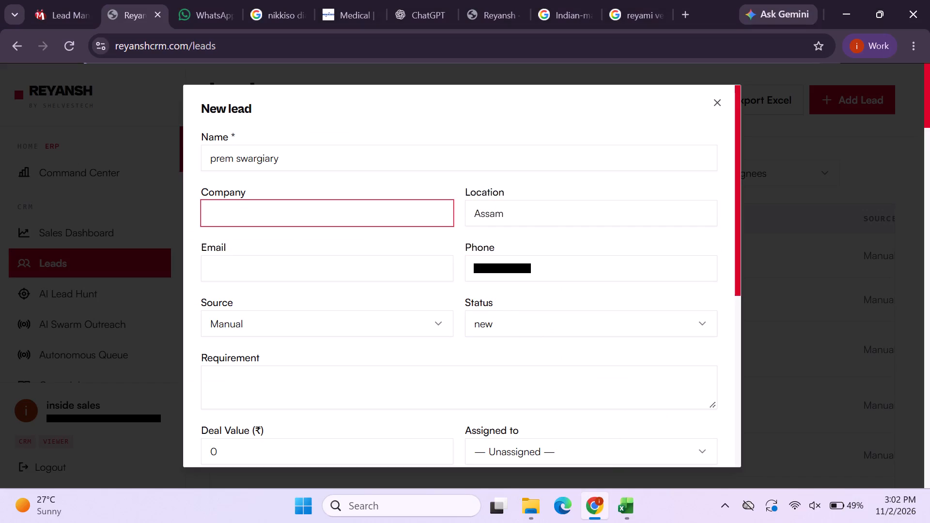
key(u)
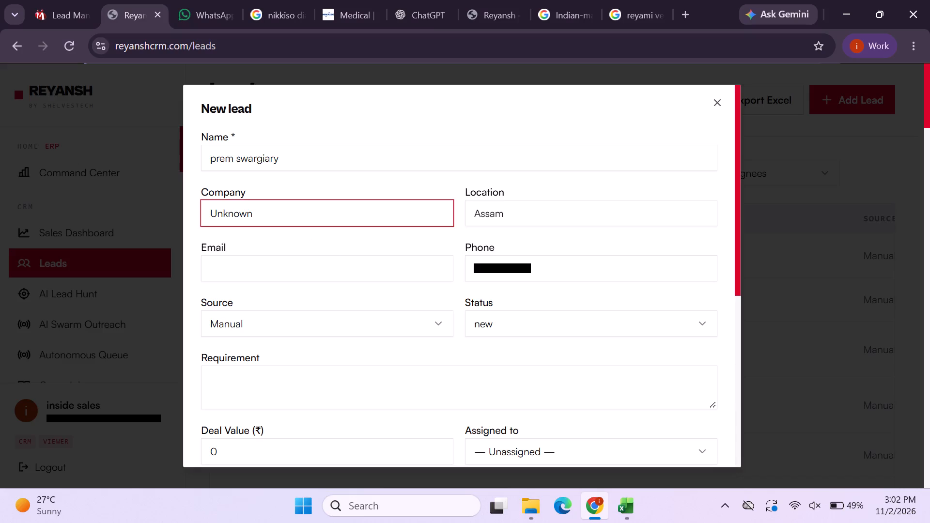
Copy the feedback "Follow up later;No requirement for now" from row 13 of the X-Ray sheet into the new CRM lead's Requirement field.
click(283, 377)
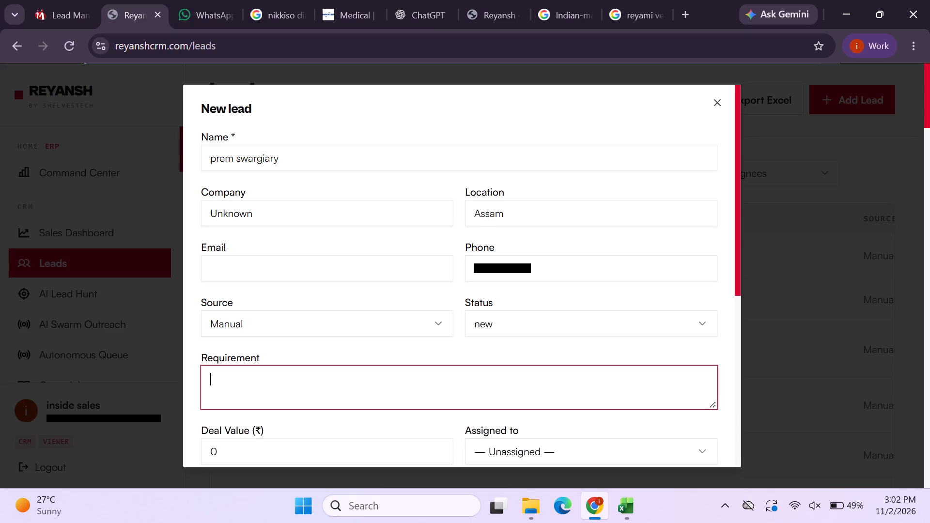
click(622, 497)
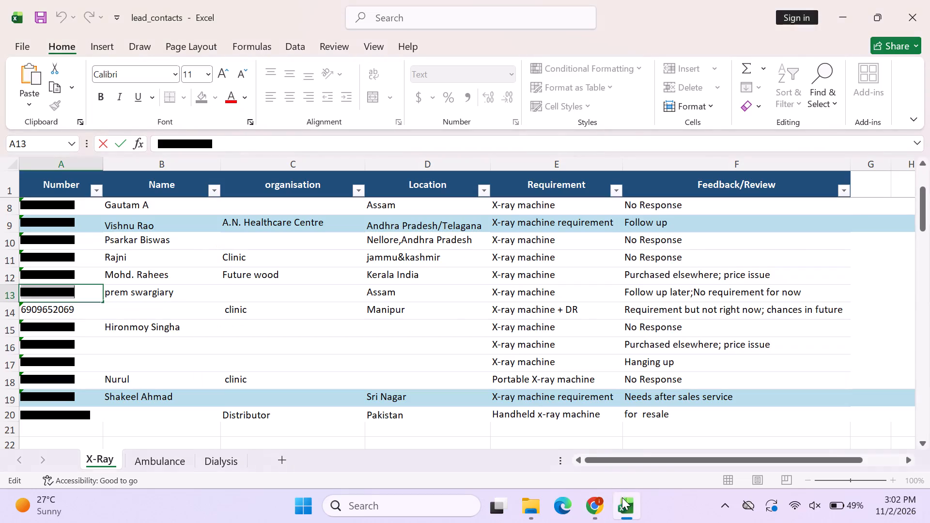
click(666, 293)
double_click(650, 294)
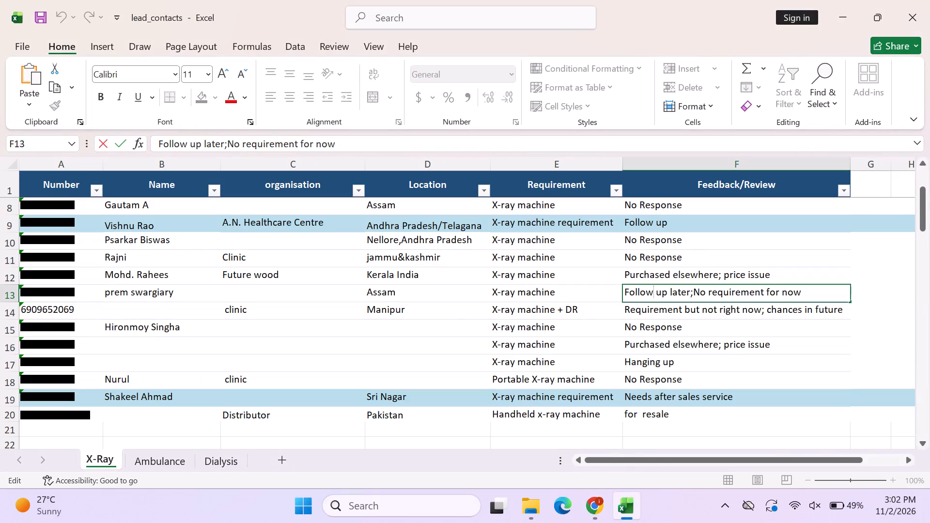
drag(628, 289, 817, 290)
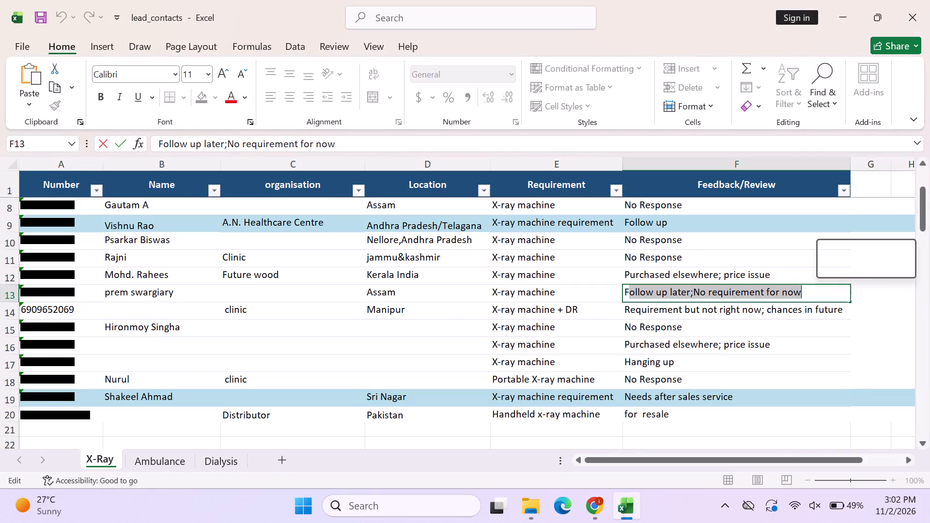
click(817, 291)
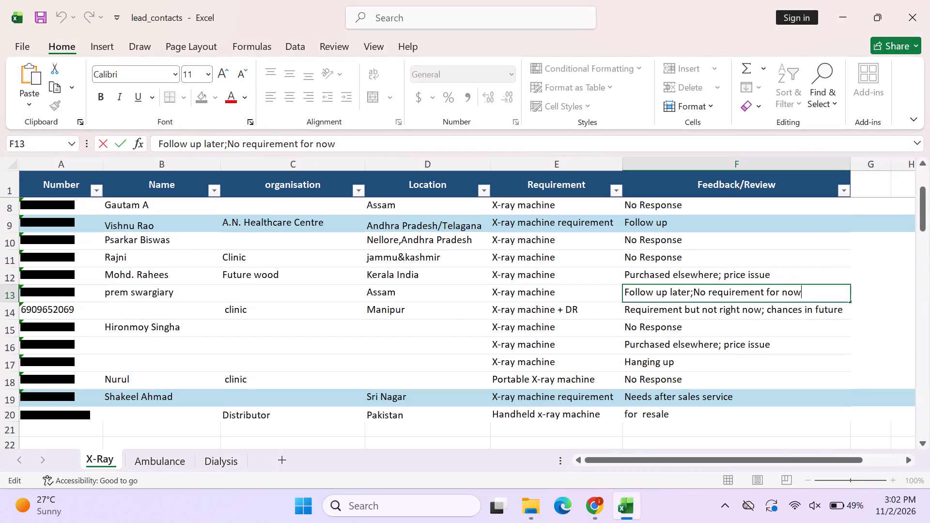
drag(624, 295, 806, 301)
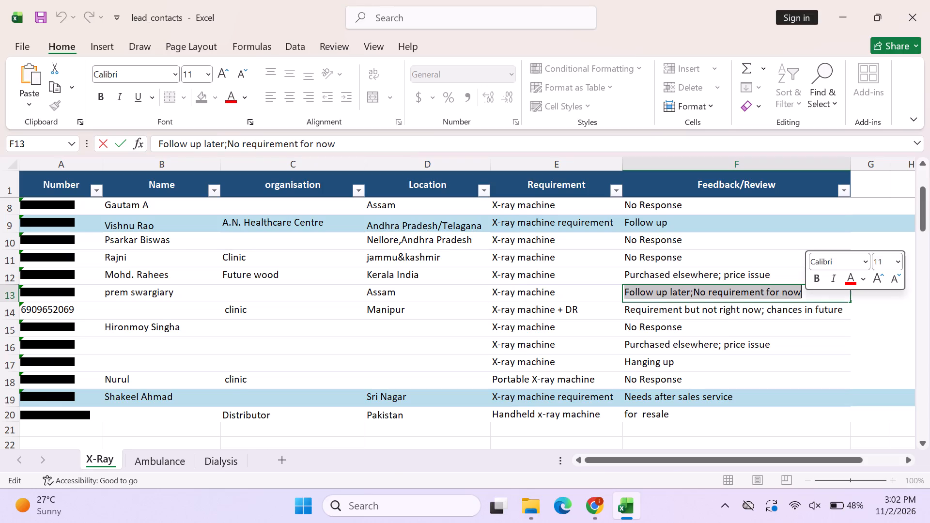
key(ctrl+c)
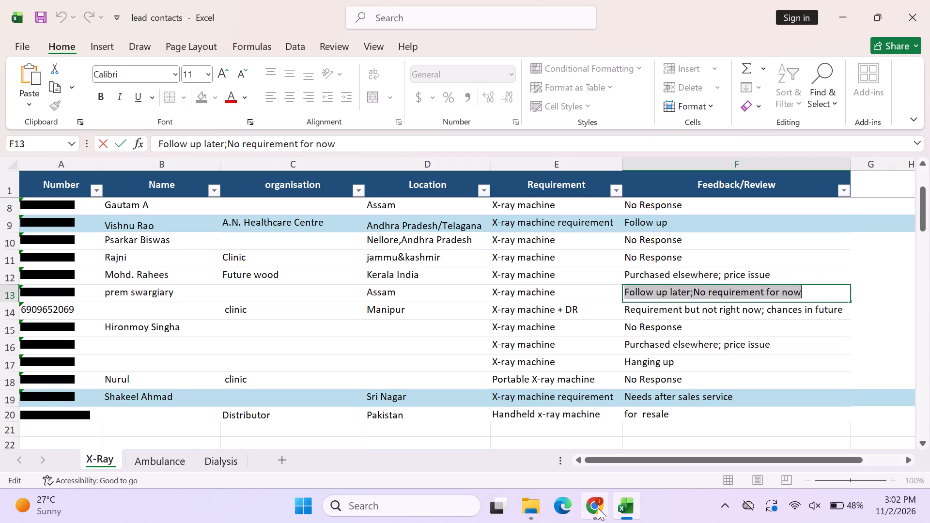
click(598, 508)
click(232, 376)
key(ctrl+v)
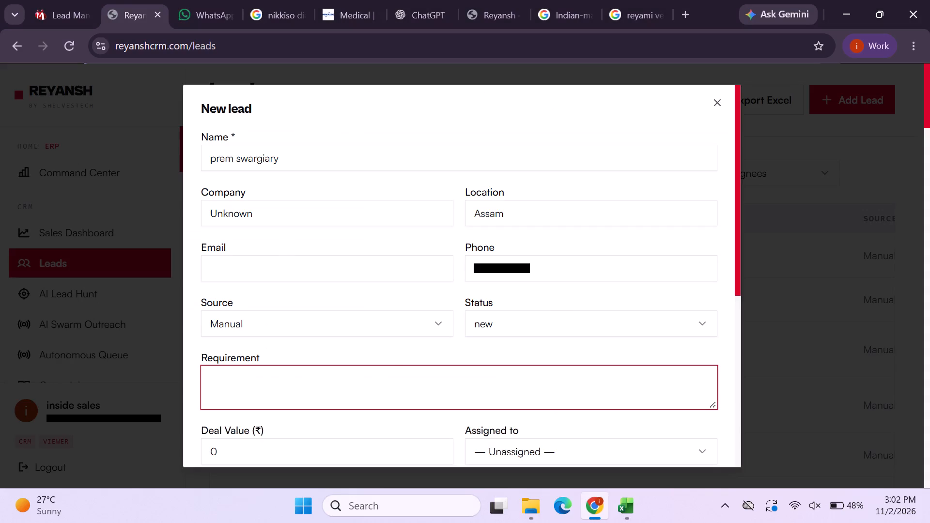
scroll(642, 292, down, 3)
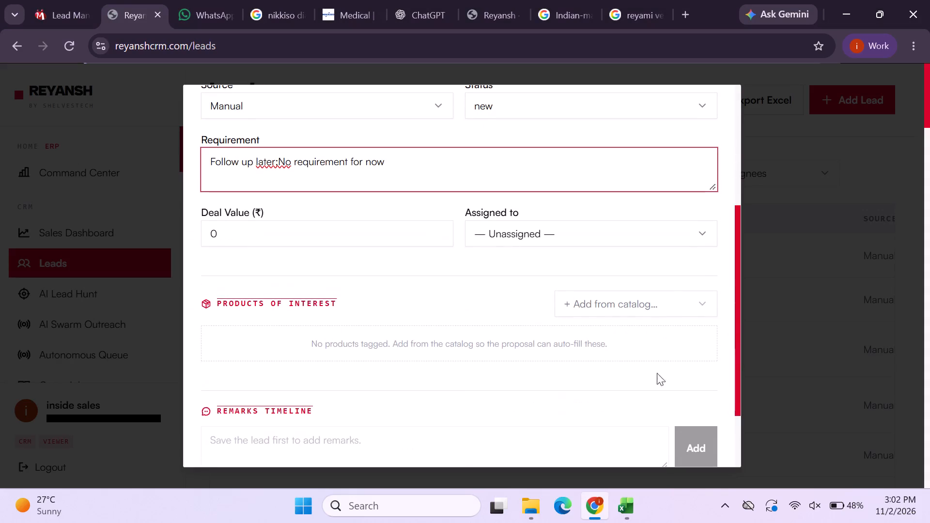
scroll(682, 374, down, 3)
scroll(639, 265, up, 2)
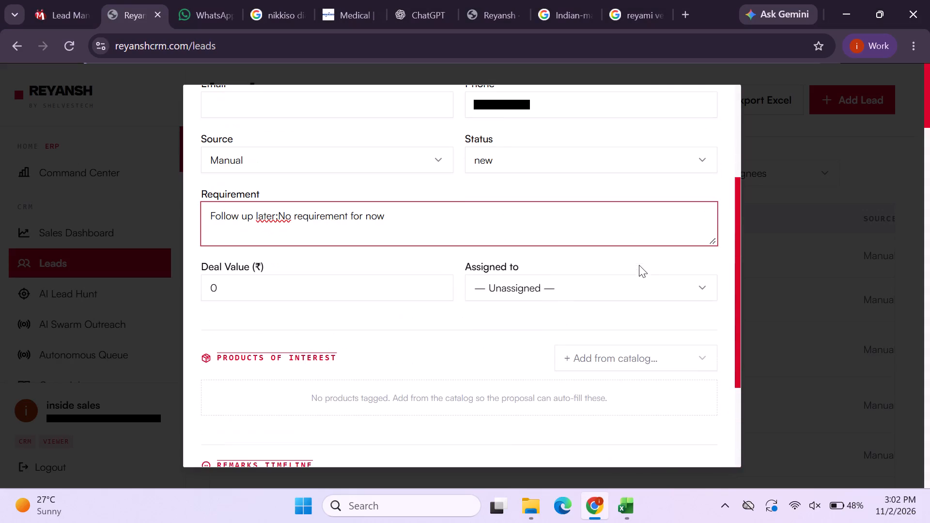
Save the new lead for the row 13 contact in the CRM.
scroll(634, 345, down, 3)
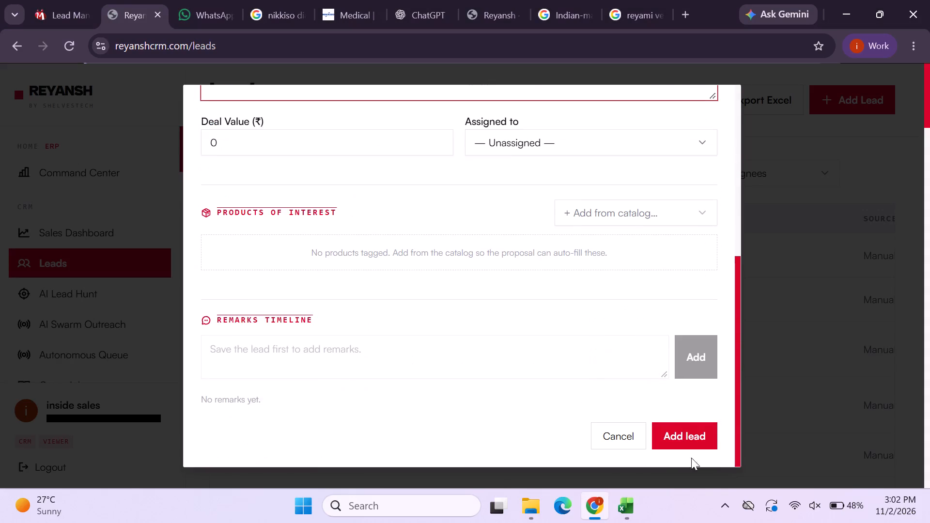
click(682, 436)
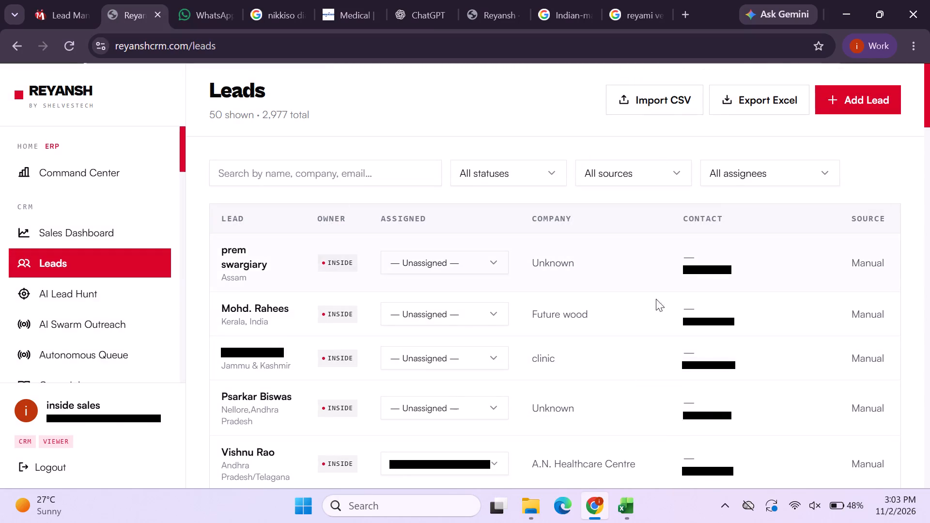
Switch to the lead_contacts workbook, open row 14's phone number on the X-Ray sheet, and fill in that contact's missing name.
click(596, 506)
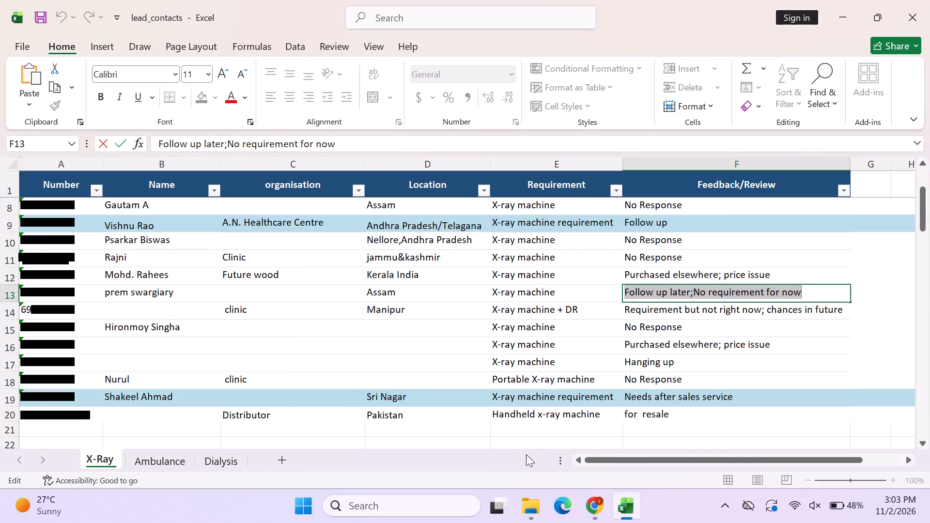
click(687, 350)
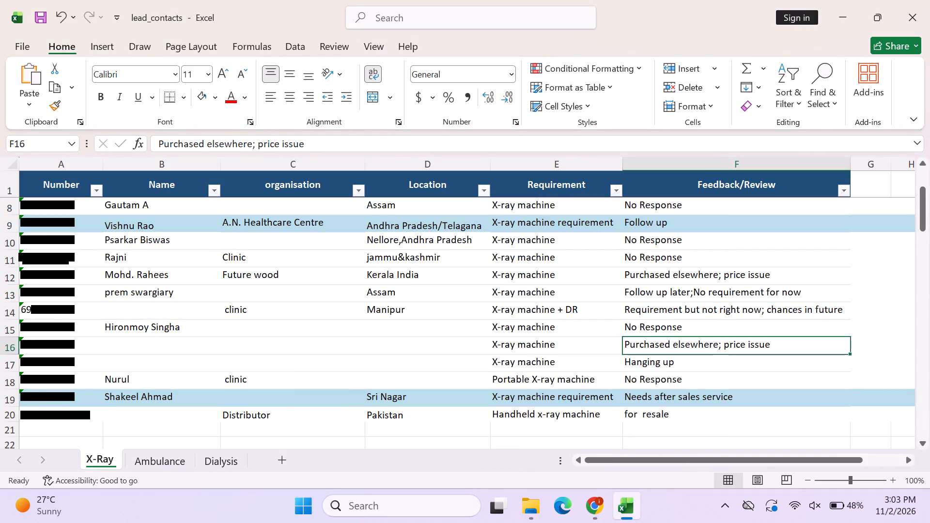
click(5, 311)
double_click(36, 311)
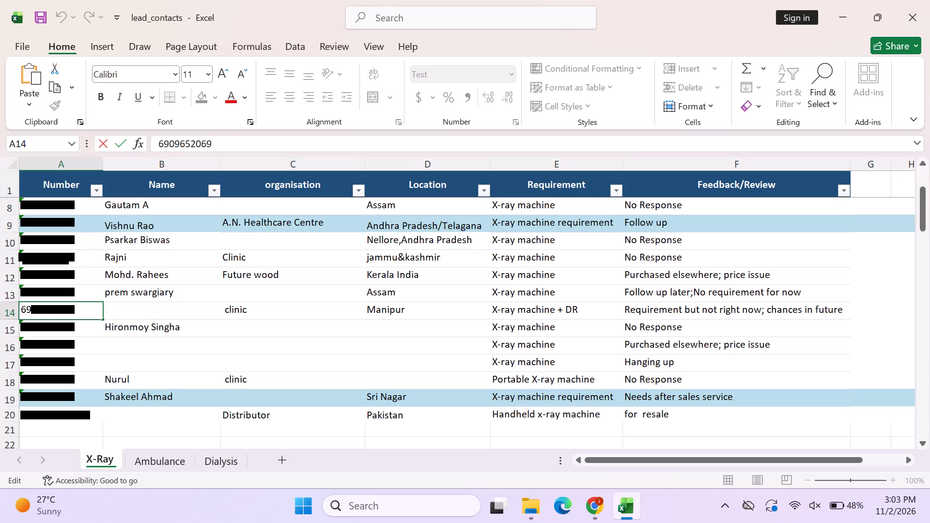
Enter the doctor's name, with the title "Dr.", in the empty Name cell of row 14 on the X-Ray sheet.
click(137, 317)
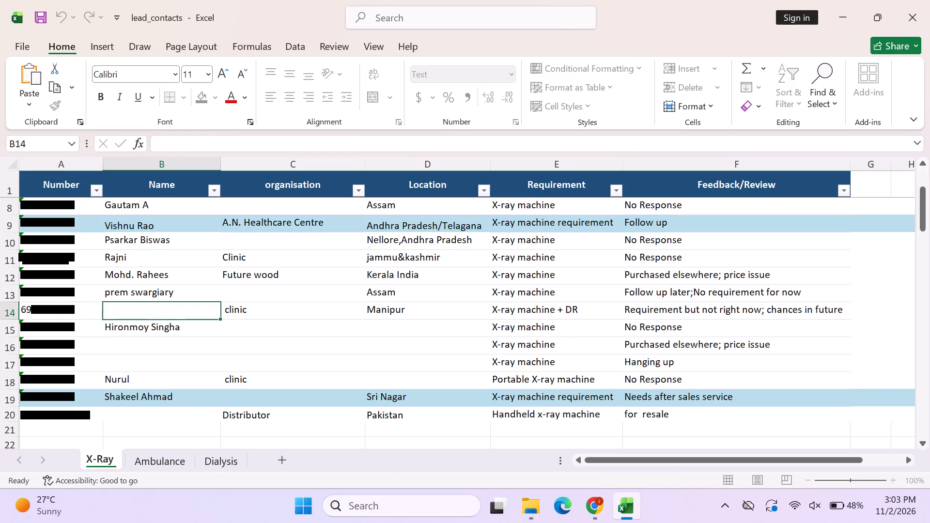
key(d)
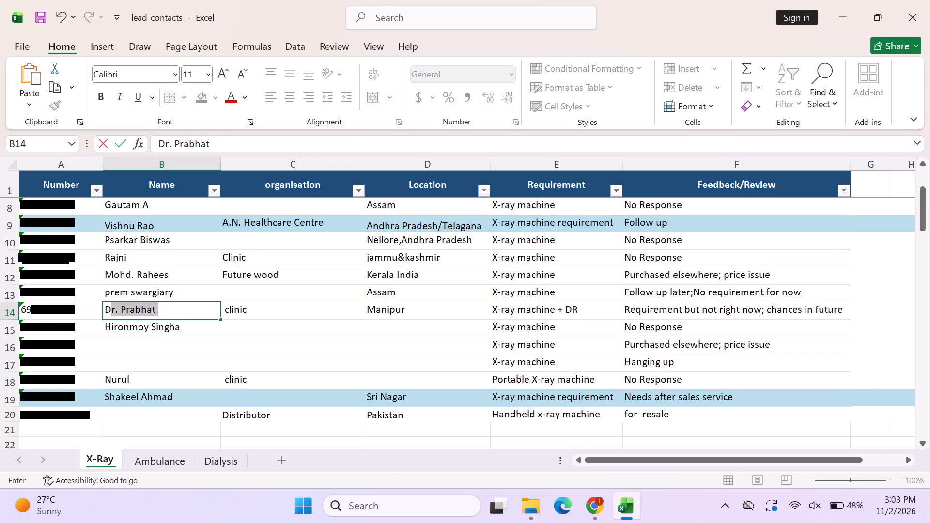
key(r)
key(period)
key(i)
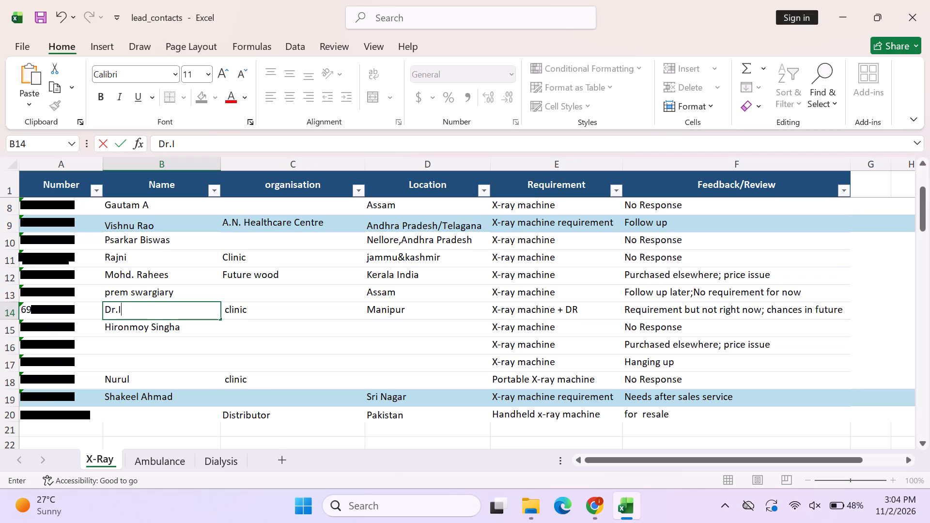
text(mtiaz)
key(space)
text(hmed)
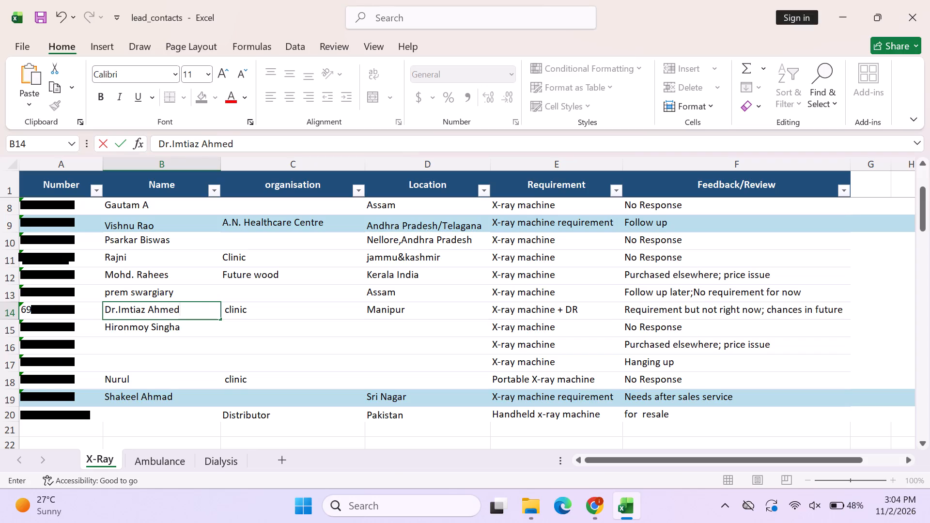
Switch to the Chrome browser window to continue with the row 14 contact's lead.
click(600, 507)
Search the web for "kwakta" in a new browser tab to check row 14's location.
click(682, 15)
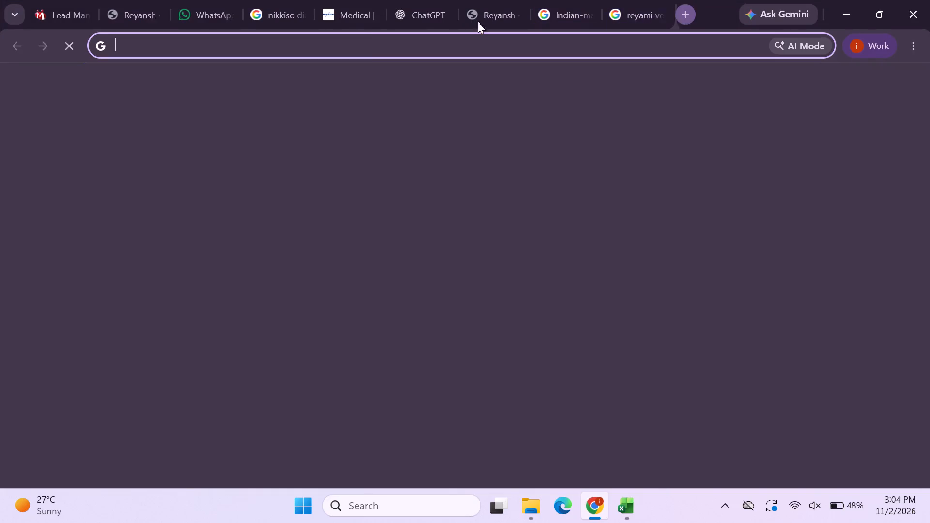
click(349, 44)
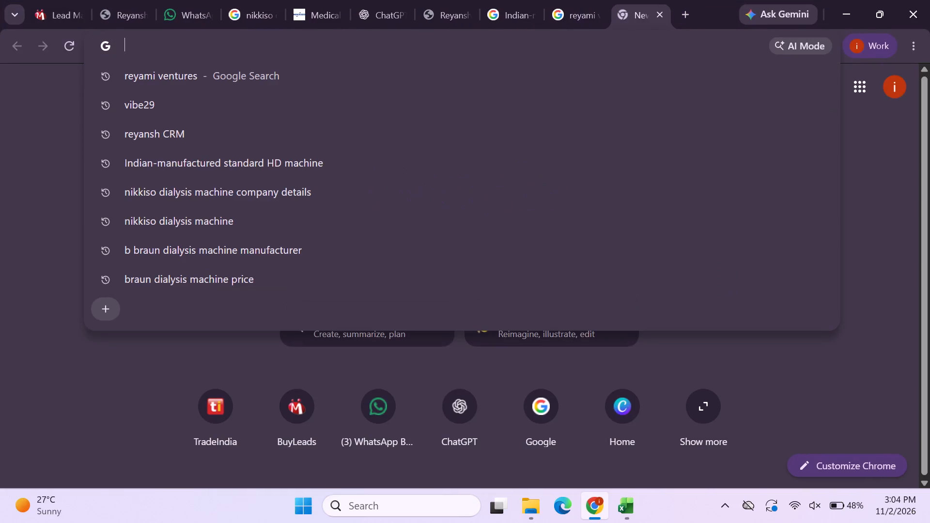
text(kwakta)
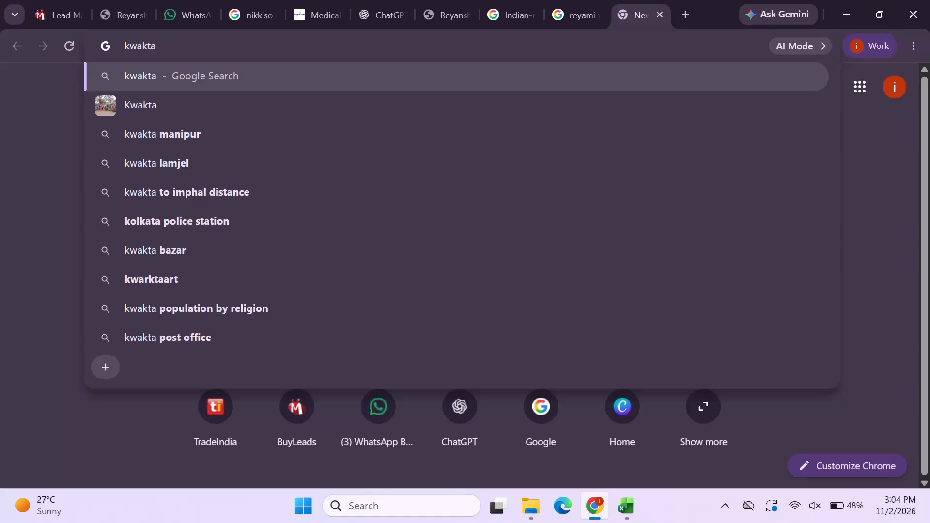
Run the web search for "kwakta" and check which district and state the place belongs to.
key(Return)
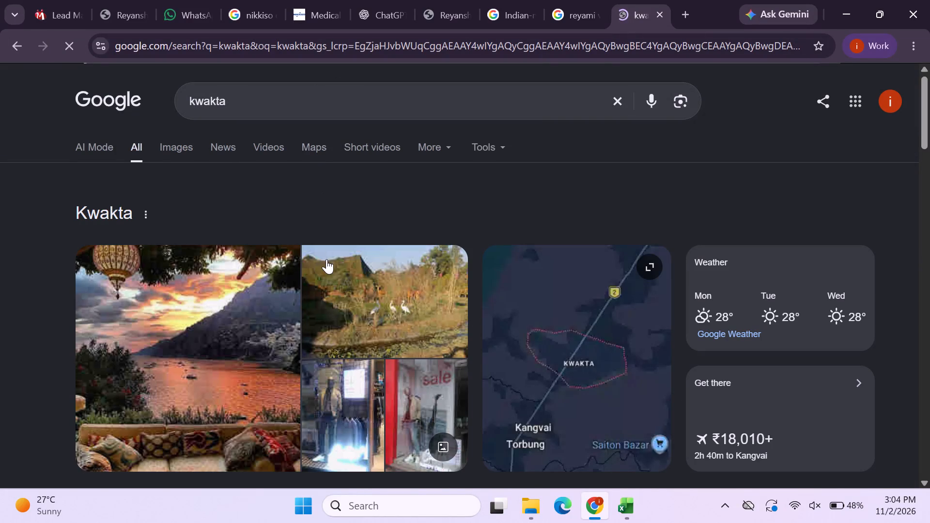
scroll(326, 259, down, 3)
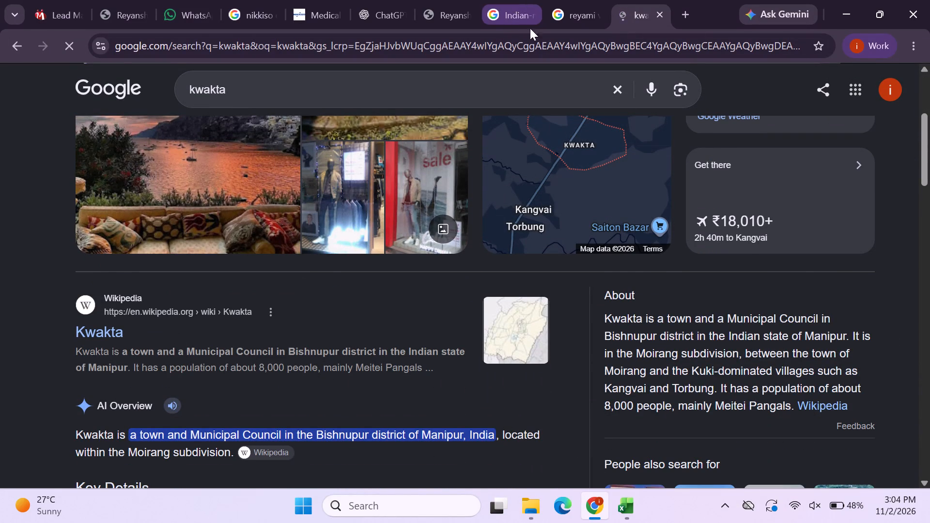
Switch to the lead_contacts workbook and copy the row 14 contact's name on the X-Ray sheet.
click(632, 465)
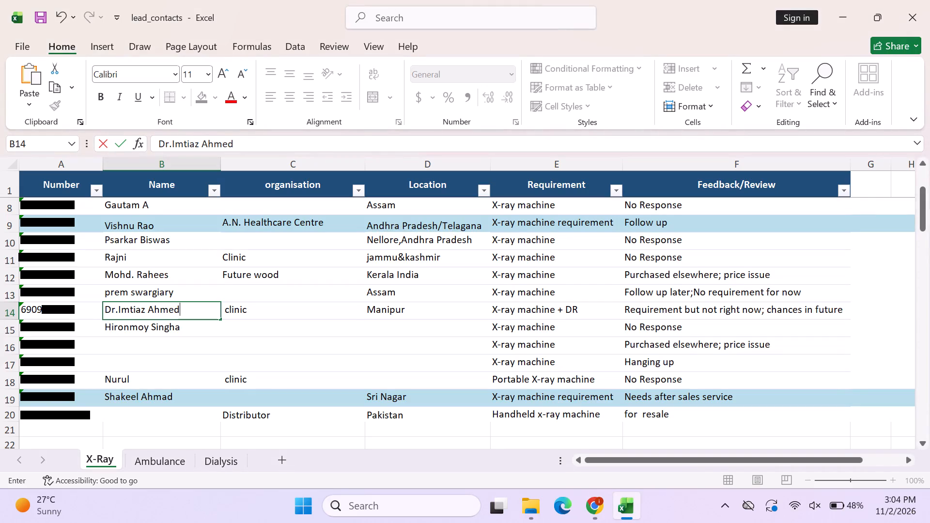
click(415, 305)
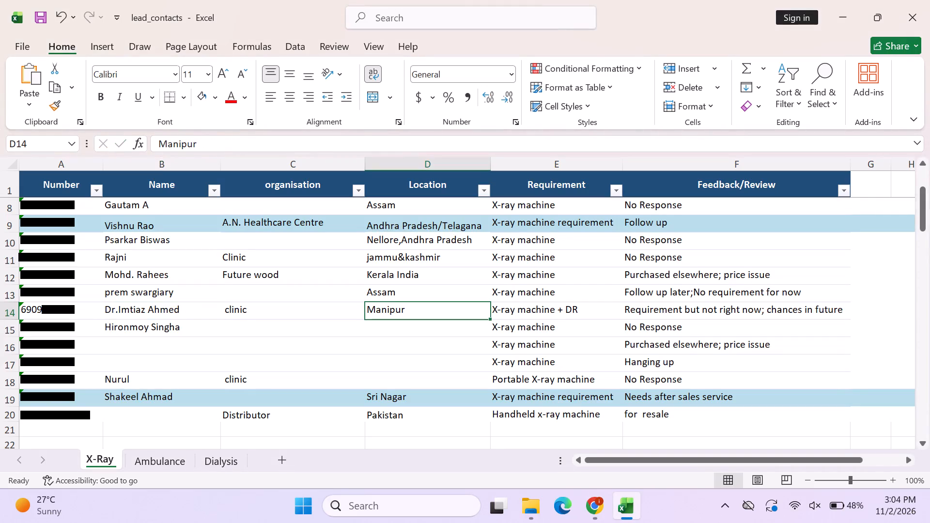
double_click(134, 313)
drag(106, 312, 185, 311)
key(ctrl+c)
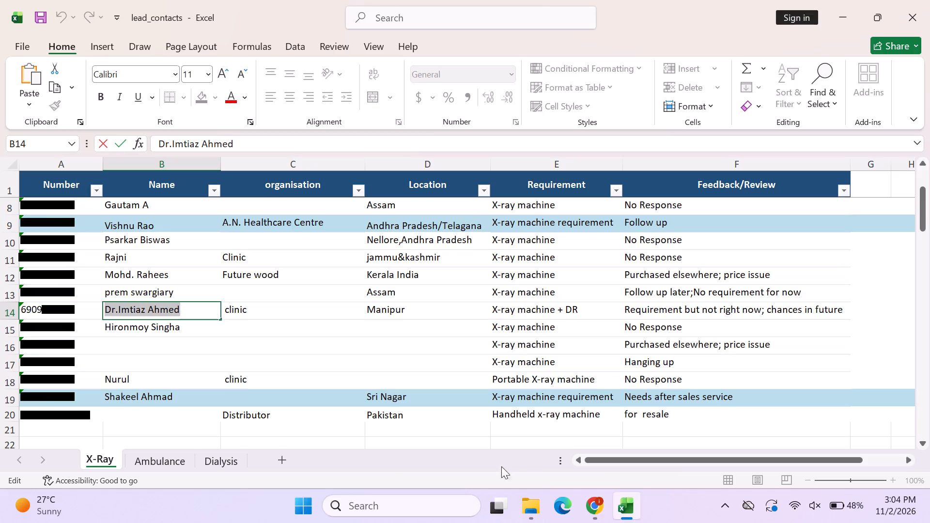
Switch to the Reyansh CRM's Leads page in the browser and close the leftover lead form without saving it.
click(596, 507)
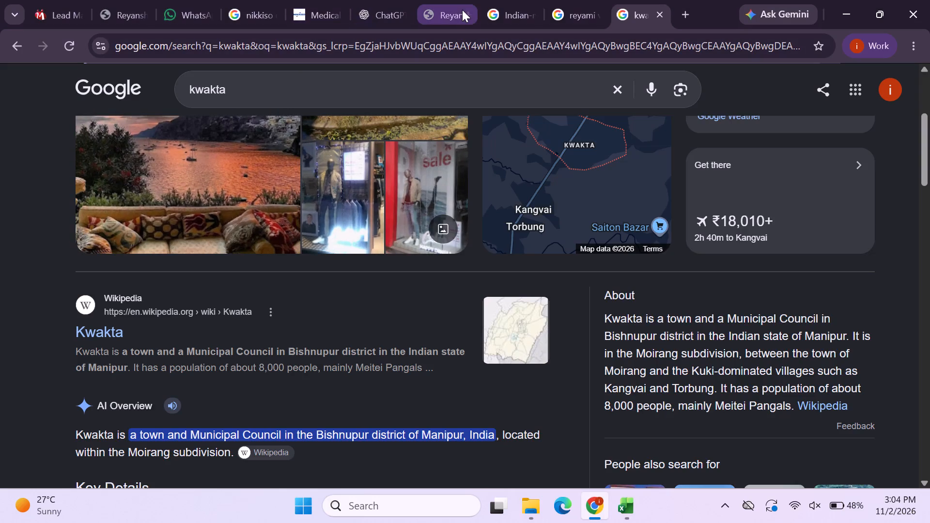
click(445, 9)
scroll(291, 223, up, 2)
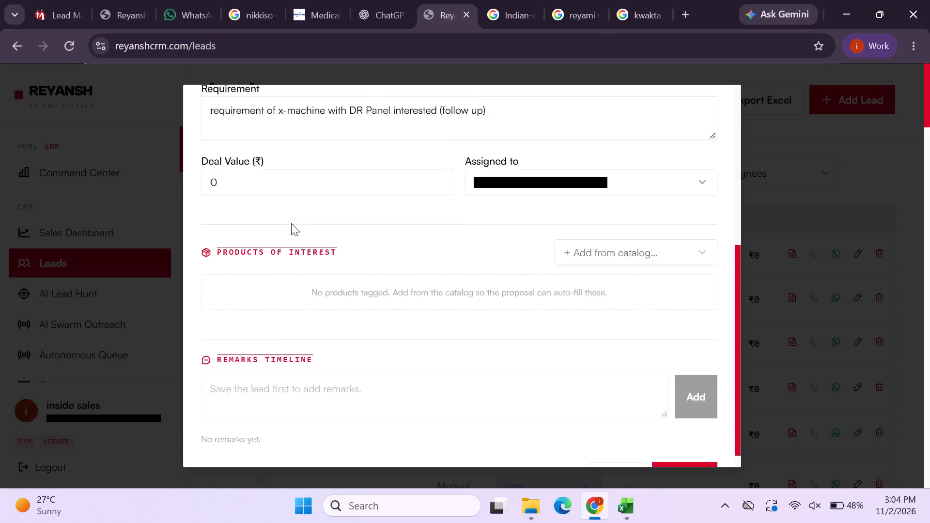
scroll(291, 223, up, 8)
scroll(328, 236, down, 3)
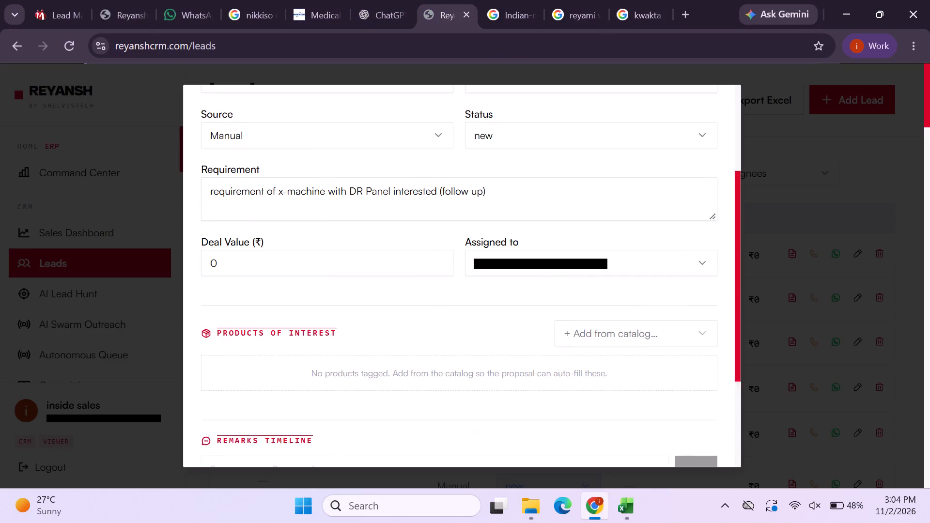
scroll(736, 187, up, 5)
click(722, 104)
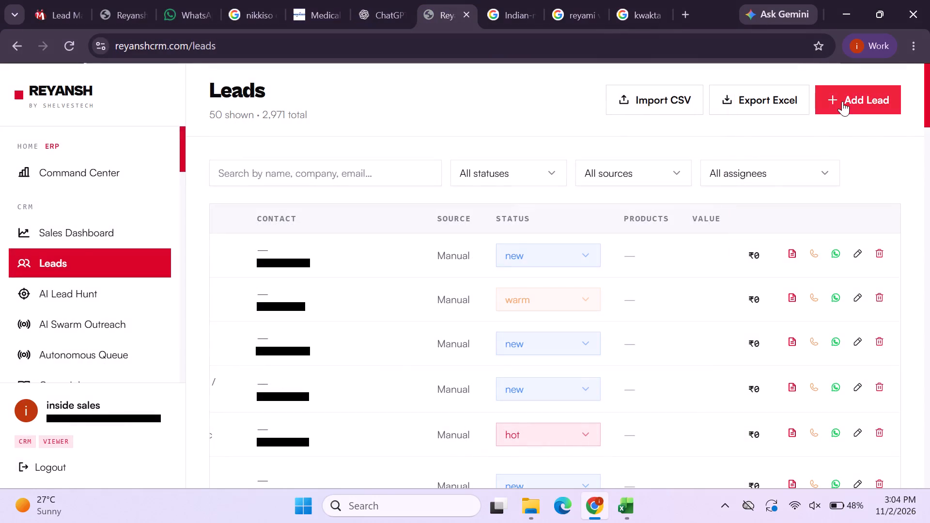
Start a new CRM lead and enter the copied row 14 contact name in the Name field.
click(842, 101)
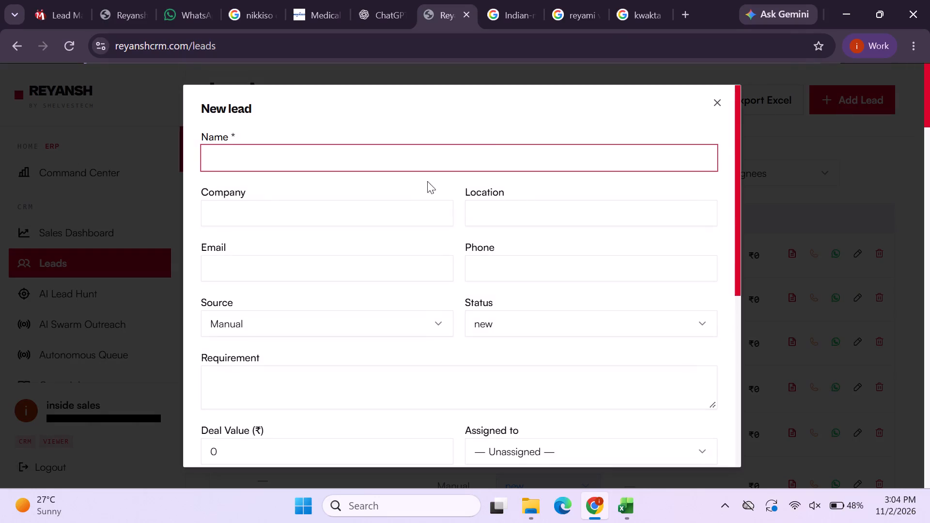
click(246, 155)
key(ctrl+v)
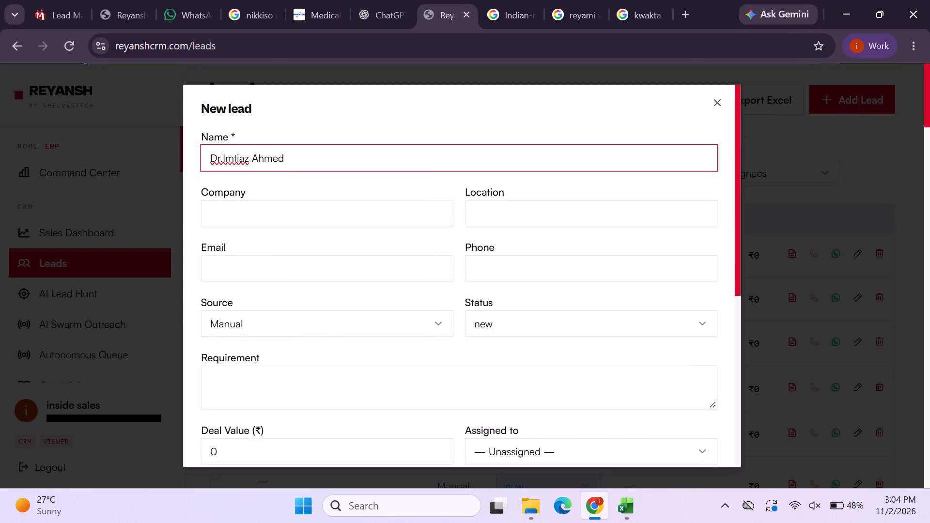
Copy row 14's phone number from the X-Ray sheet into the new CRM lead's Phone field.
click(624, 499)
click(228, 363)
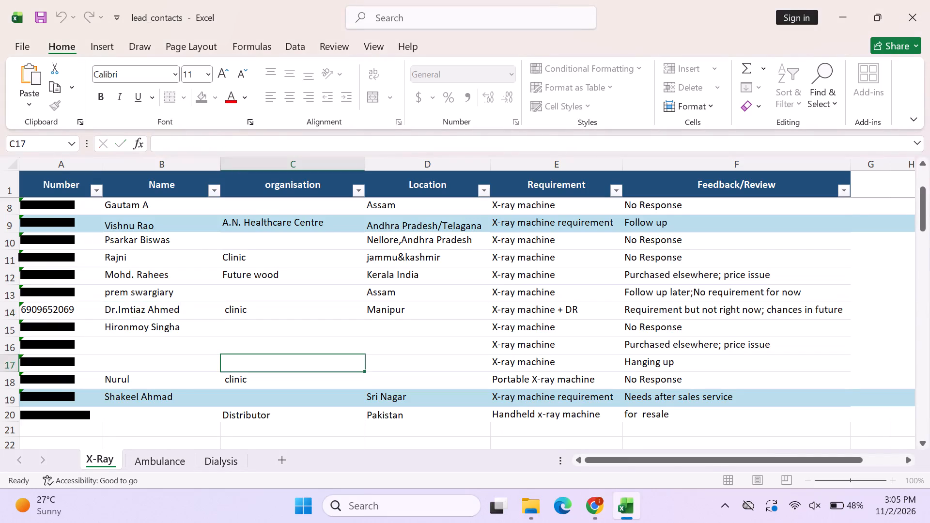
double_click(35, 308)
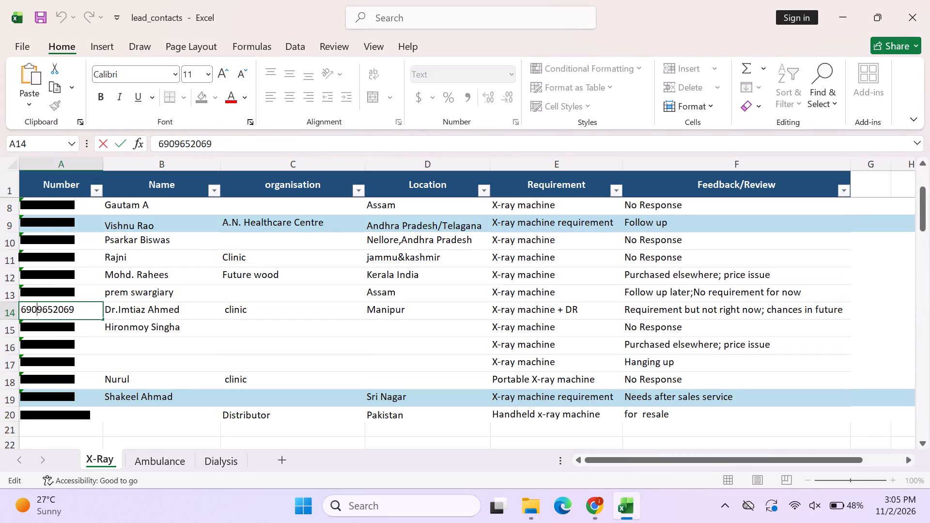
drag(22, 308, 78, 309)
key(ctrl+c)
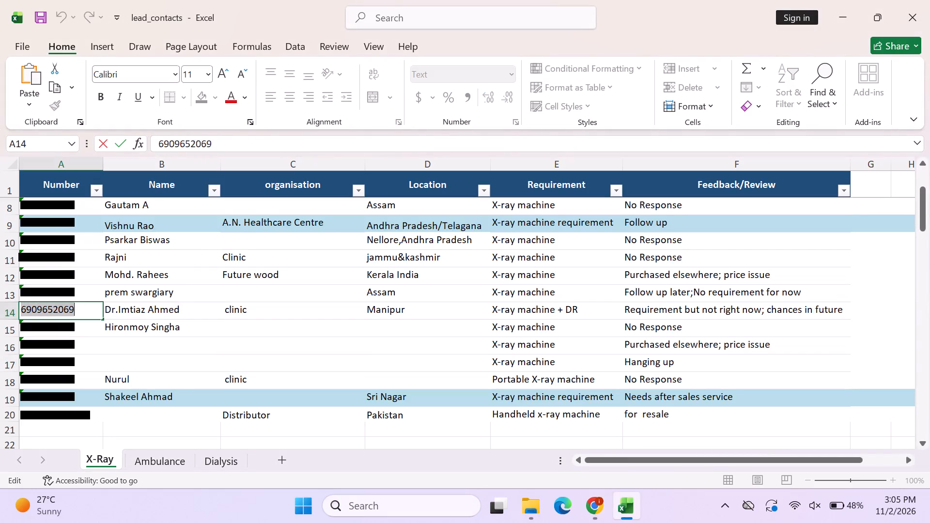
click(597, 506)
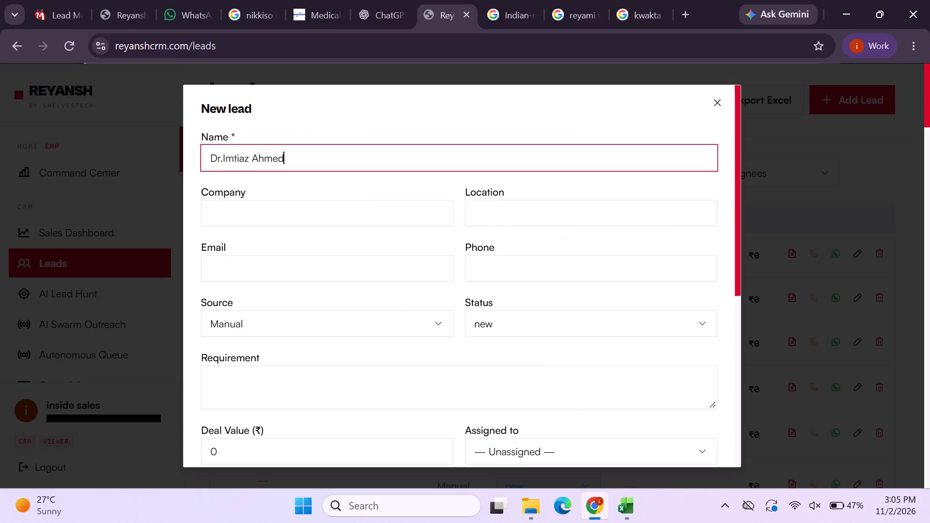
click(511, 215)
key(ctrl+v)
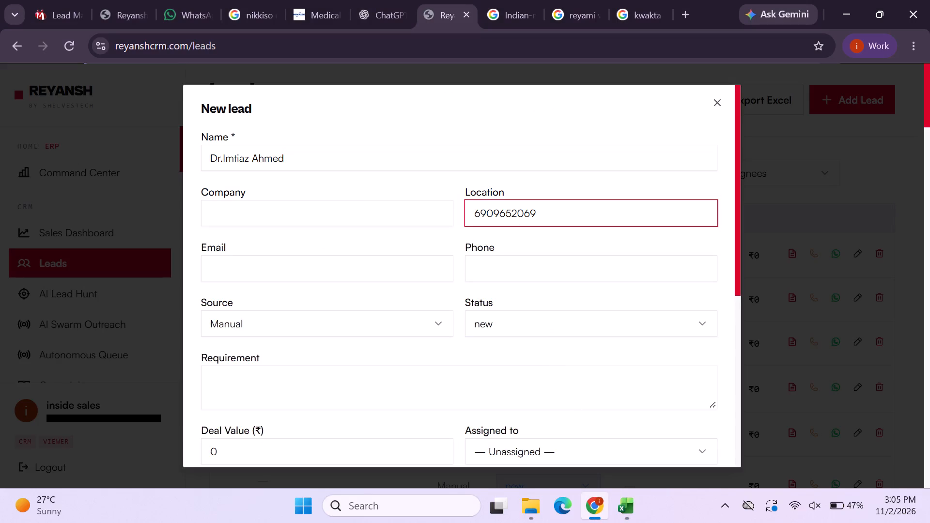
drag(473, 210, 556, 217)
key(ctrl+x)
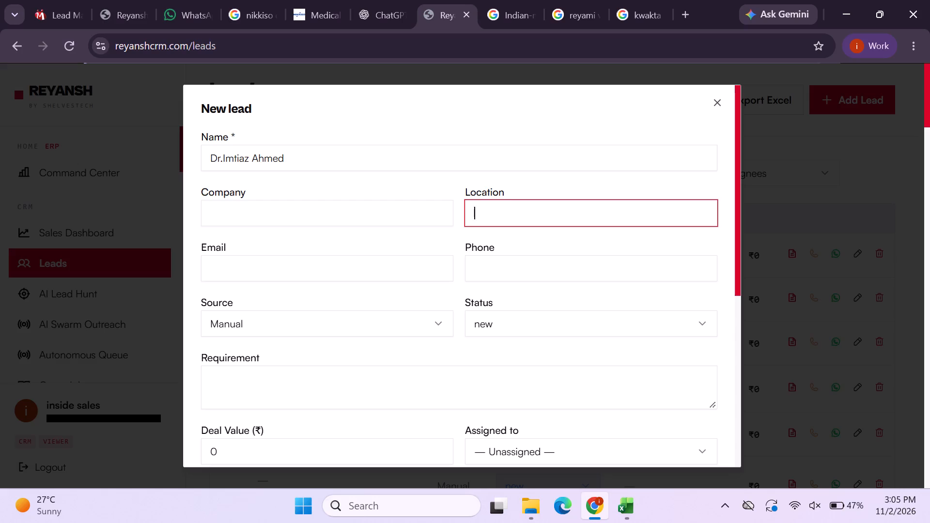
click(496, 273)
key(ctrl+v)
Change row 14's location on the X-Ray sheet in the workbook to "Kwakta ,Manipur".
click(628, 494)
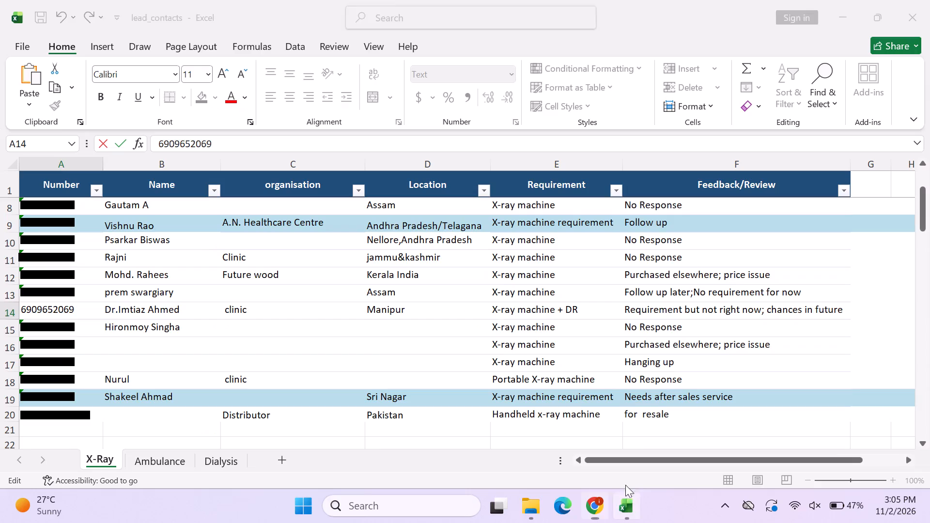
click(348, 304)
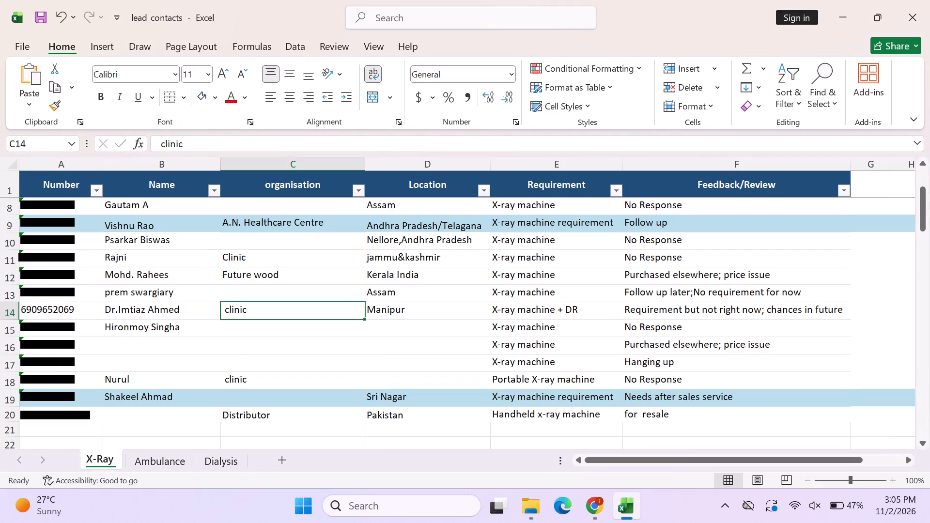
double_click(380, 307)
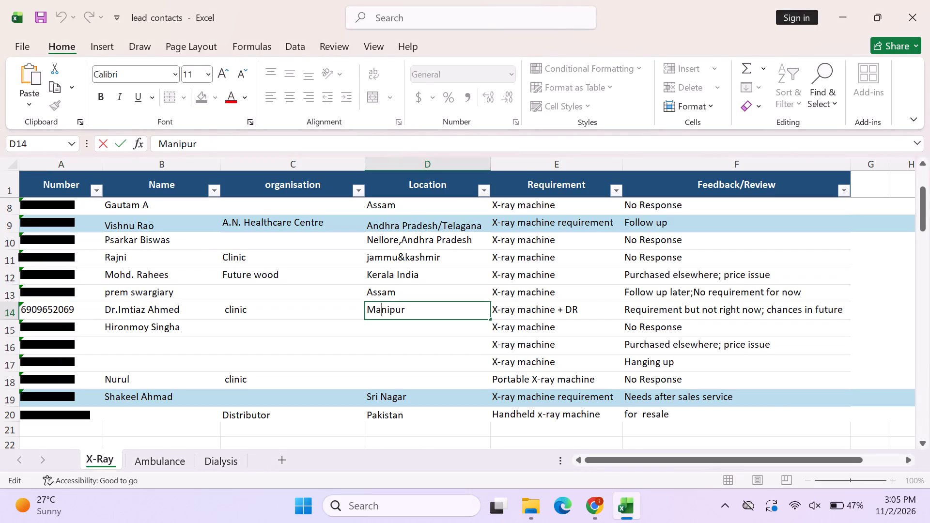
click(368, 307)
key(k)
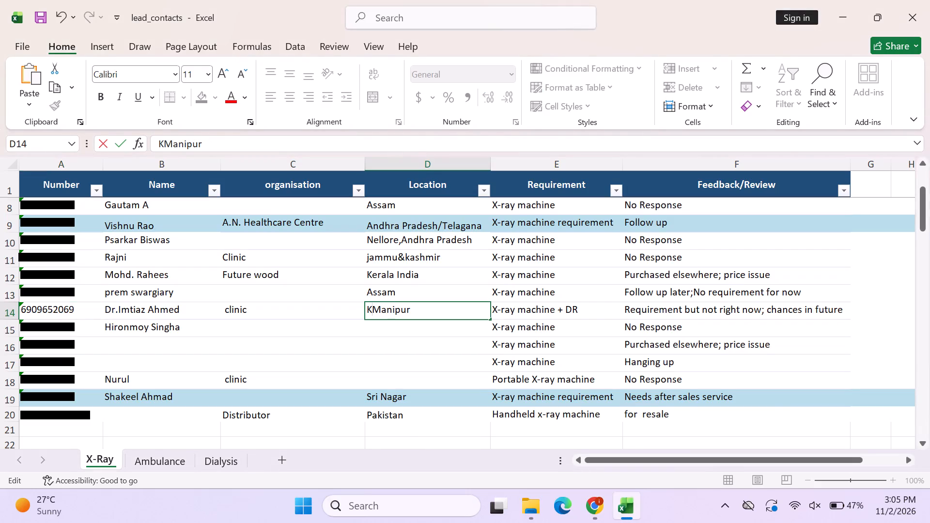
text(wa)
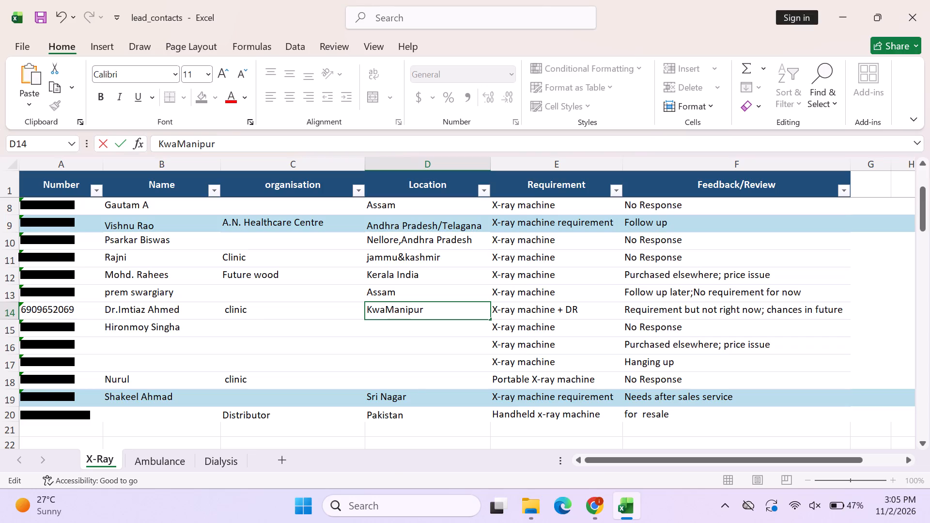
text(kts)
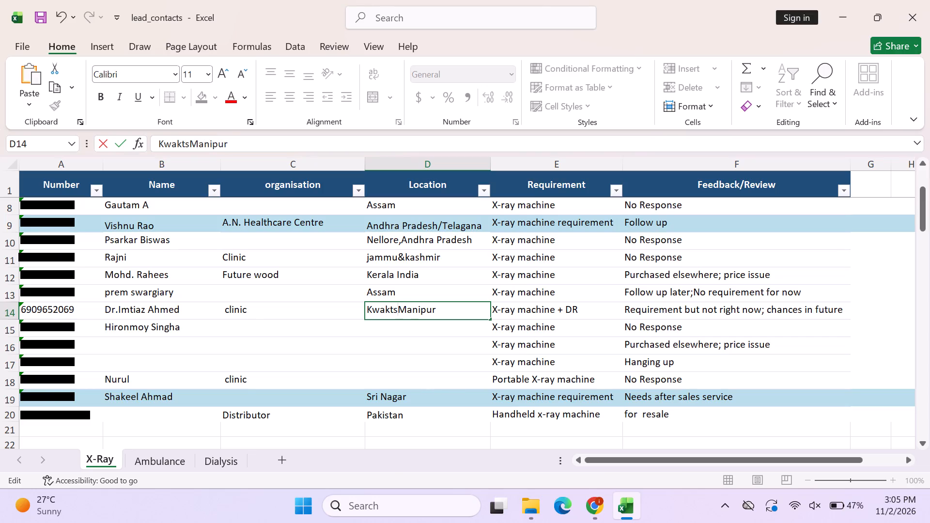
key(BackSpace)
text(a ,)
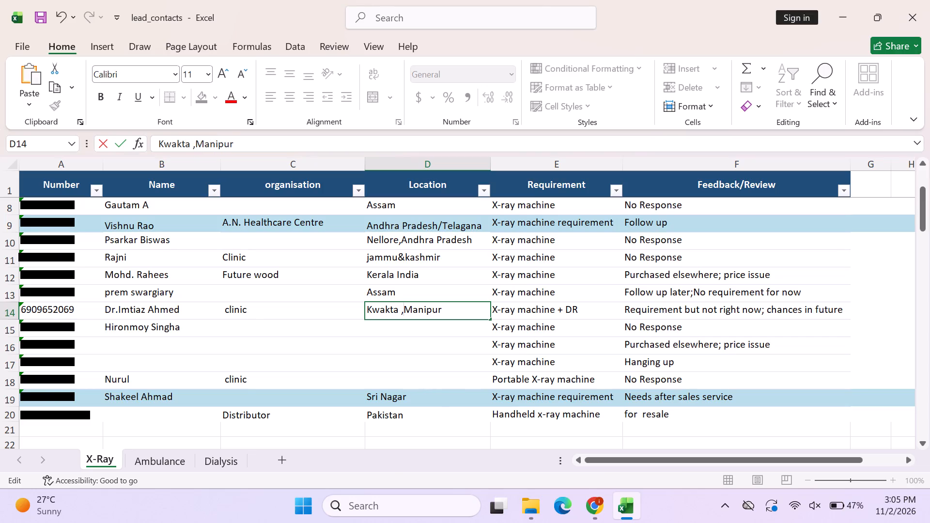
click(401, 359)
Copy row 14's location "Kwakta ,Manipur" into the new CRM lead's Location field.
double_click(382, 312)
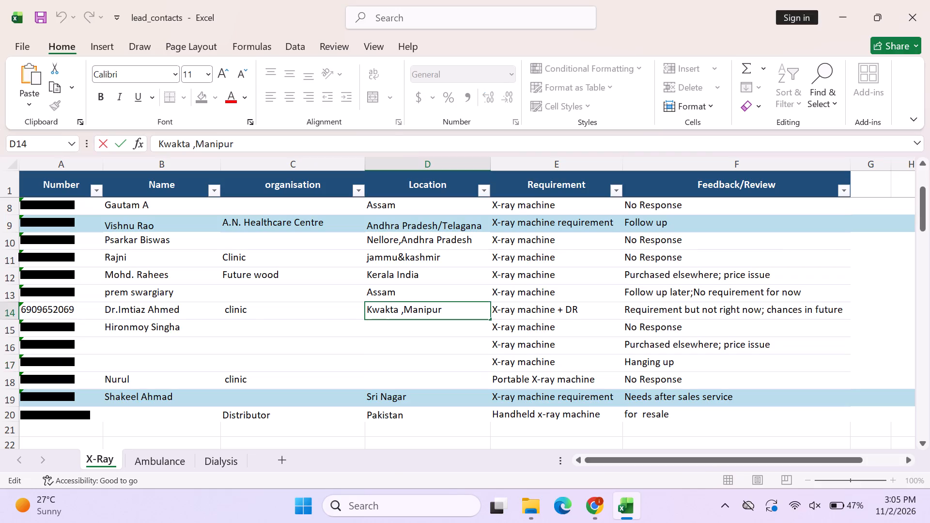
drag(368, 310, 461, 314)
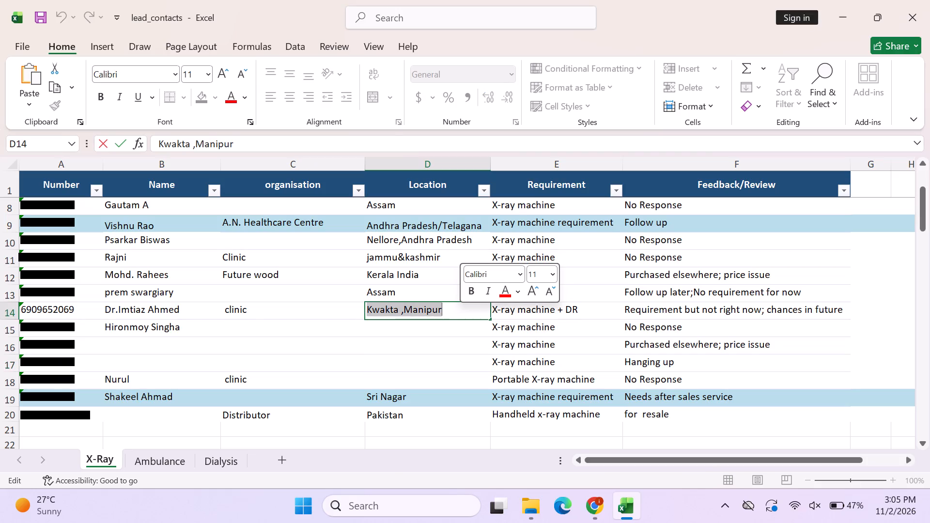
key(ctrl+c)
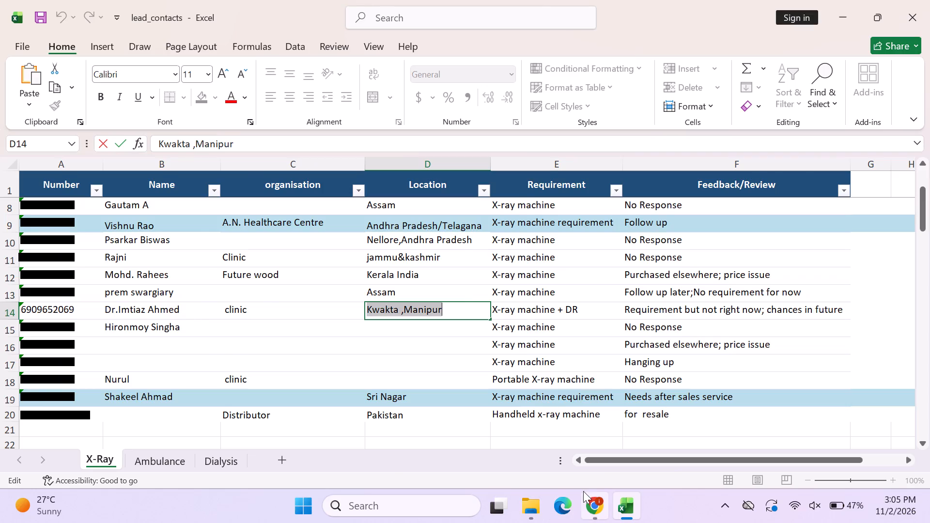
click(590, 498)
click(494, 199)
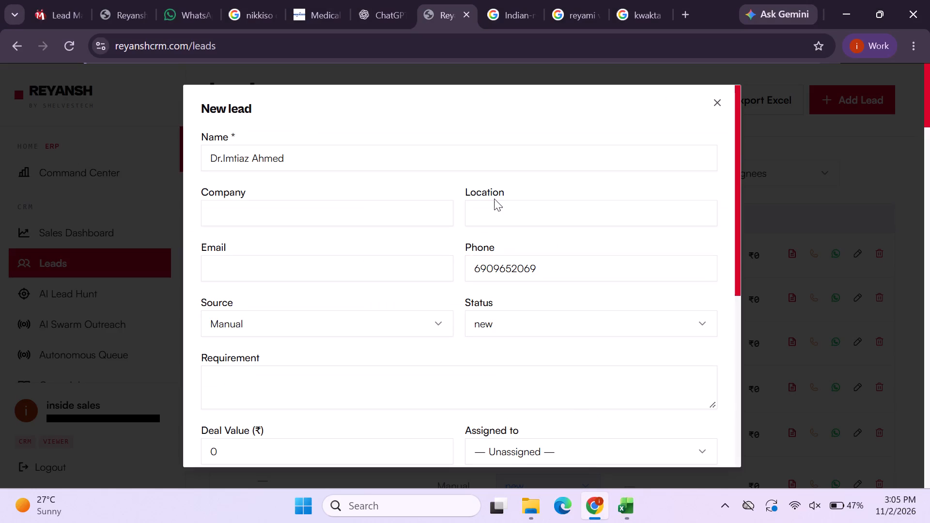
click(493, 212)
key(ctrl+v)
Enter "medical & healthcare" as the new lead's company.
click(314, 211)
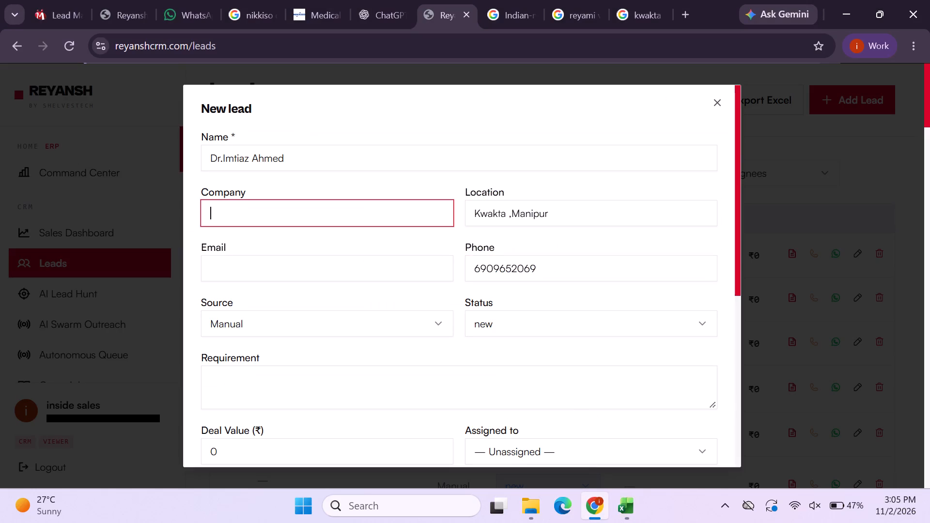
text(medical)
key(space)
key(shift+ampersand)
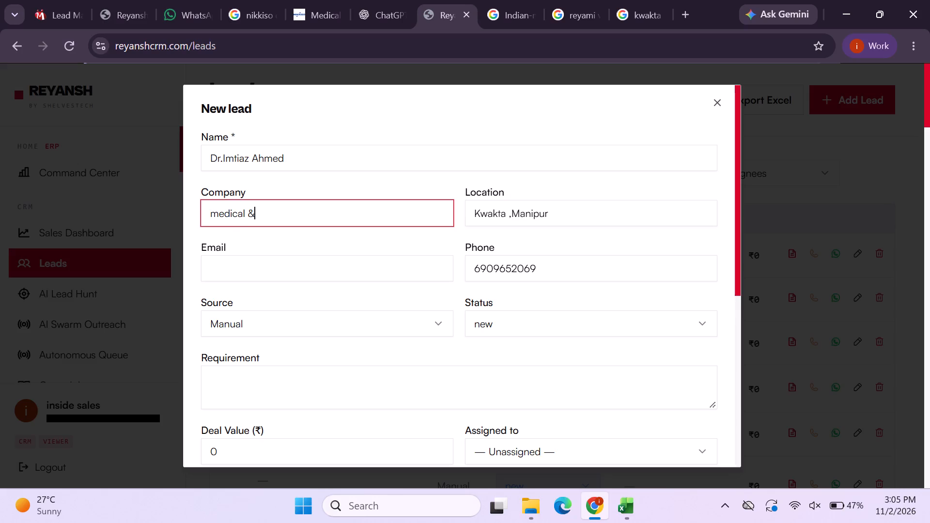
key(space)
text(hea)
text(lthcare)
Assign the new lead to the same team member as in the previously open lead form.
scroll(398, 286, down, 3)
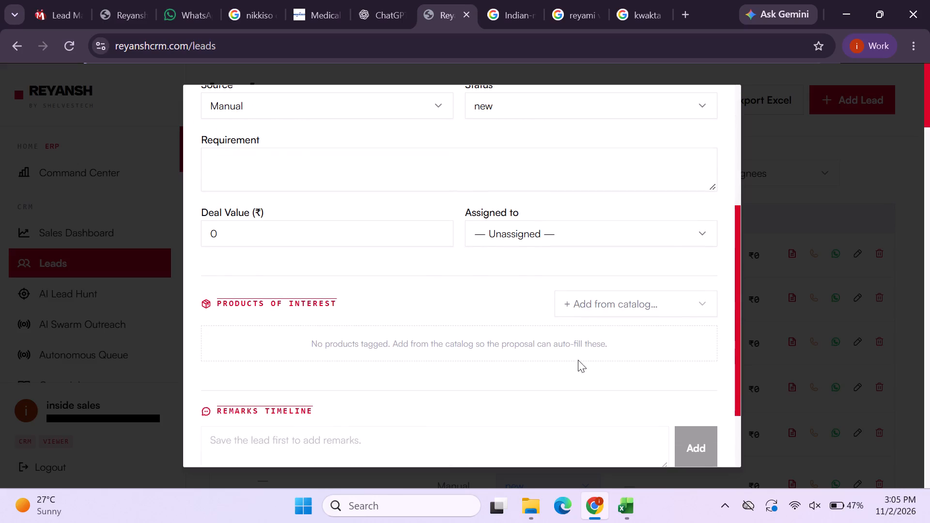
click(673, 239)
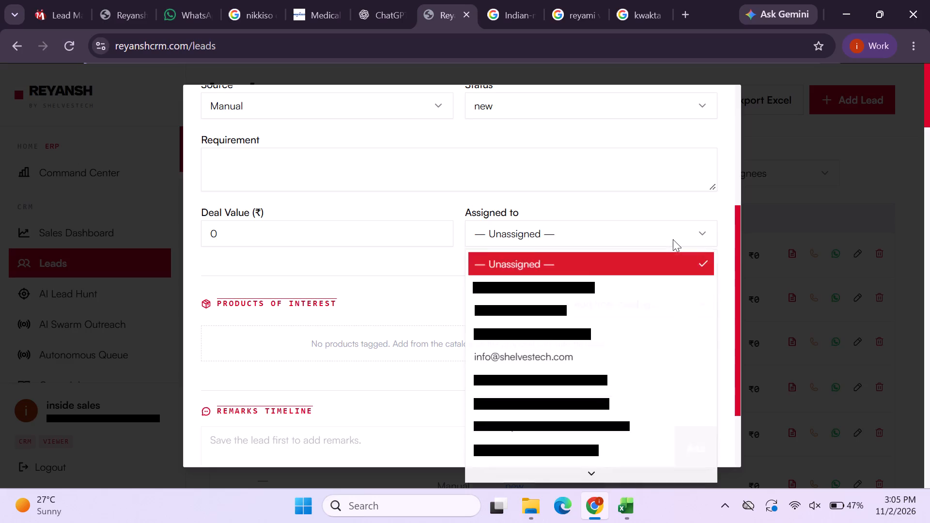
click(522, 386)
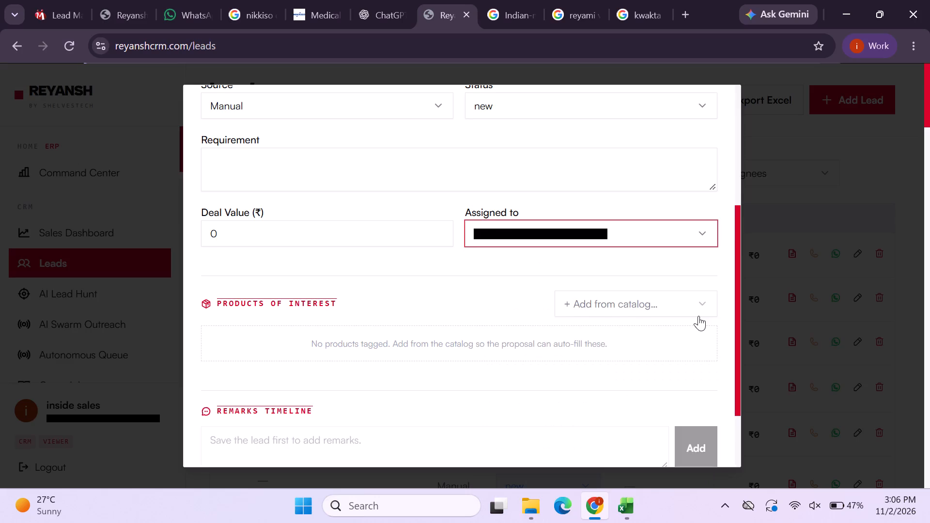
scroll(698, 315, down, 2)
scroll(694, 315, up, 3)
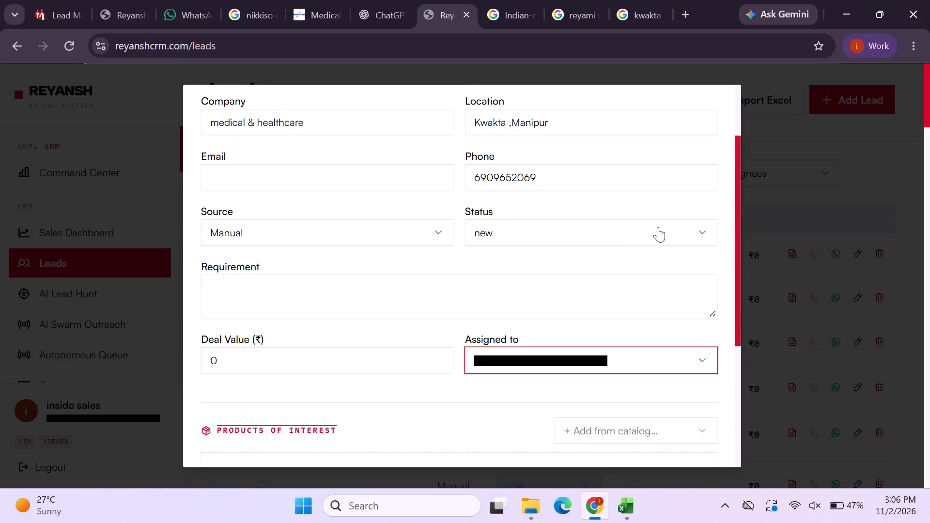
scroll(607, 300, up, 4)
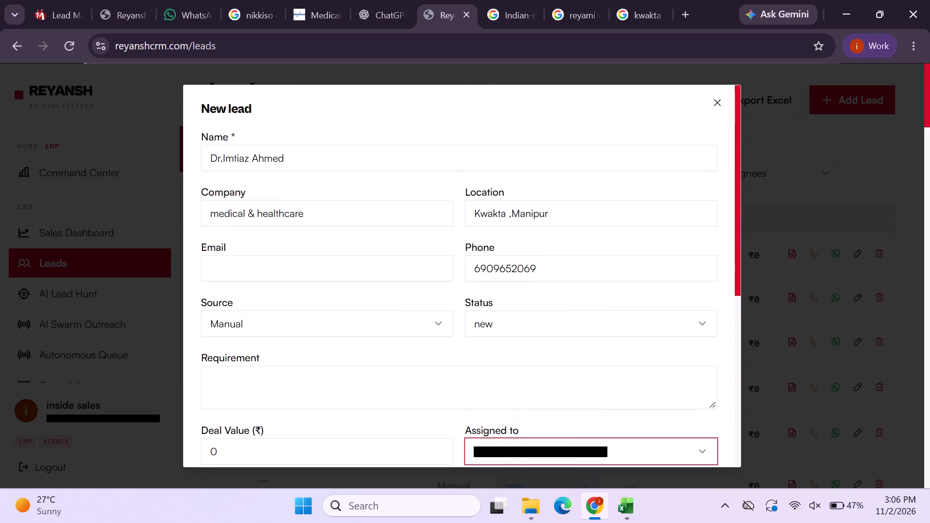
Copy row 14's feedback text "Requirement but not right now; chances in future" from the workbook into the new lead's Requirement field.
scroll(604, 300, down, 2)
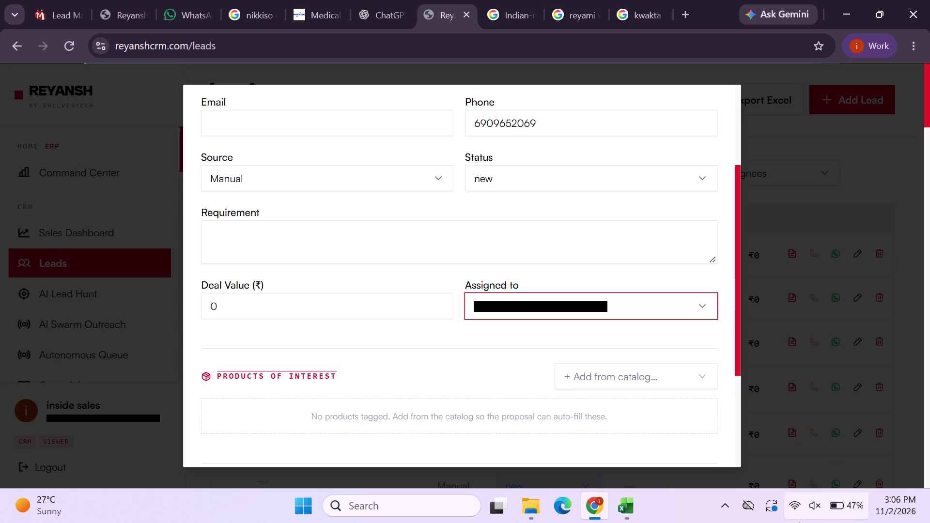
click(626, 506)
click(608, 351)
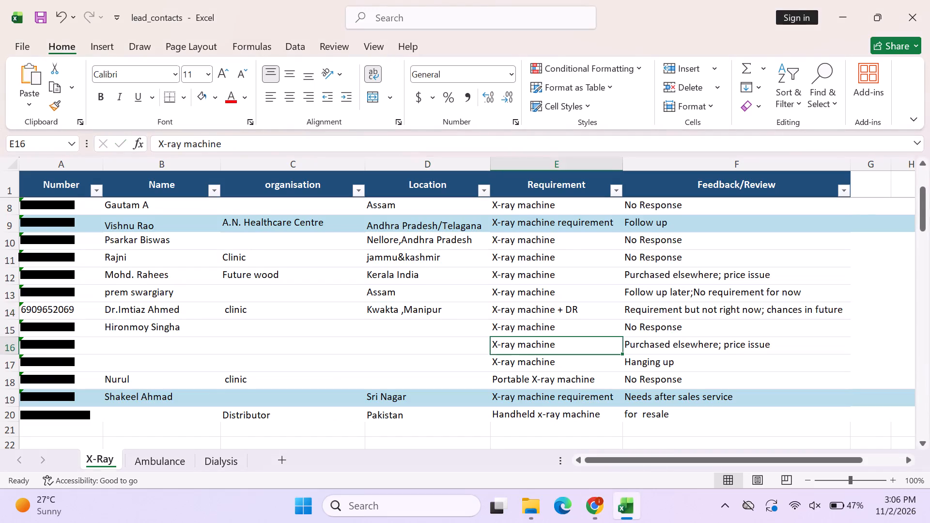
double_click(630, 313)
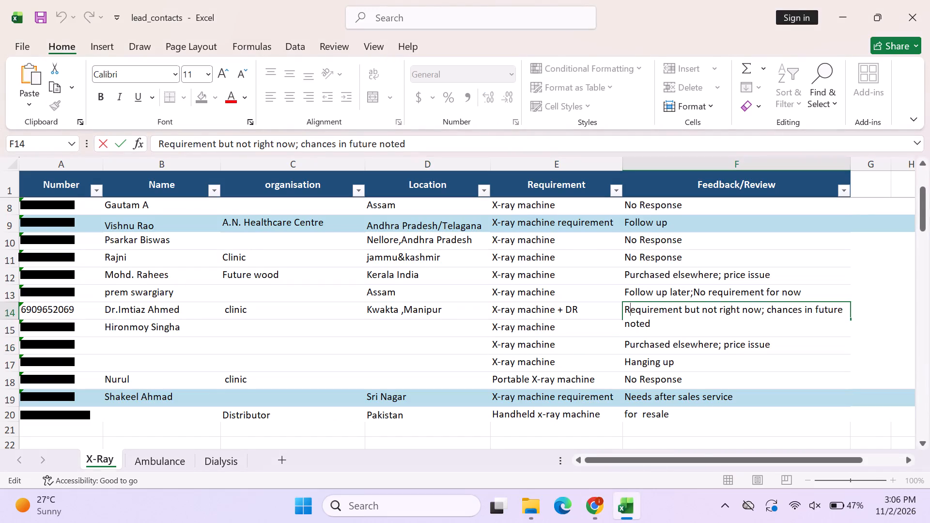
drag(626, 310, 841, 310)
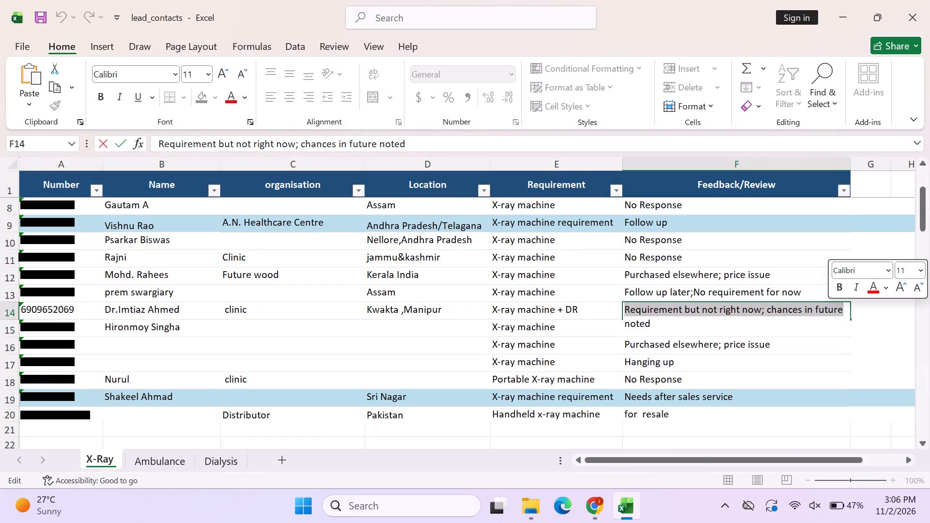
key(ctrl+c)
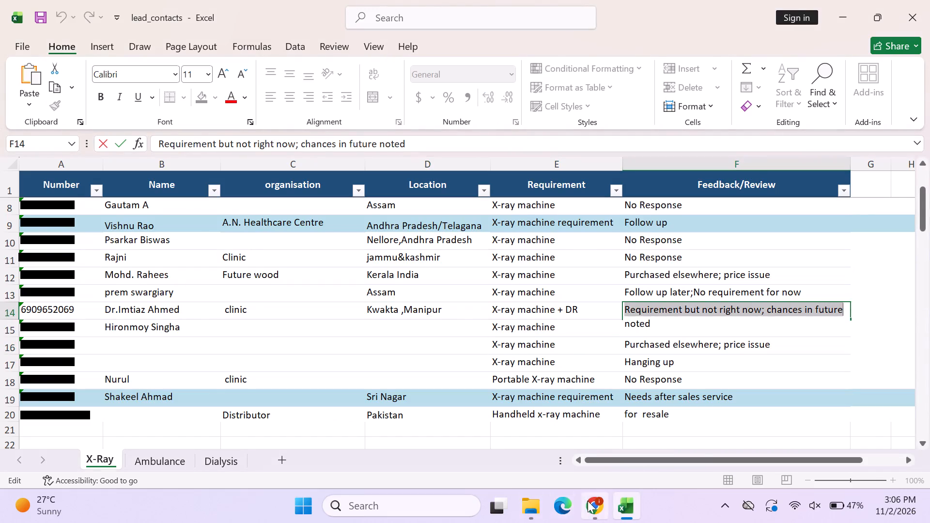
click(590, 502)
click(221, 234)
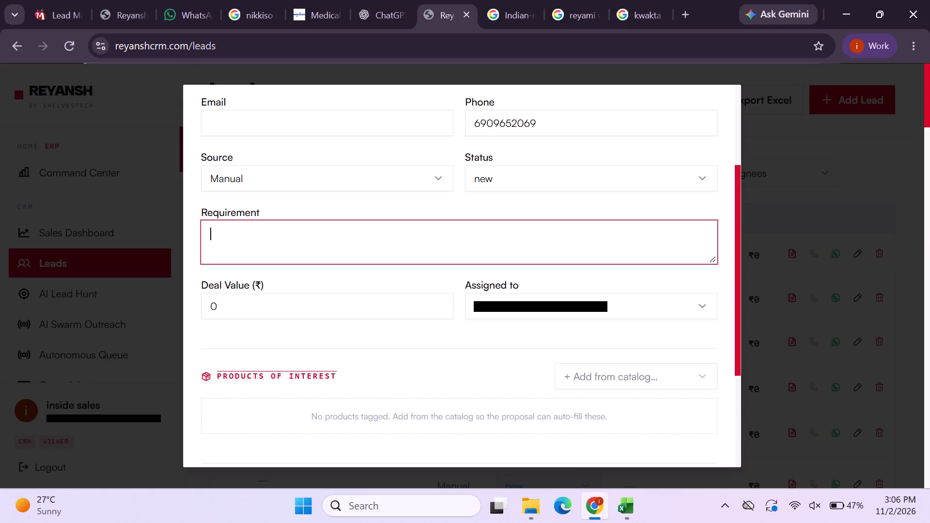
key(ctrl+v)
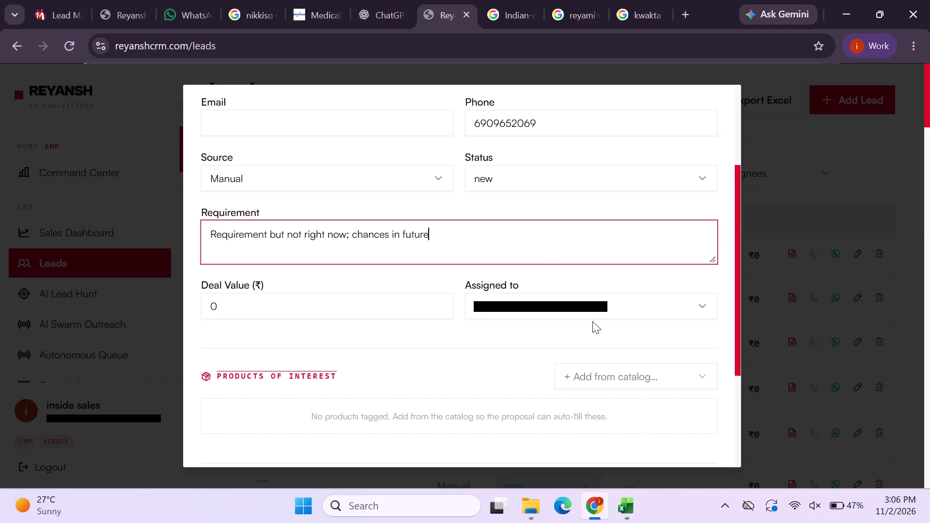
Save the completed new lead for the Kwakta, Manipur contact to the Leads list.
scroll(592, 321, up, 4)
scroll(639, 316, down, 8)
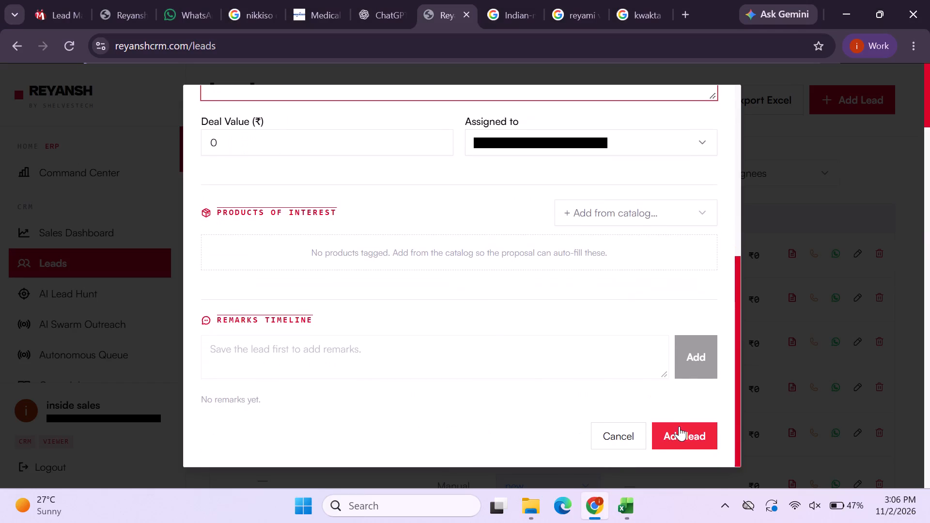
click(684, 443)
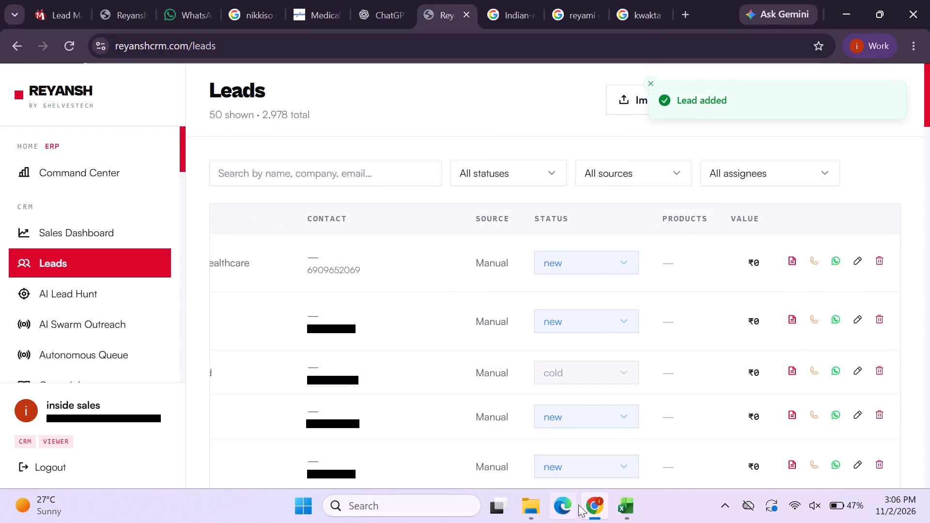
Switch back to the lead_contacts workbook and select row 16's requirement cell on the X-Ray sheet.
click(597, 504)
click(515, 353)
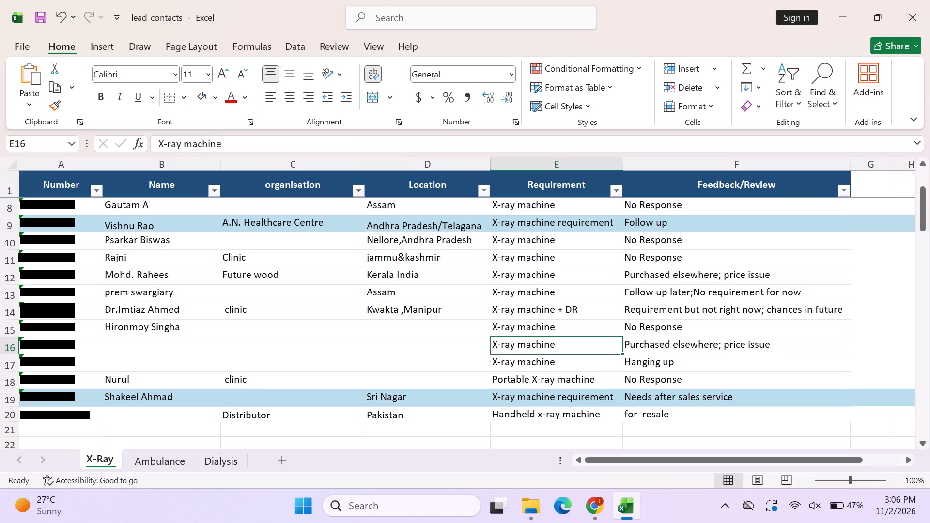
Select row 15 of the X-Ray sheet as the next contact to process.
click(11, 325)
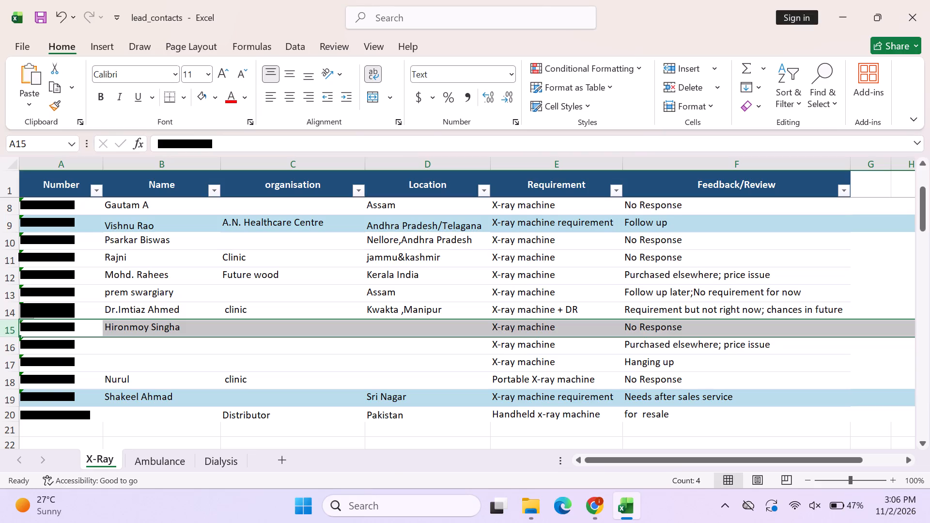
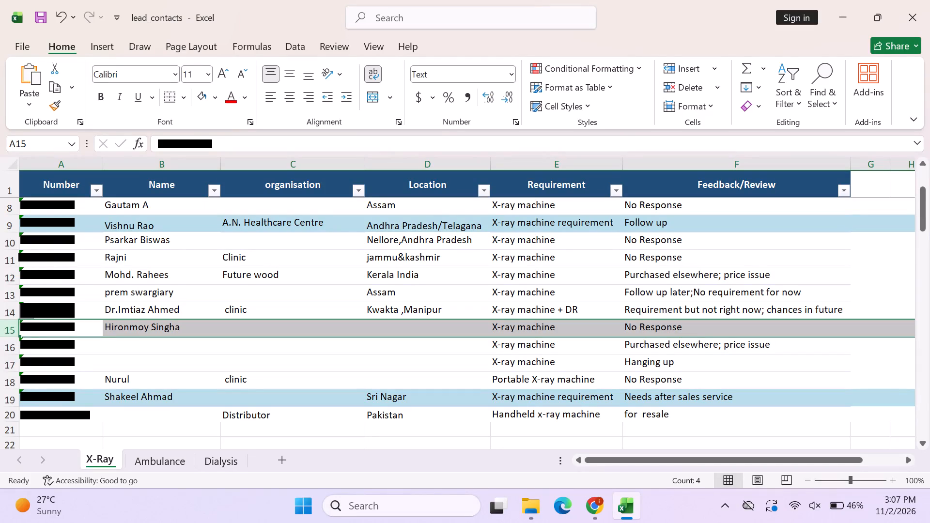
Replace the contact name in row 15 of the X-Ray sheet with the correct contact's name.
click(196, 330)
click(196, 330)
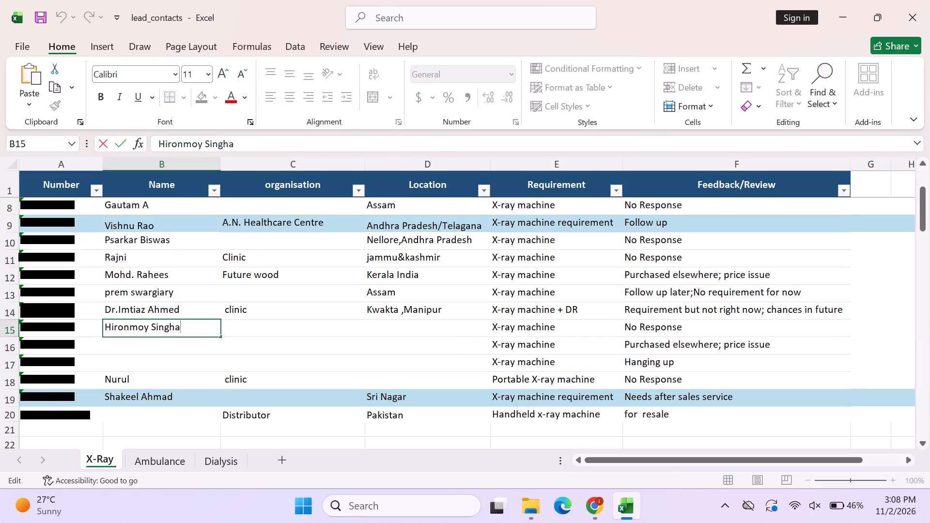
click(182, 330)
key(BackSpace)
key(BackSpace)
key(BackSpace)
key(BackSpace)
key(BackSpace)
key(BackSpace)
key(BackSpace)
key(BackSpace)
key(BackSpace)
key(BackSpace)
key(BackSpace)
key(BackSpace)
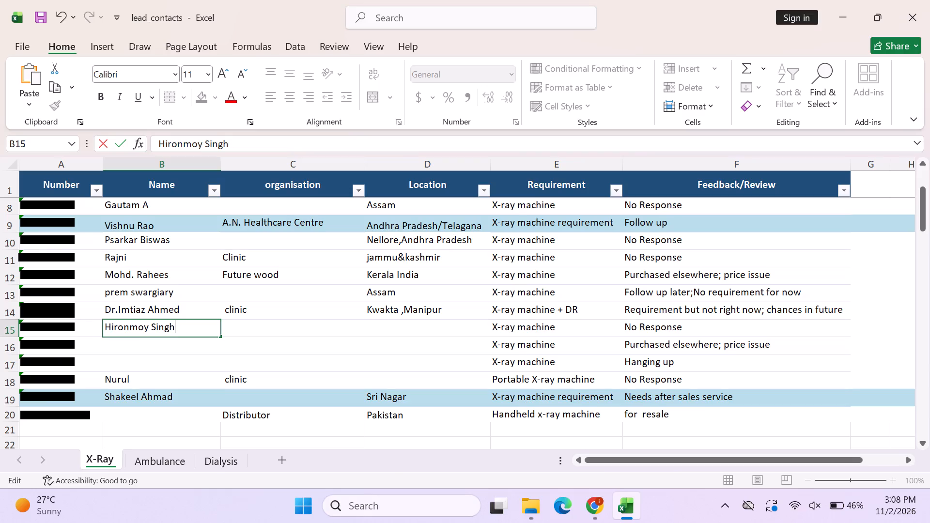
key(BackSpace)
key(BackSpace)
key(BackSpace)
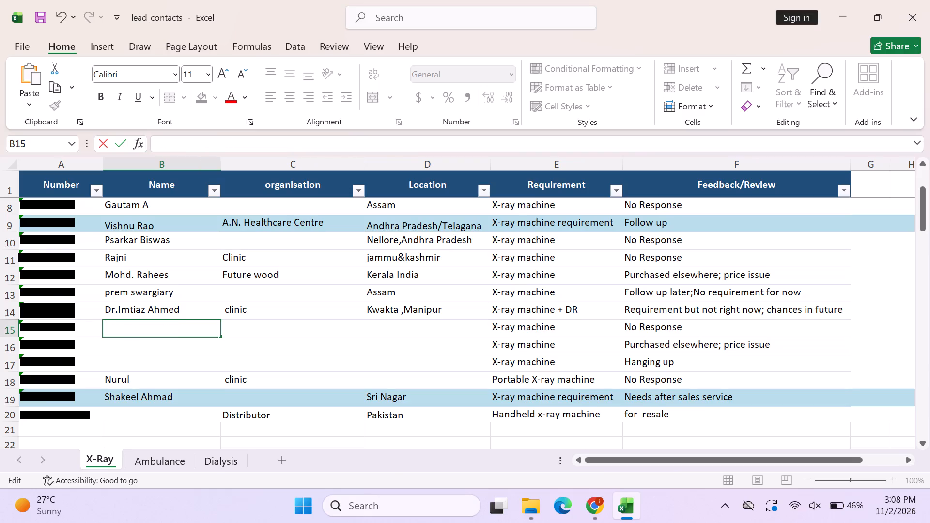
key(g)
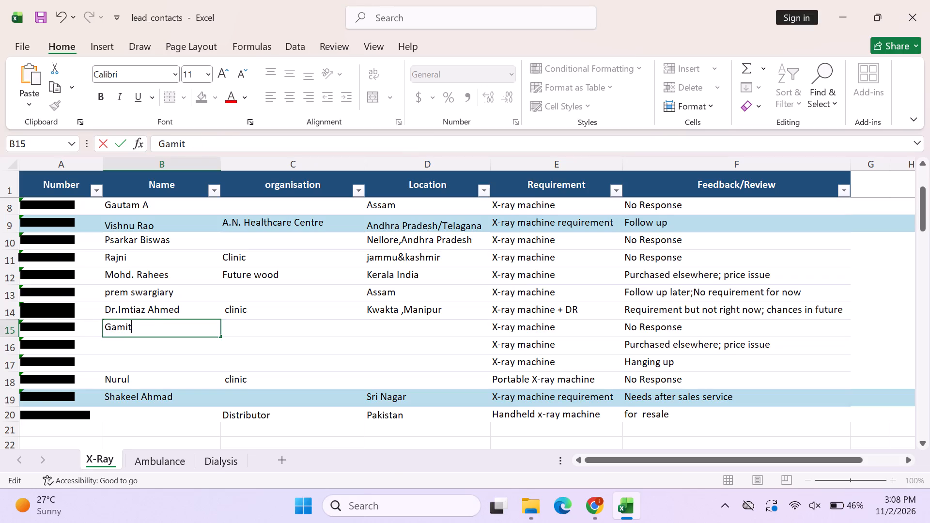
key(space)
text(ukesh)
key(space)
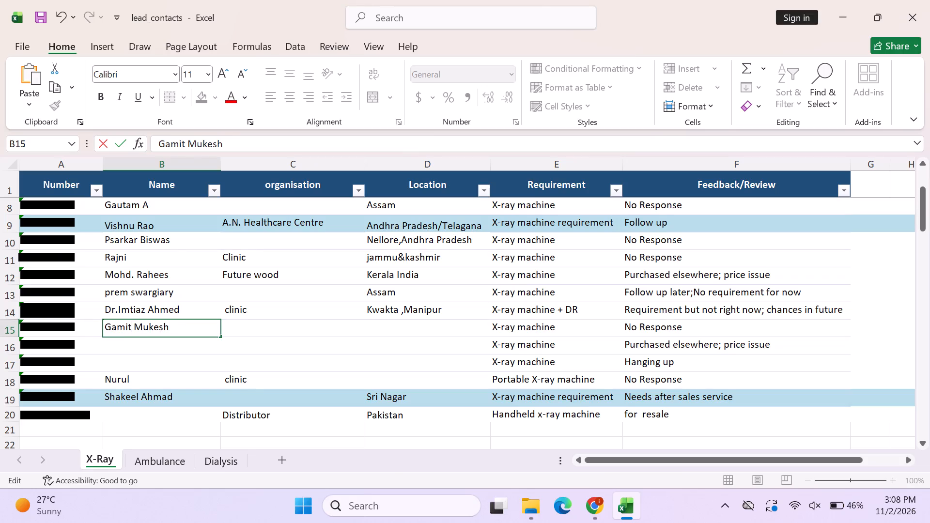
Enter "Gujarat , India" as the location for row 15 of the X-Ray sheet.
click(385, 332)
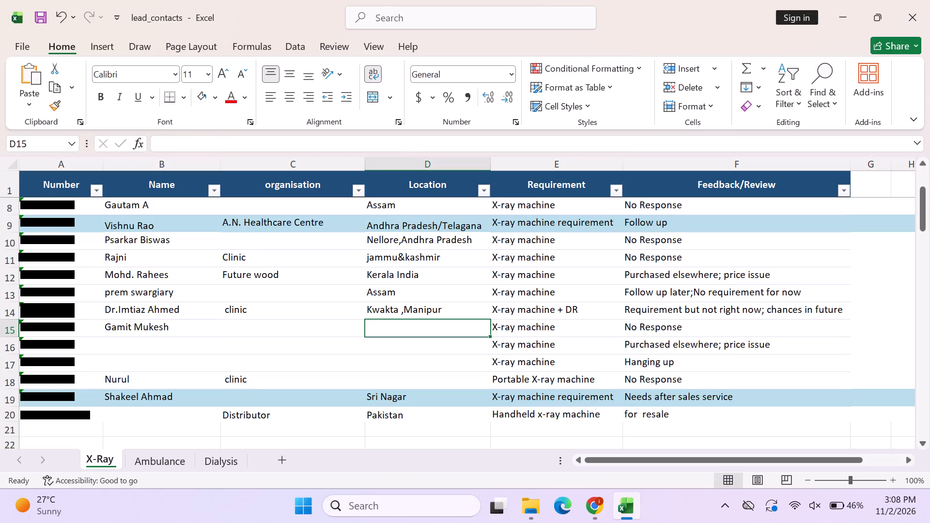
key(g)
text(ujr)
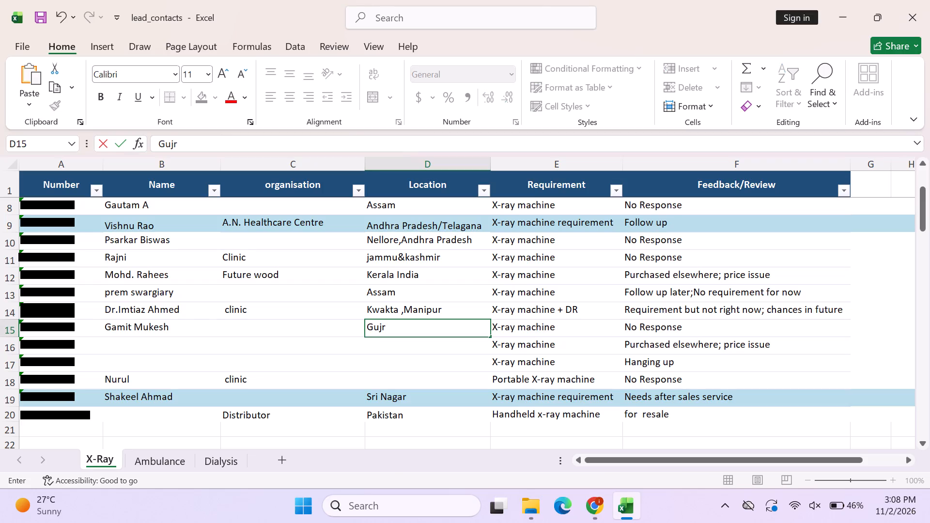
key(BackSpace)
text(arat)
key(space)
text(,)
key(space)
text(ndia)
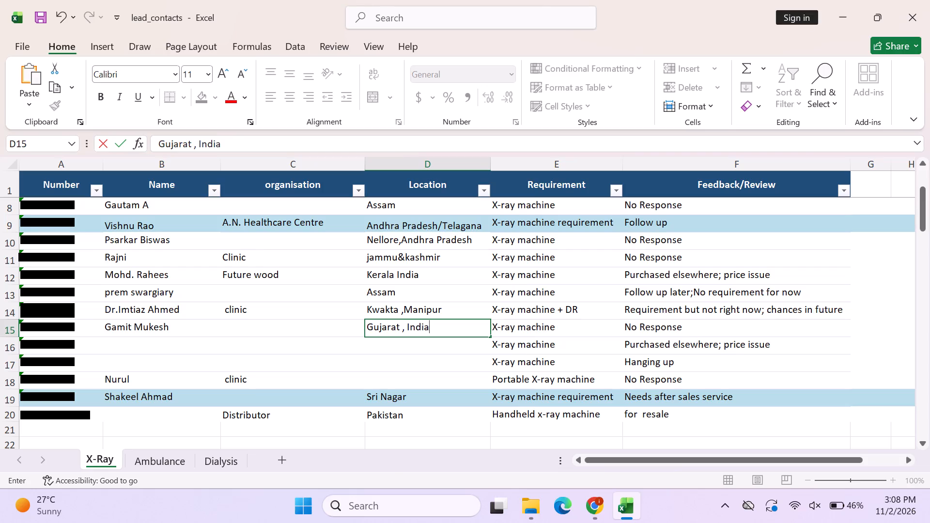
click(419, 350)
Copy row 15's location, switch to the Reyansh CRM, start a new lead, and paste it as the lead's Location.
double_click(379, 330)
drag(365, 330, 455, 338)
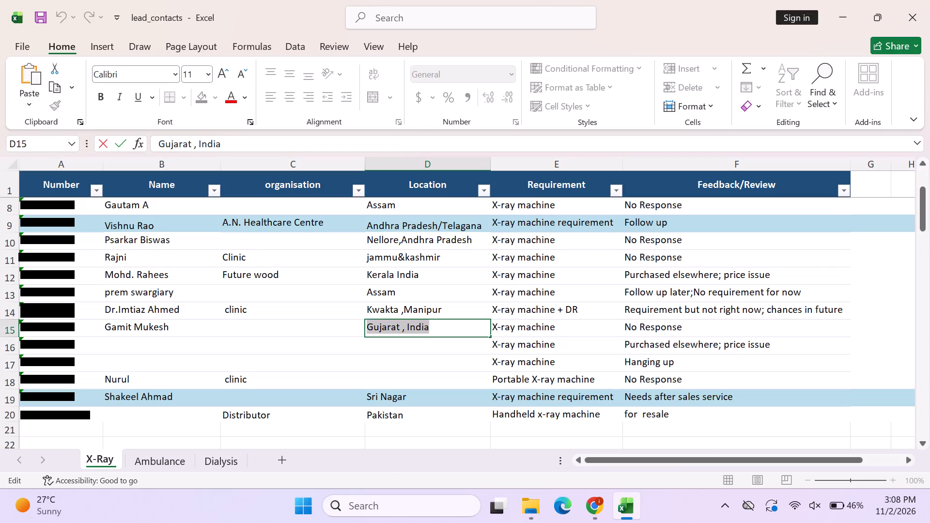
key(ctrl+c)
click(589, 503)
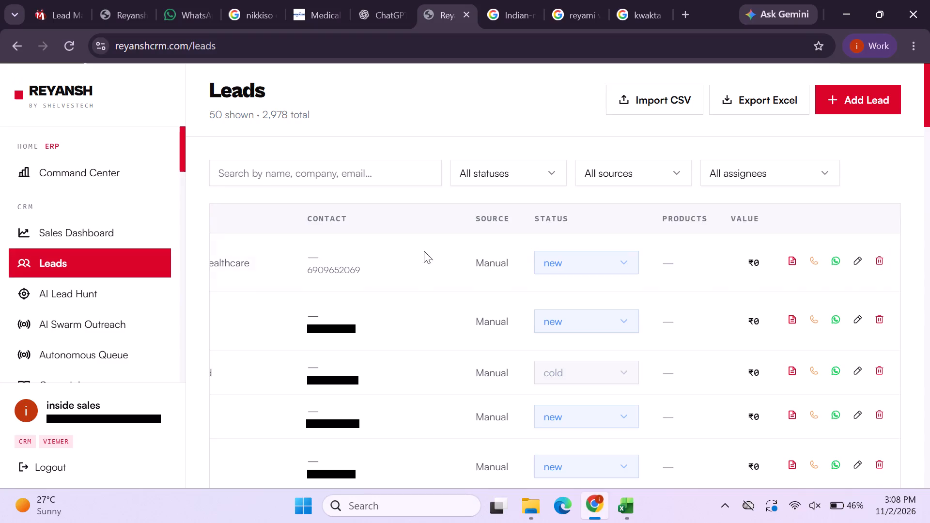
click(832, 98)
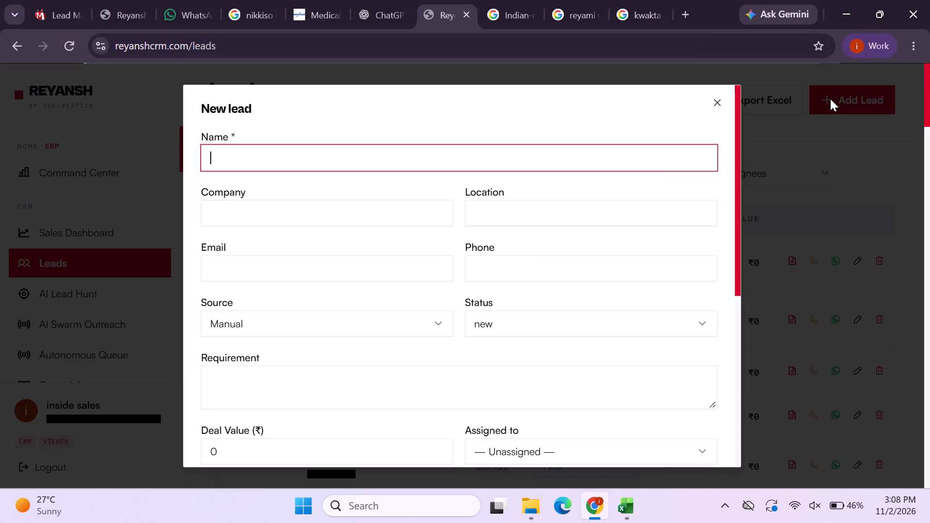
click(497, 215)
key(ctrl+v)
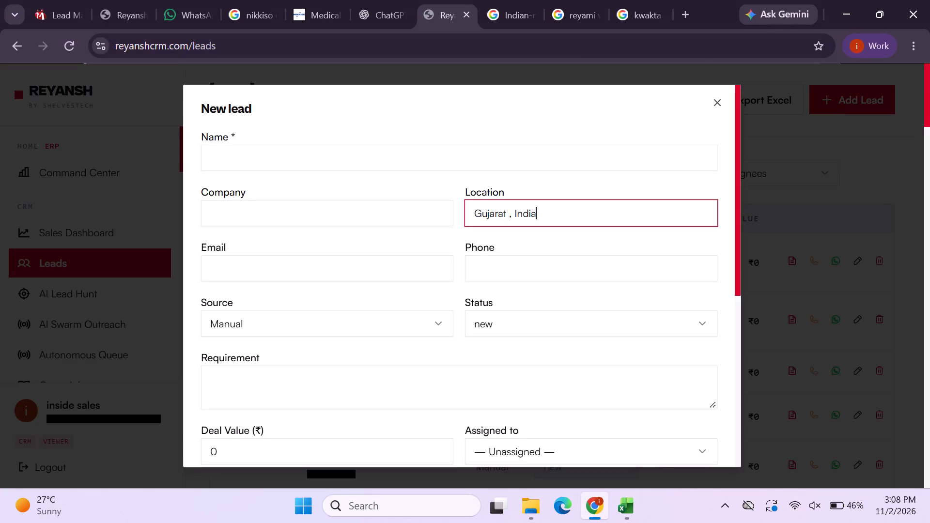
Copy row 15's phone number from the lead_contacts workbook into the new CRM lead's Phone field.
click(625, 505)
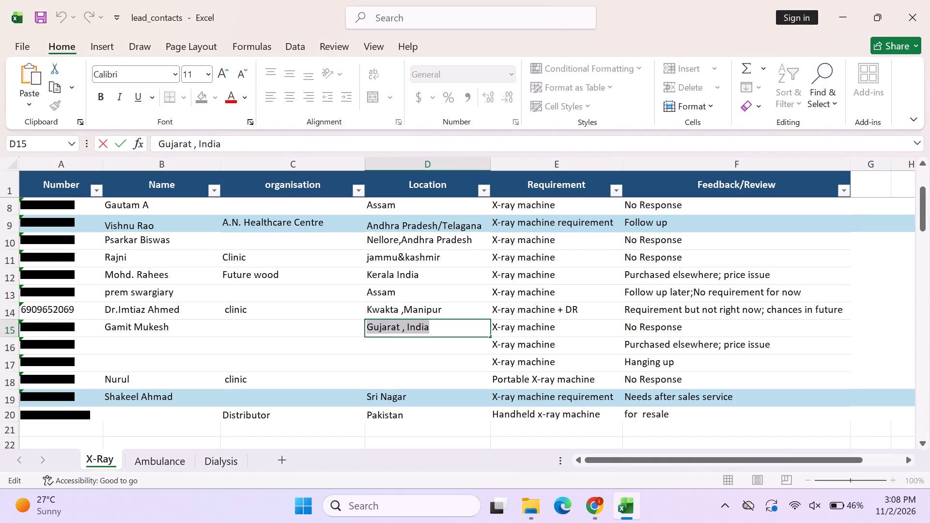
click(383, 353)
double_click(35, 328)
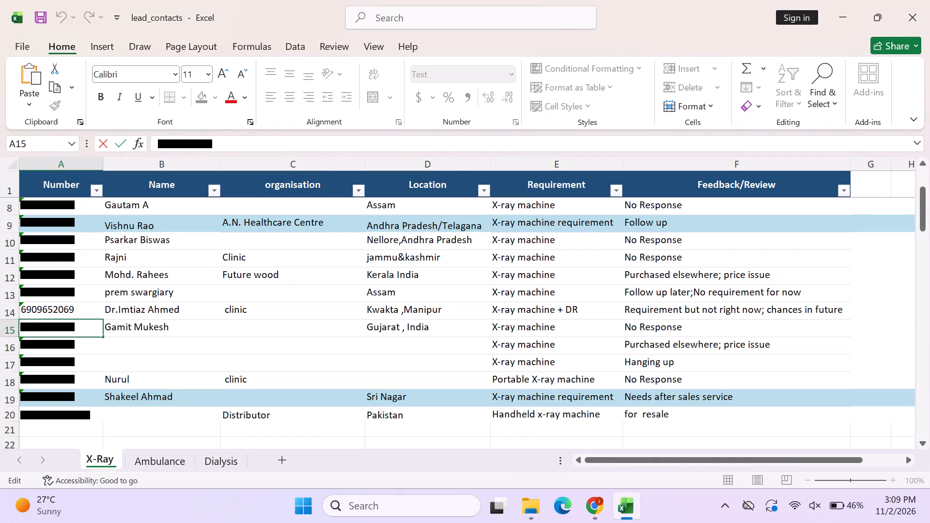
drag(21, 326, 75, 324)
key(ctrl+c)
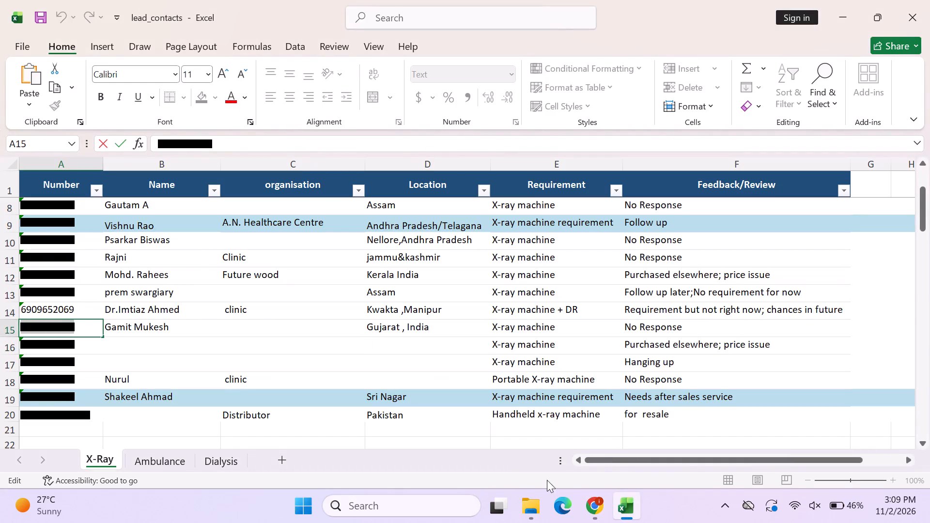
click(596, 508)
click(496, 266)
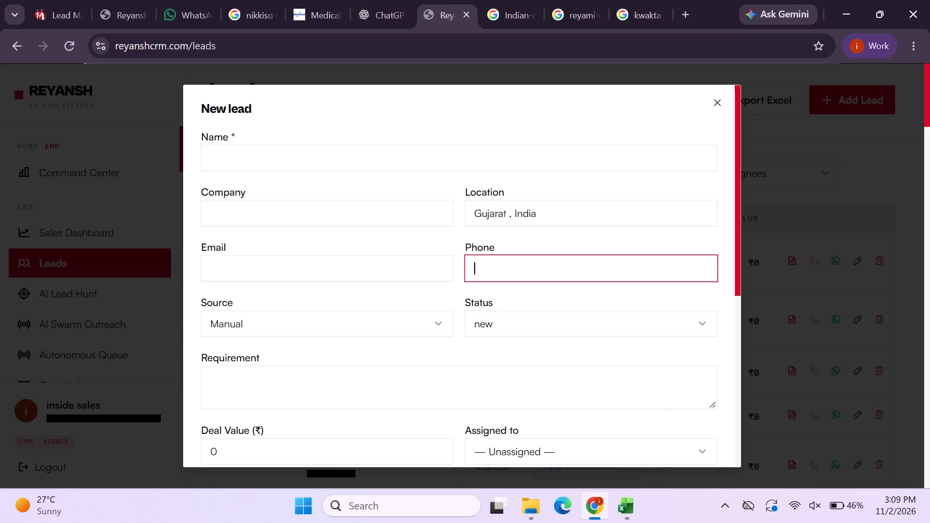
key(ctrl+v)
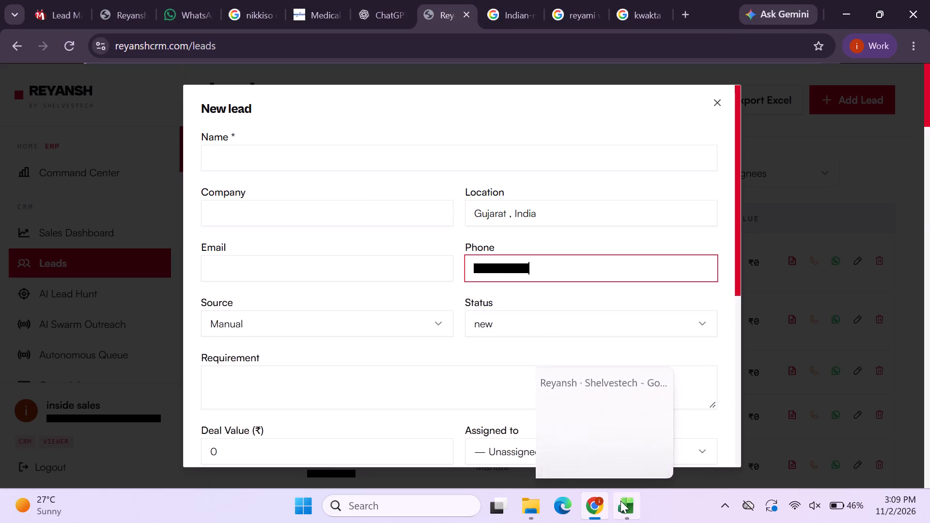
Copy row 15's contact name from the lead_contacts workbook into the new CRM lead's Name field.
click(633, 458)
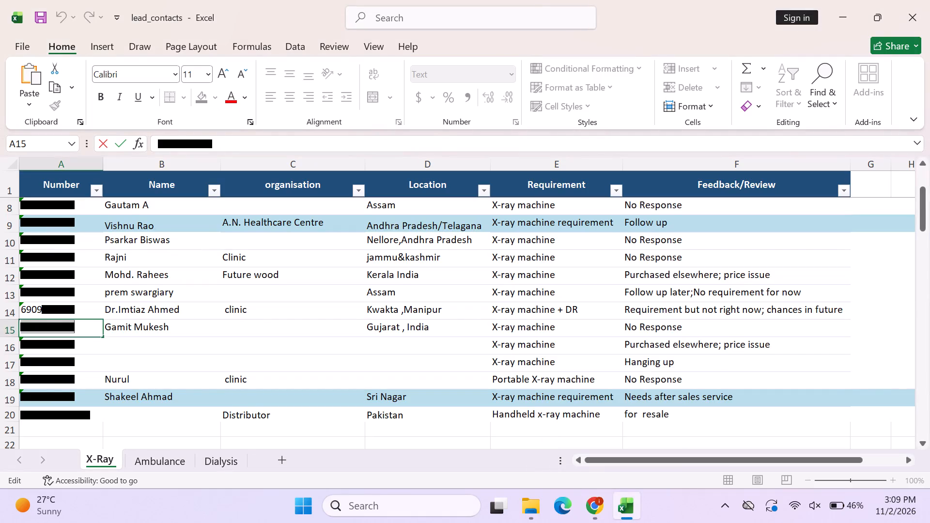
click(157, 326)
double_click(115, 330)
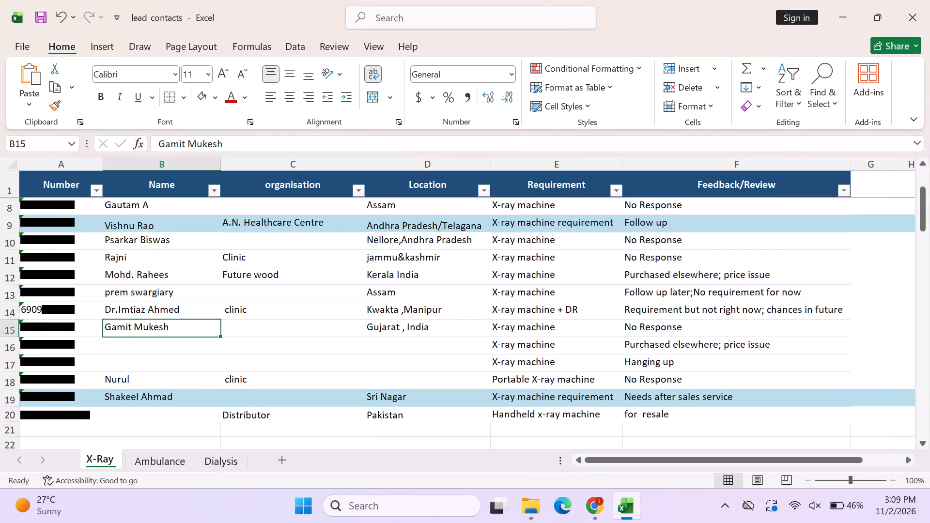
drag(104, 328, 179, 332)
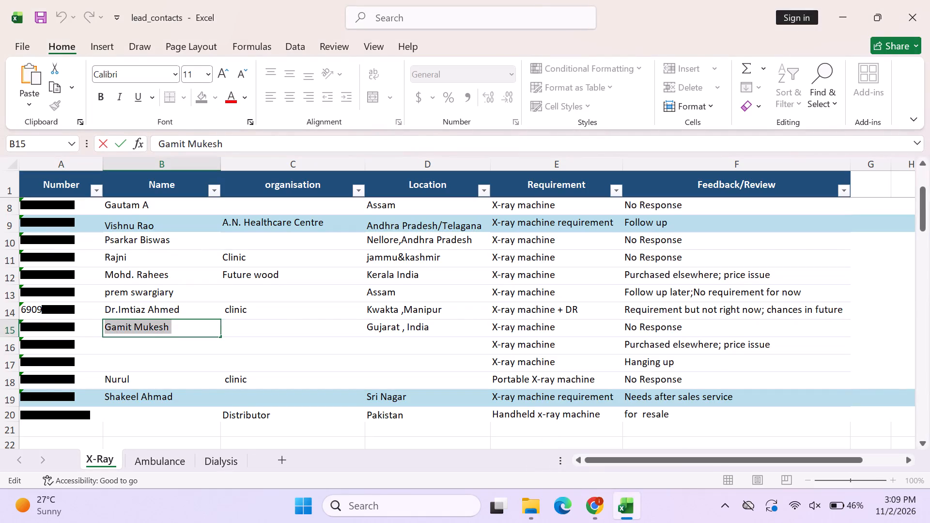
key(ctrl+c)
click(592, 517)
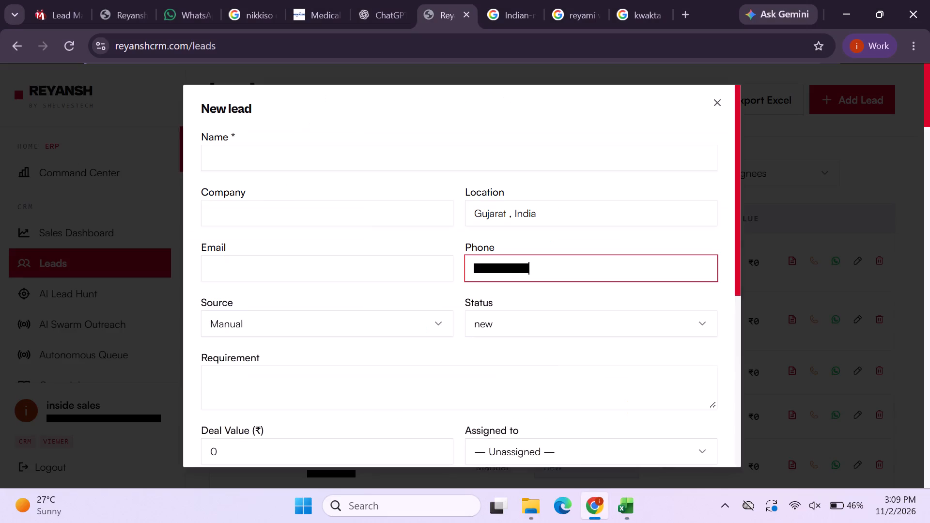
click(244, 160)
key(ctrl+v)
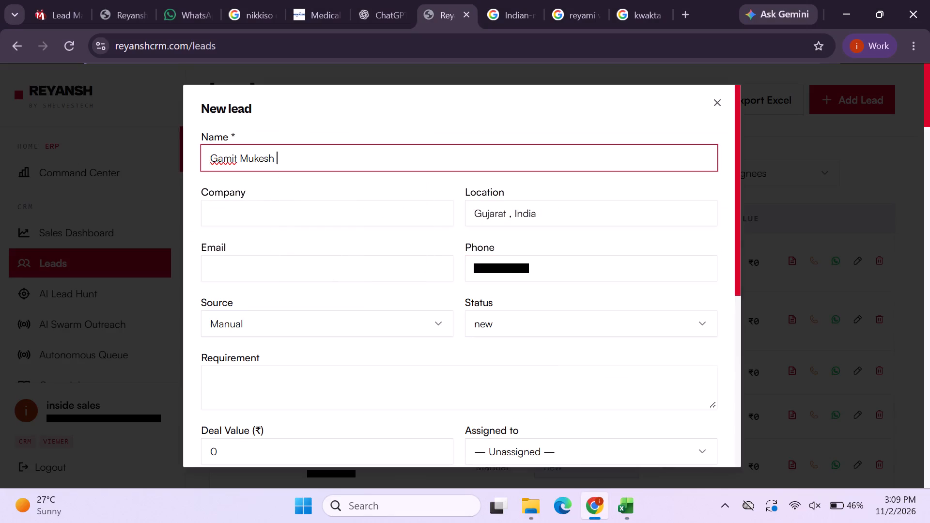
Set the new lead's company to "Unknown".
click(244, 213)
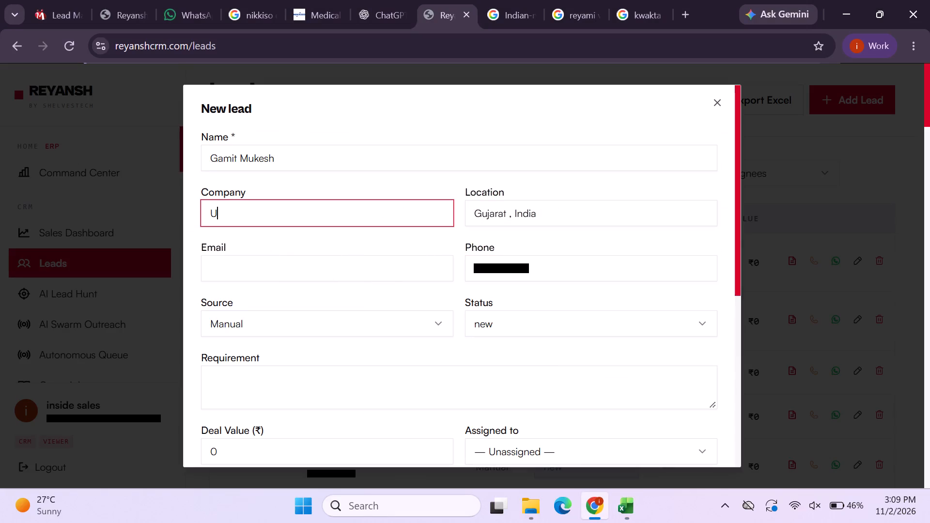
key(n)
text(own)
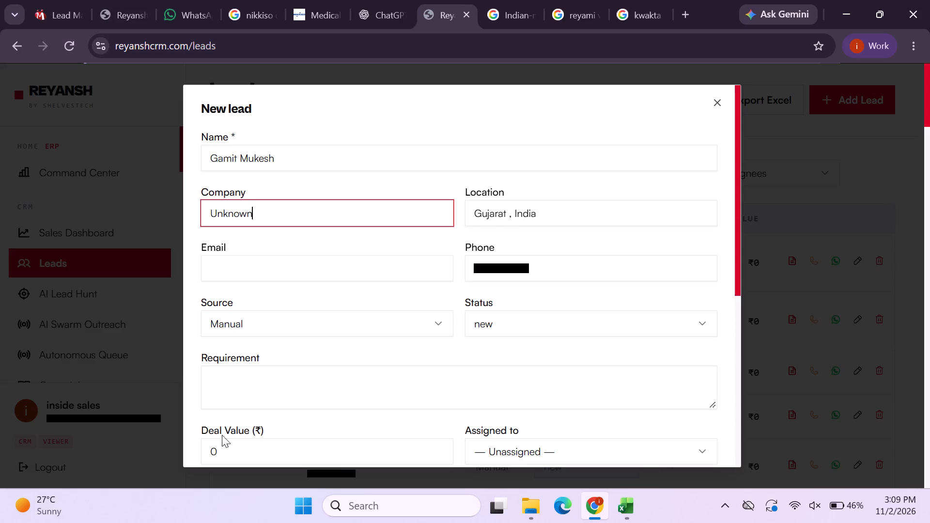
Enter the requirement note "no response (lead from meta)" for the new lead.
click(229, 396)
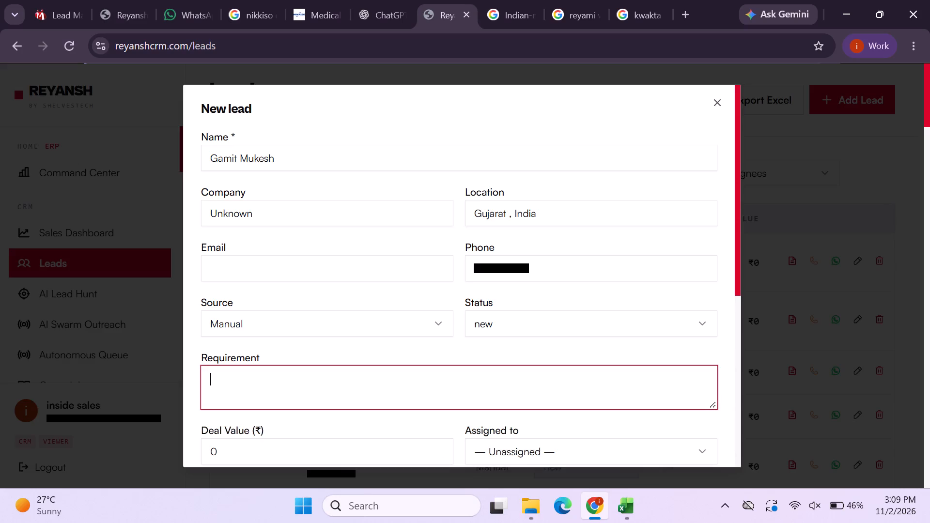
text(no)
key(space)
text(response)
key(space)
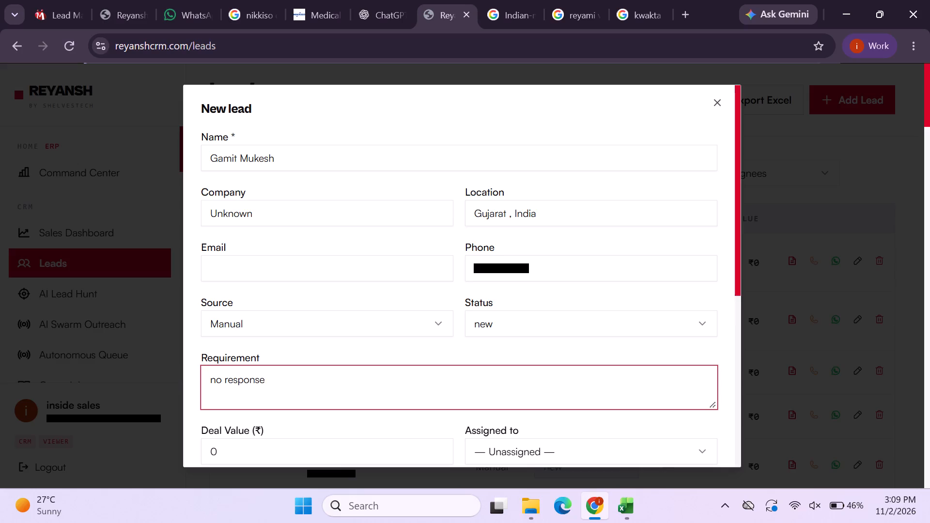
text((lead from metas)
key(BackSpace)
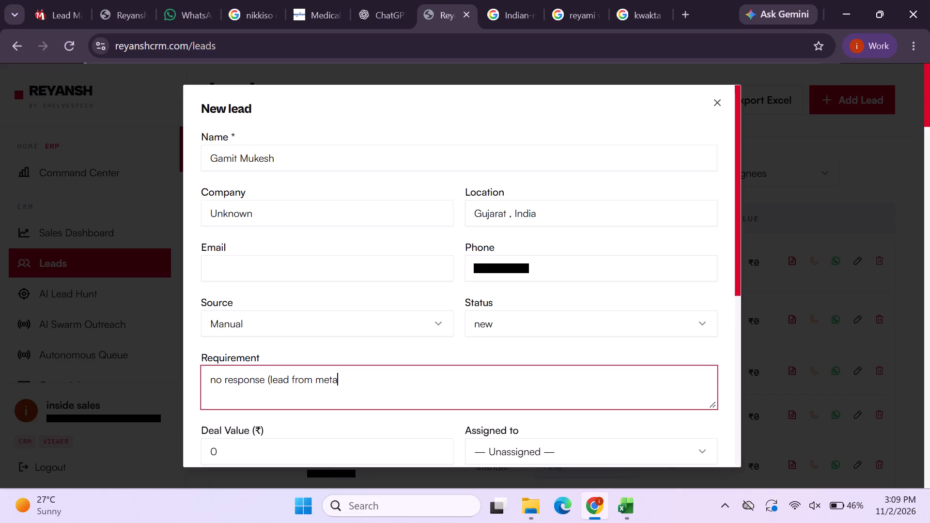
key(shift+parenright)
Save the row 15 contact as a new lead, leaving it unassigned.
scroll(632, 310, down, 3)
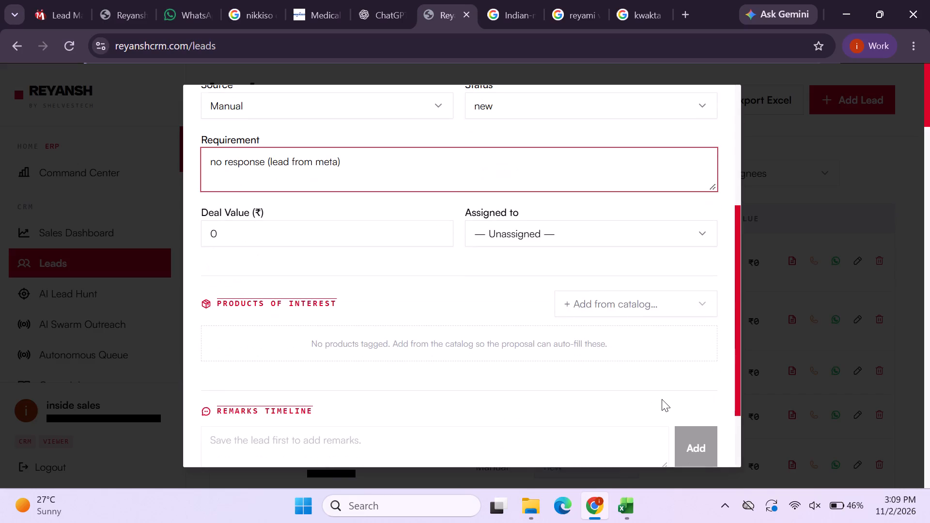
scroll(662, 399, down, 4)
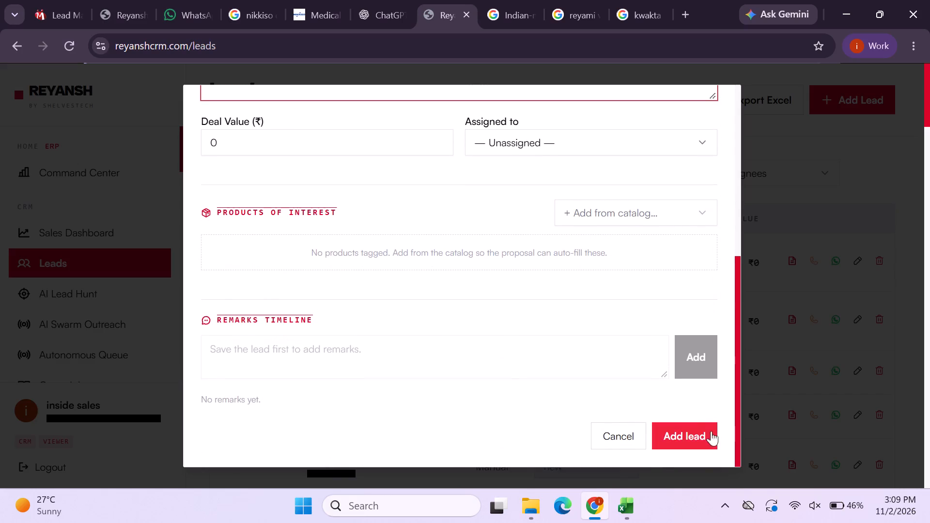
scroll(595, 395, up, 8)
scroll(595, 395, down, 5)
scroll(656, 364, down, 4)
click(653, 133)
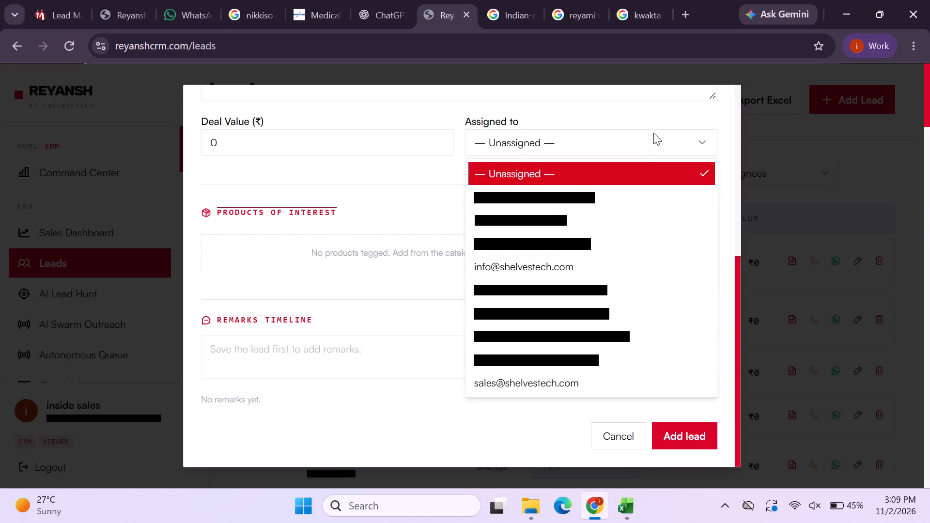
click(376, 426)
click(696, 438)
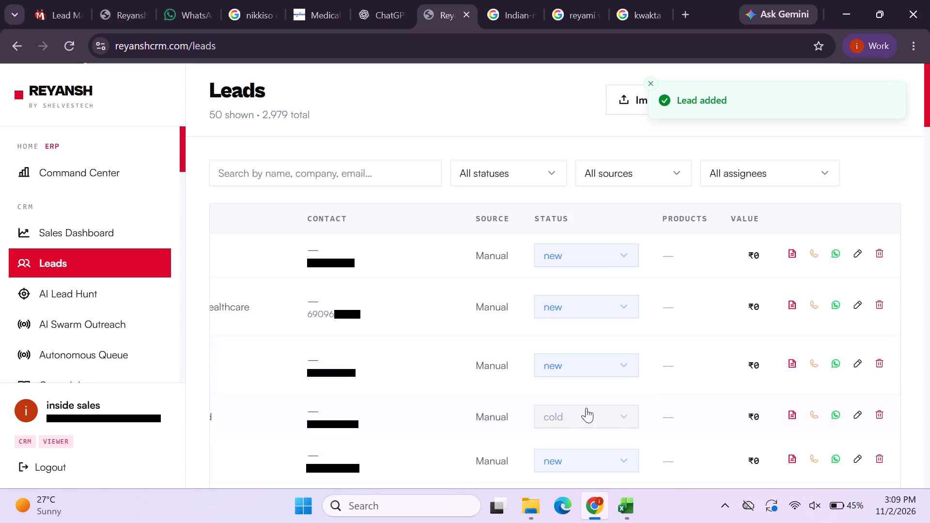
Check the newly added lead's name, location, owner and assignee columns in the leads list.
click(274, 265)
key(Left)
key(Left)
key(Left)
key(Left)
key(Left)
key(Left)
key(Left)
key(Left)
key(Left)
key(Left)
key(Left)
key(Left)
key(Left)
key(Left)
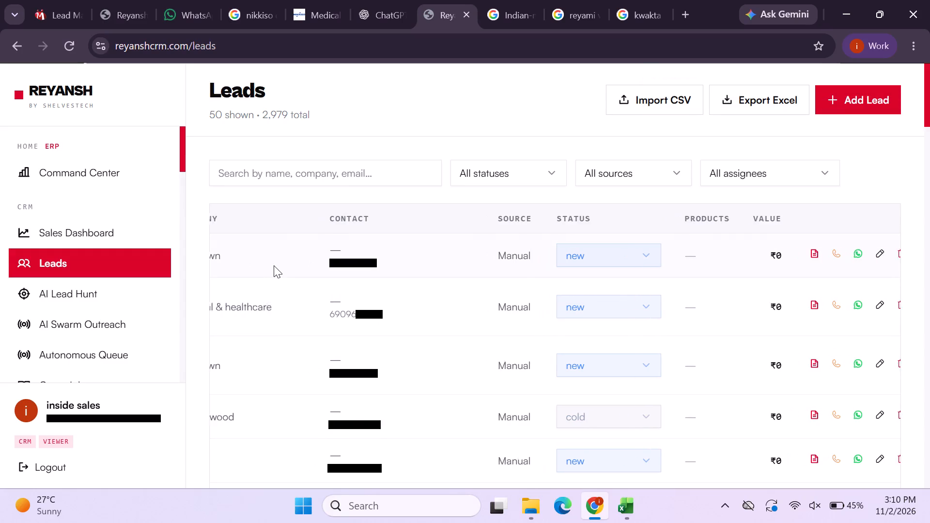
key(Left)
key(Left)
key(Left)
key(Left)
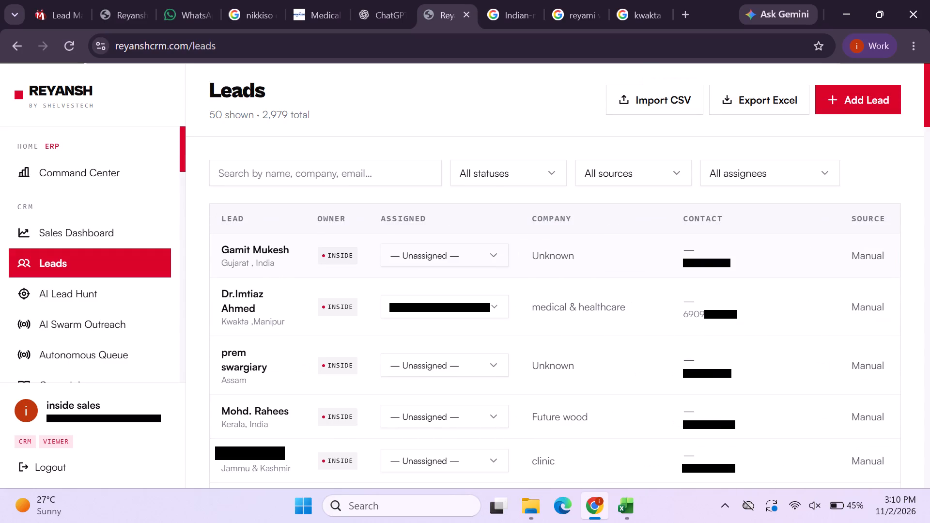
key(Left)
key(Left)
key(Left)
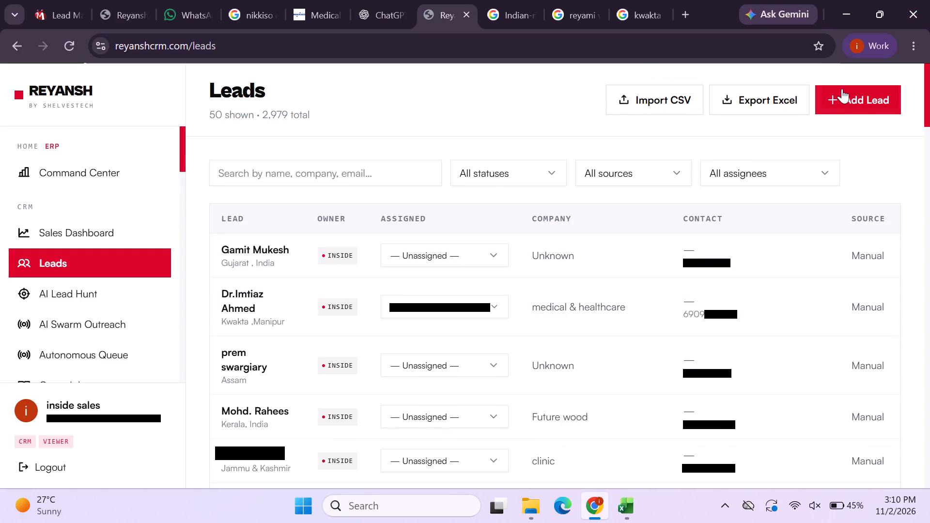
Start another new CRM lead and copy row 19's phone number from the lead_contacts workbook into its Phone field.
click(849, 94)
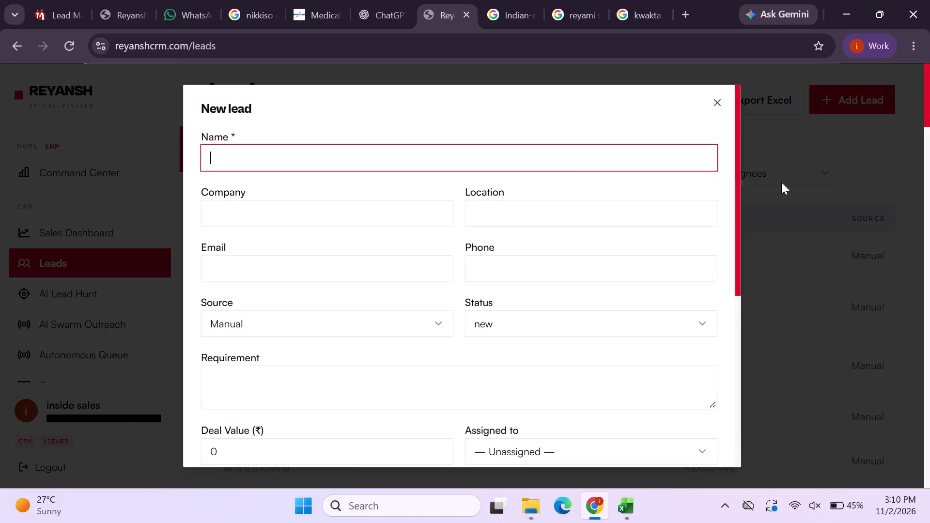
click(638, 505)
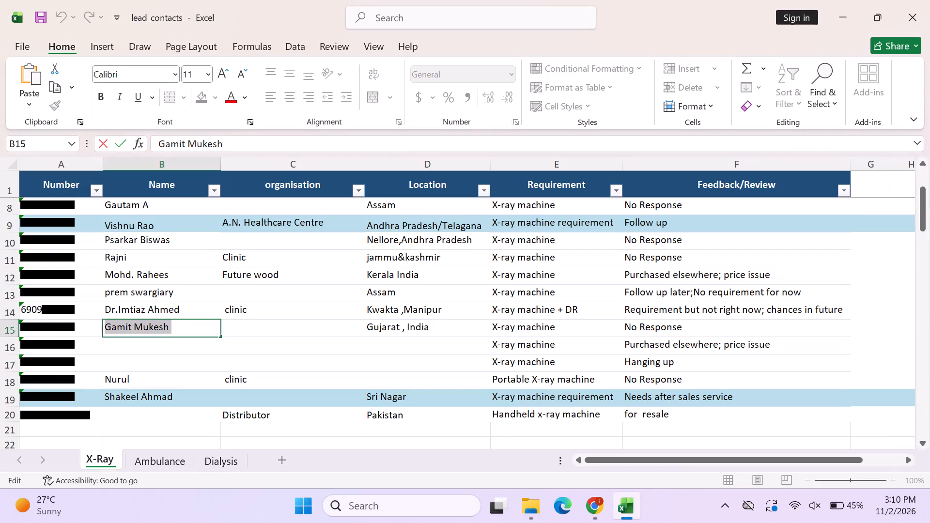
click(204, 408)
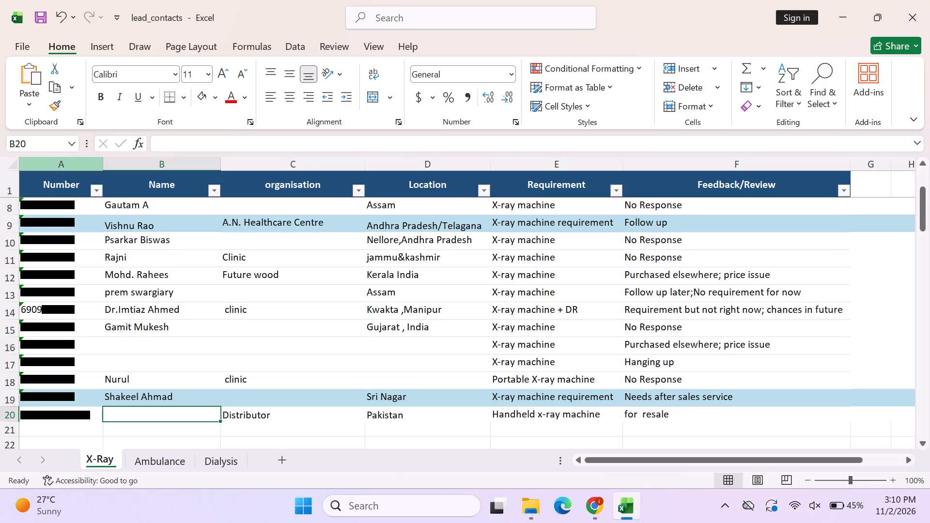
click(1, 350)
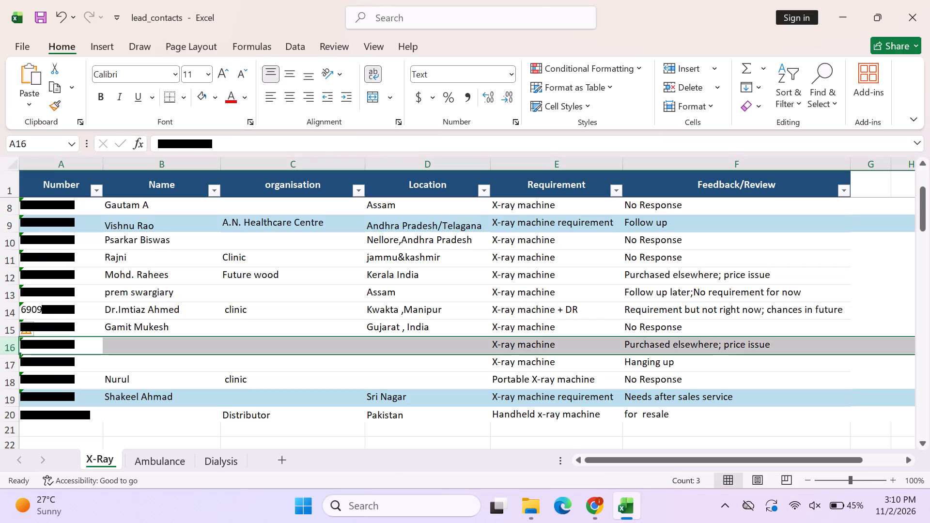
double_click(35, 399)
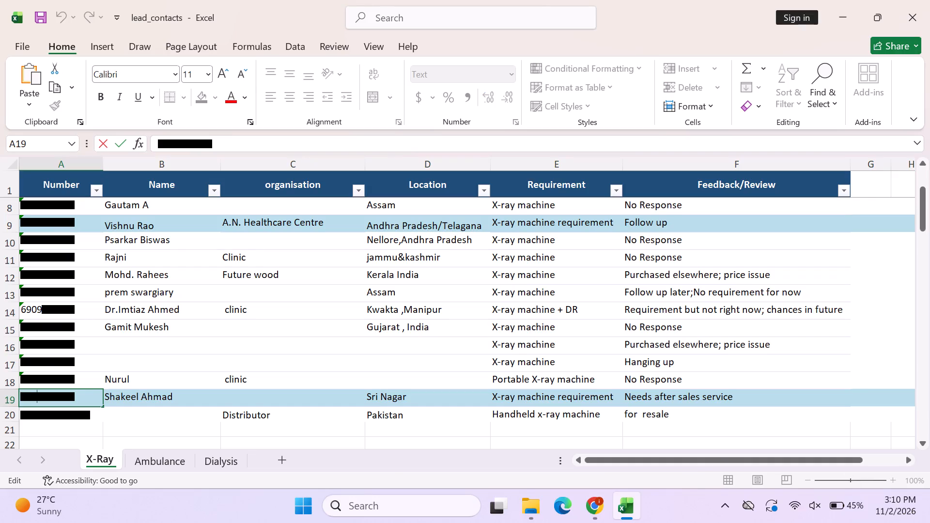
drag(22, 396, 25, 395)
drag(25, 395, 84, 394)
key(ctrl+c)
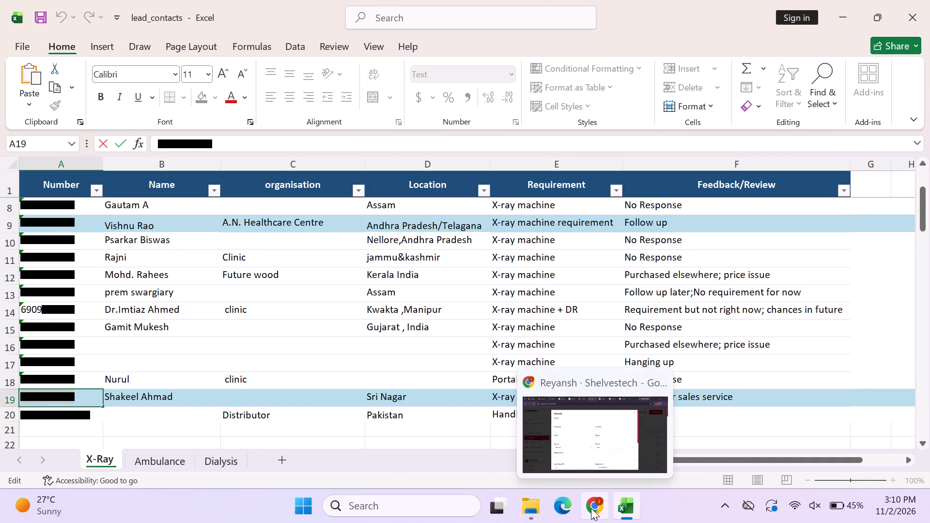
click(591, 508)
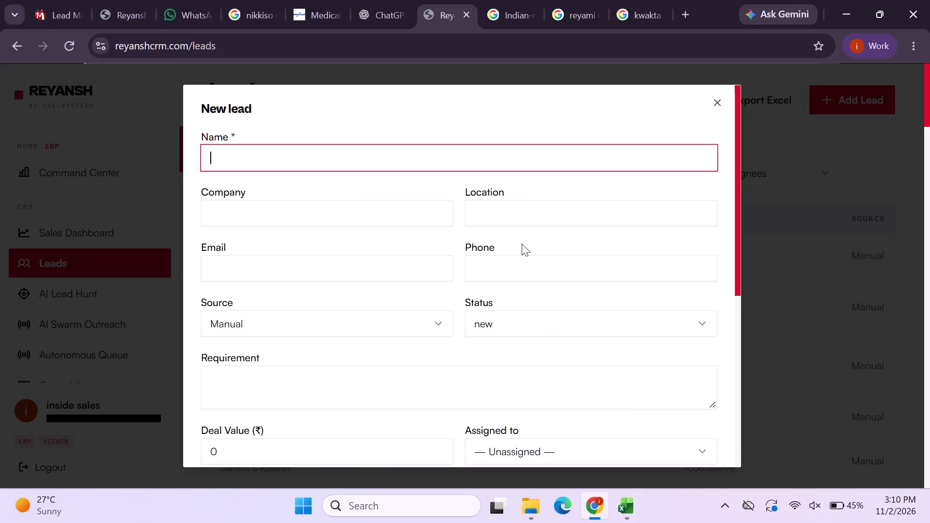
click(498, 273)
key(ctrl+v)
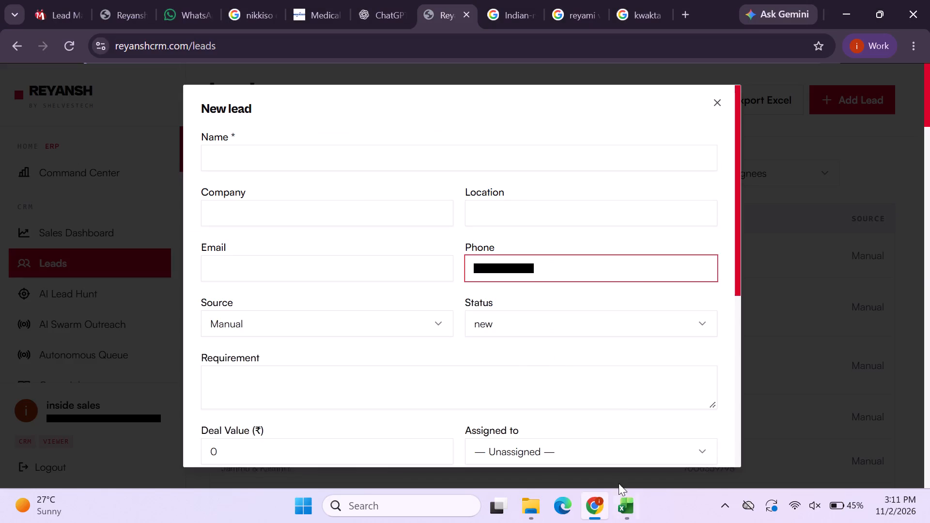
Copy row 19's contact name from the lead_contacts workbook into the new CRM lead's Name field.
click(621, 499)
triple_click(115, 399)
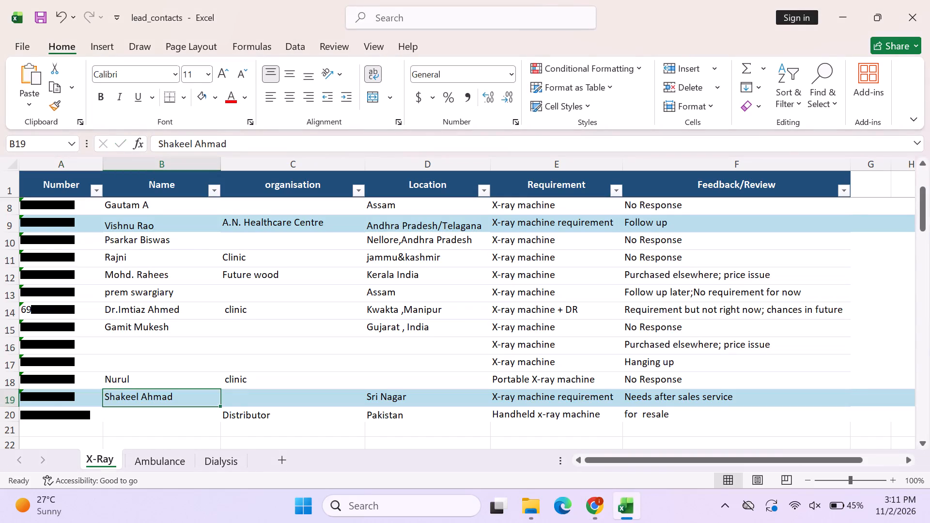
drag(104, 396, 169, 397)
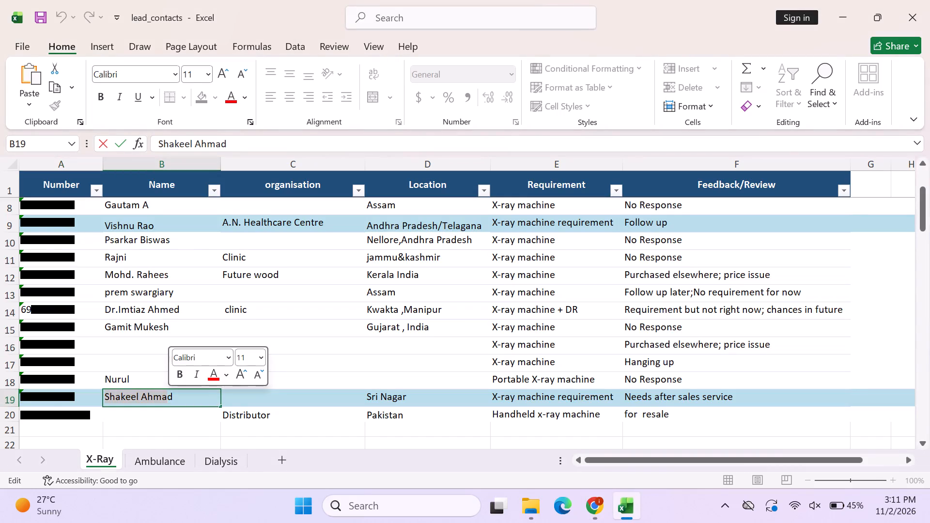
click(177, 399)
drag(104, 395, 248, 403)
key(ctrl+c)
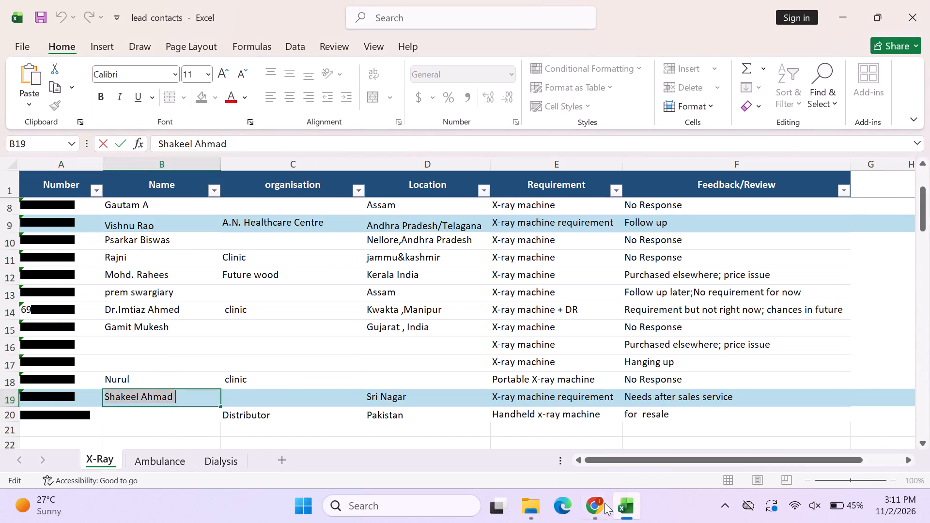
click(595, 513)
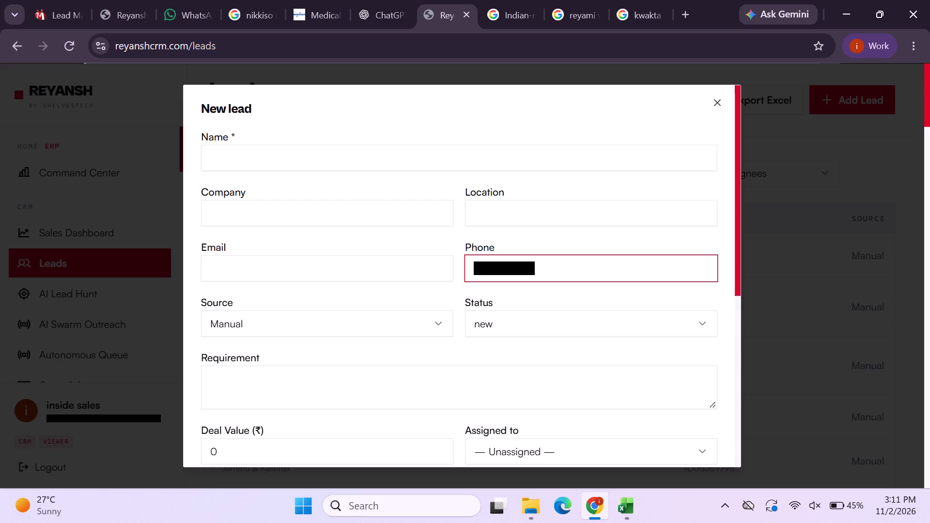
click(271, 163)
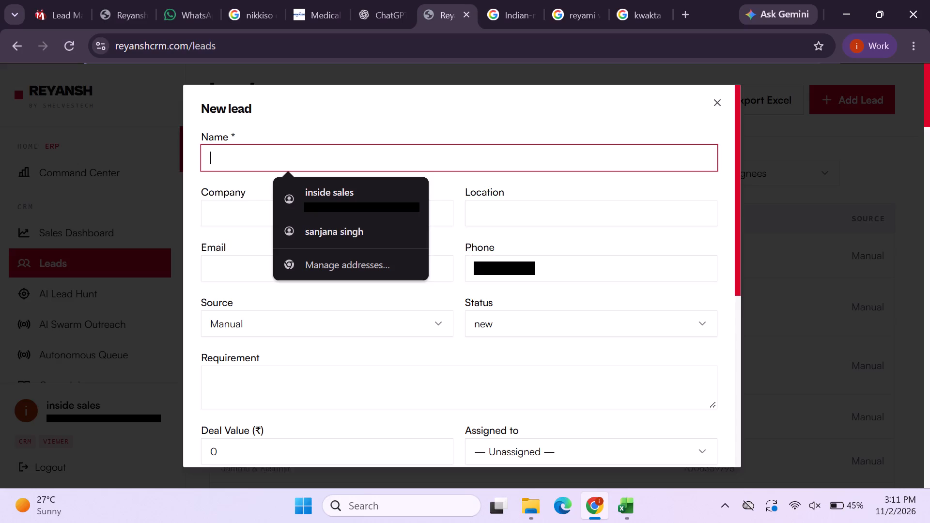
key(ctrl+v)
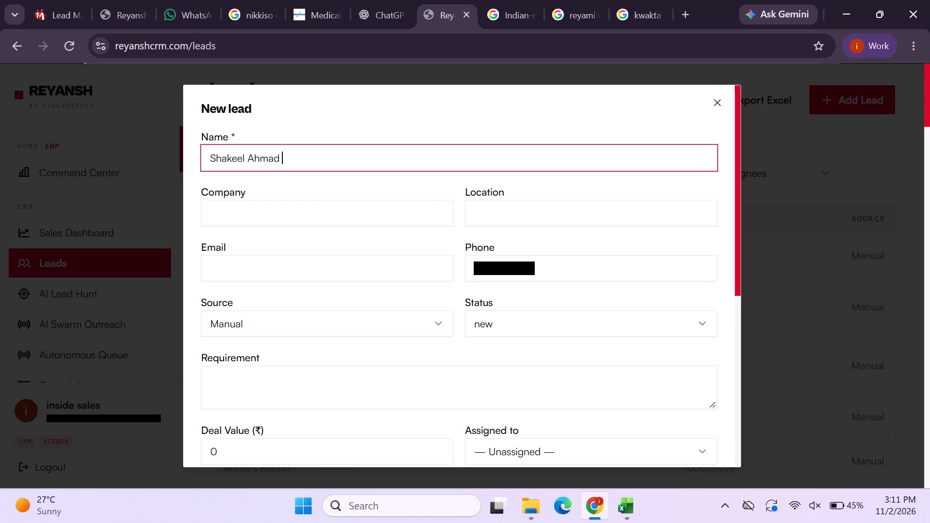
Copy row 19's location "Sri Nagar" from the lead_contacts workbook into the new CRM lead's Location field.
click(257, 209)
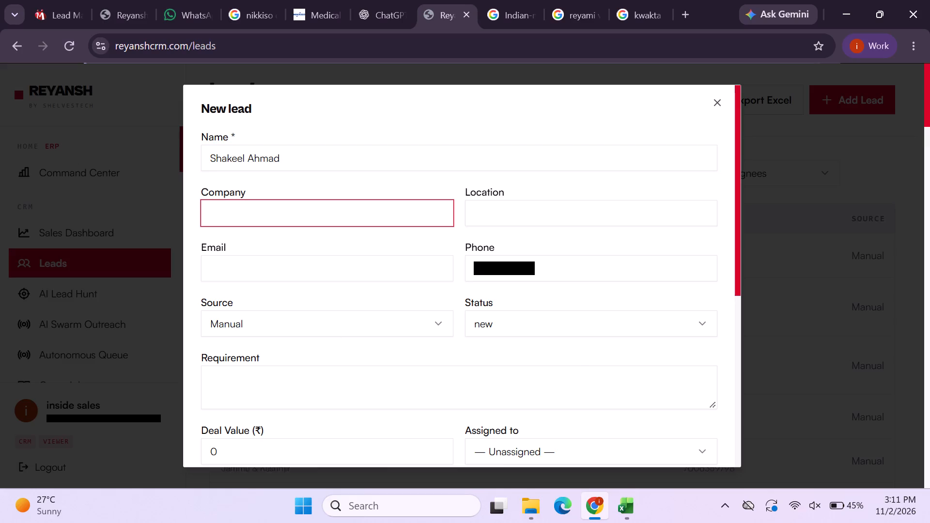
click(598, 454)
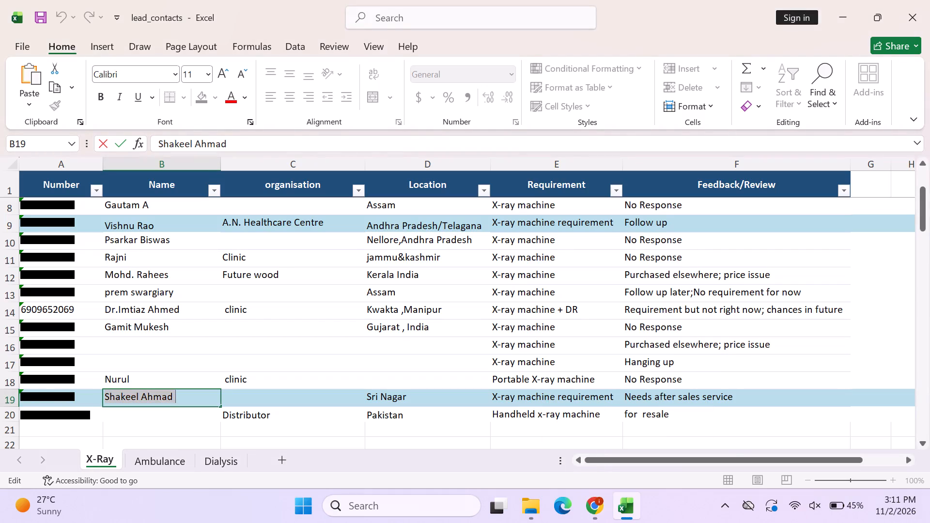
double_click(396, 402)
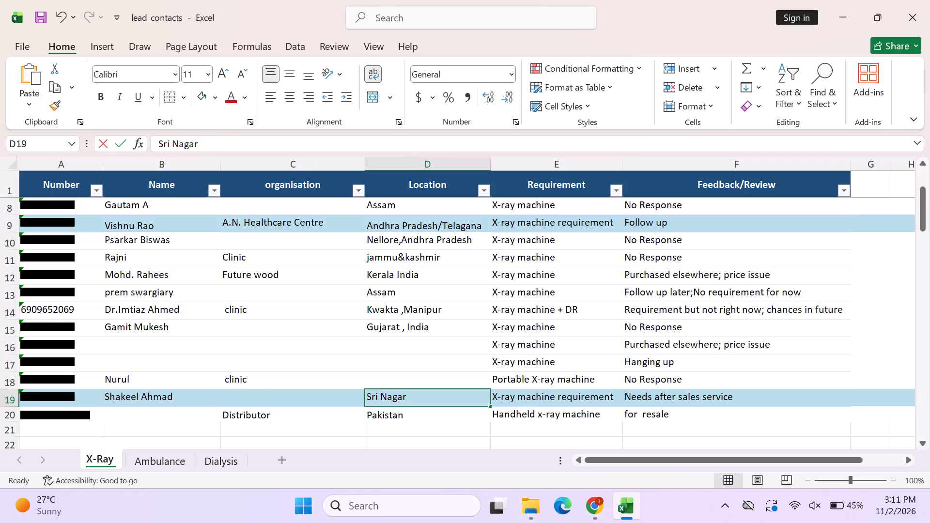
drag(368, 396, 418, 397)
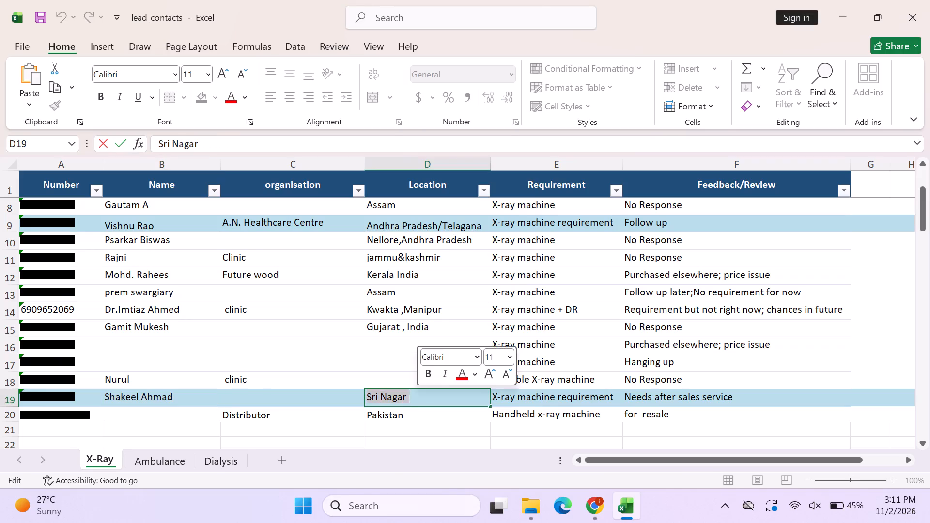
key(ctrl+c)
click(604, 503)
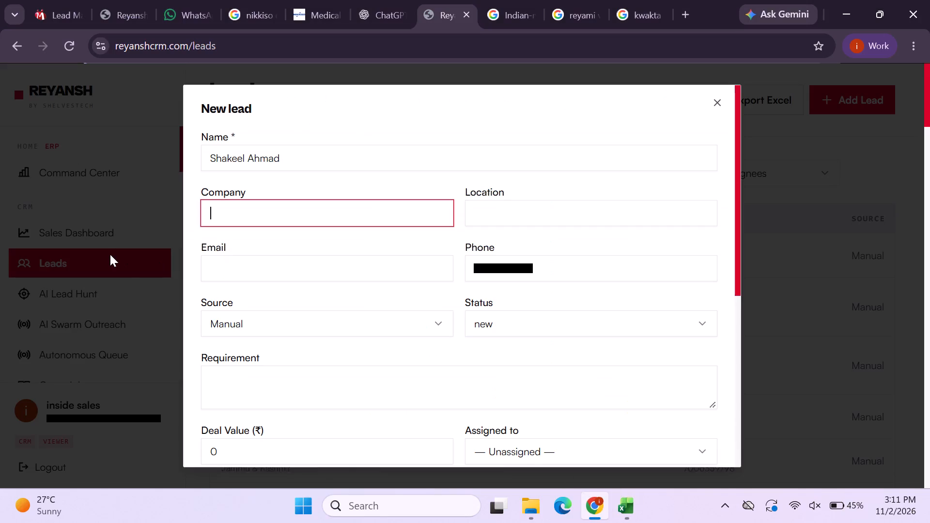
click(527, 212)
key(ctrl+v)
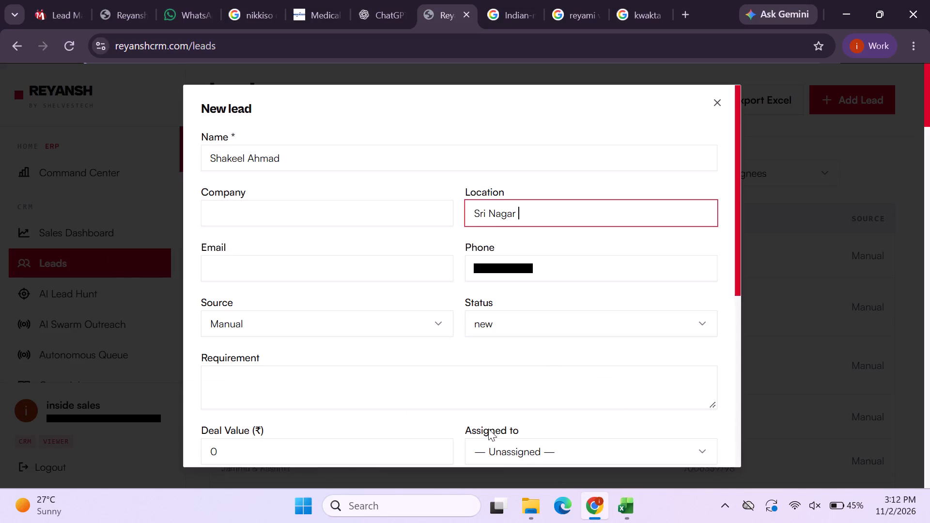
Enter "medical & healthcare" as the company in the new CRM lead.
click(225, 202)
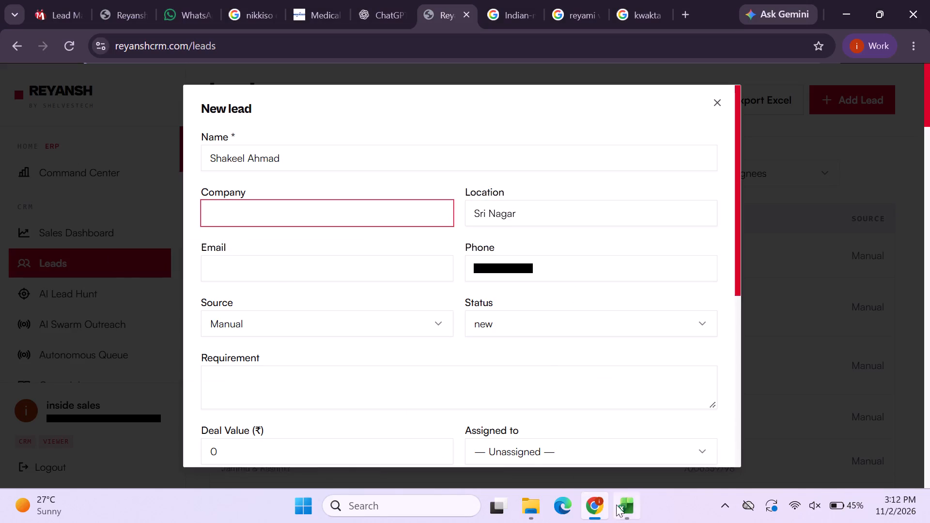
click(597, 500)
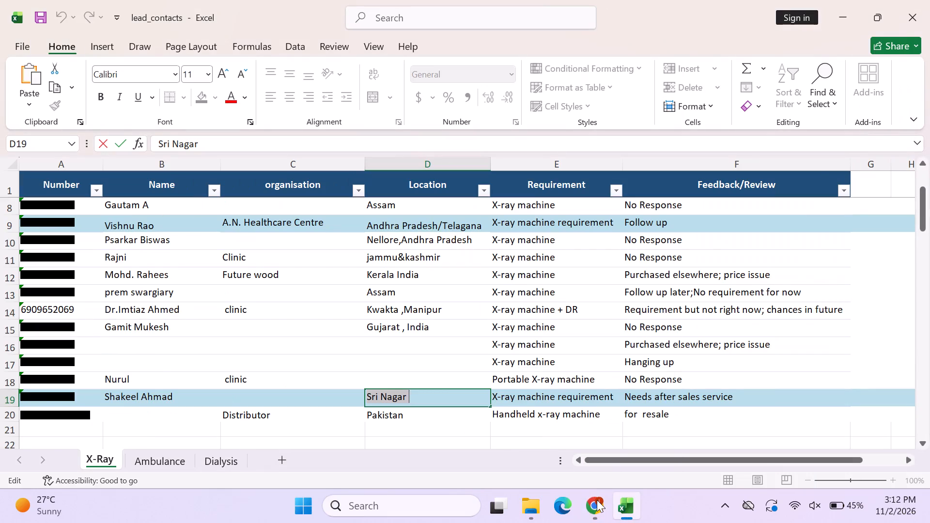
click(597, 500)
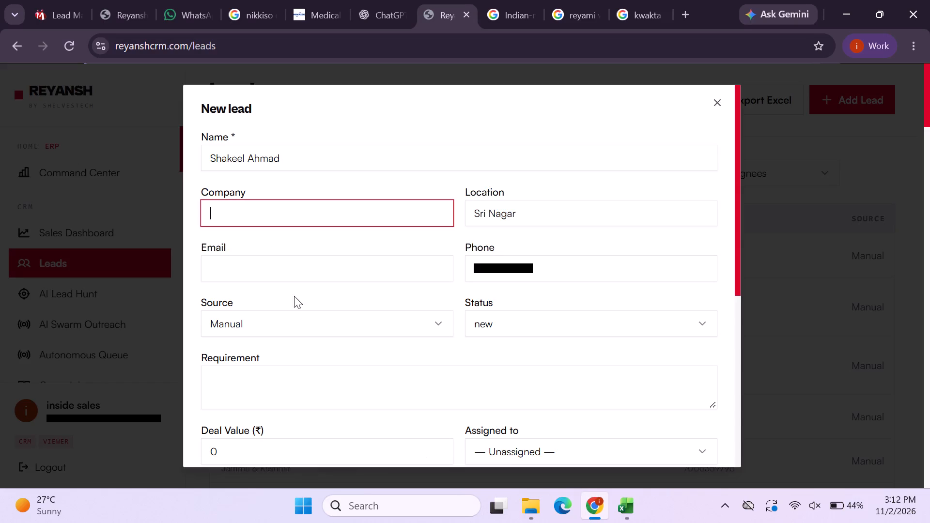
click(269, 277)
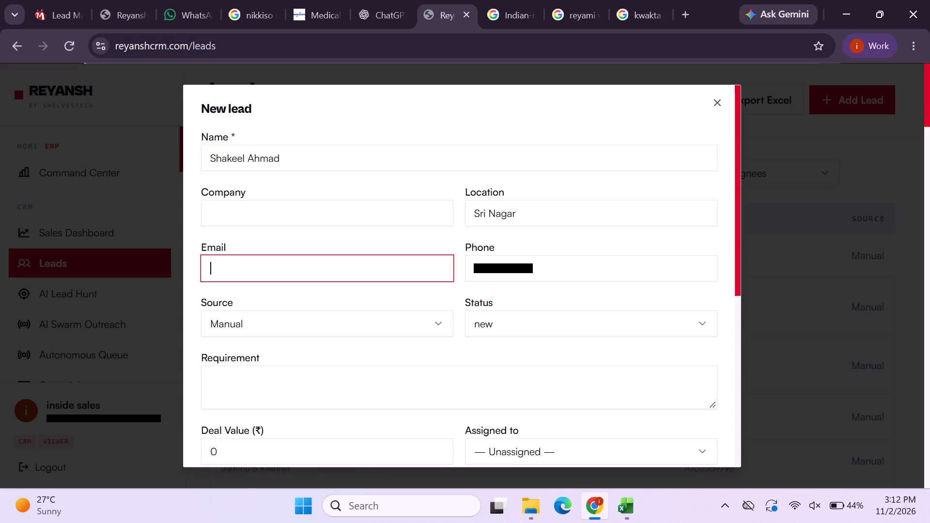
click(254, 211)
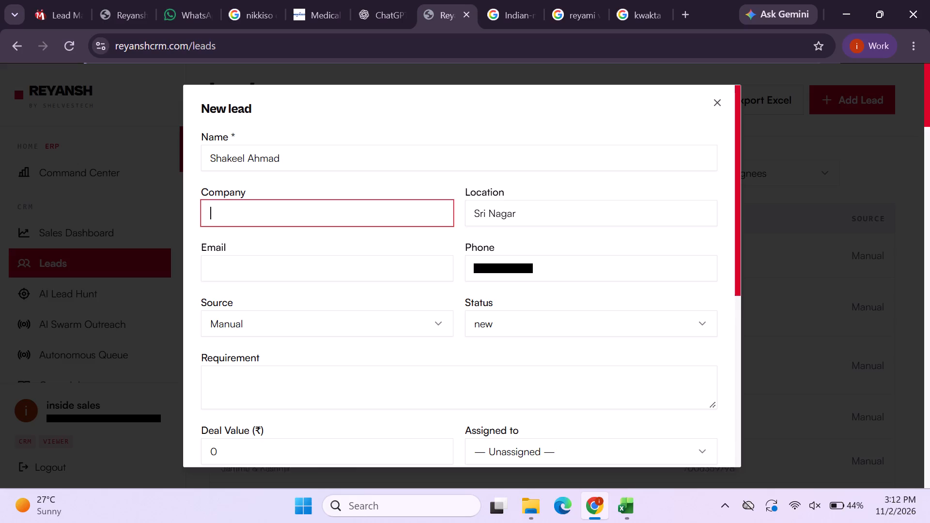
text(medi)
text(cal)
key(space)
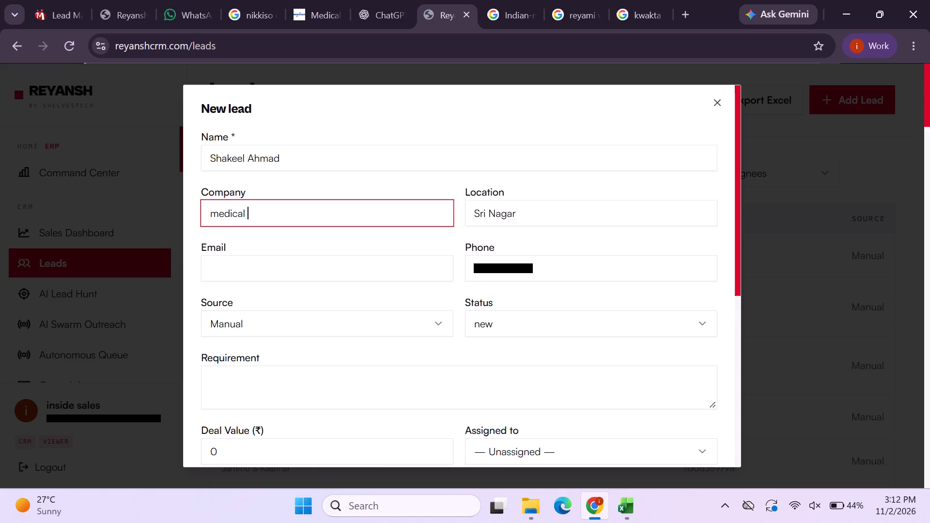
key(shift+ampersand)
key(space)
text(healthcare)
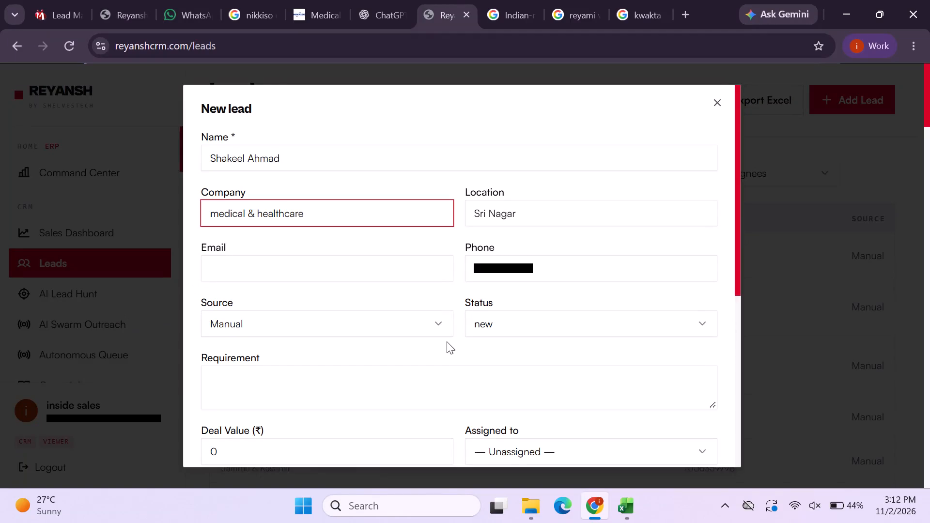
Set the new lead's status to warm.
scroll(447, 341, down, 1)
click(548, 251)
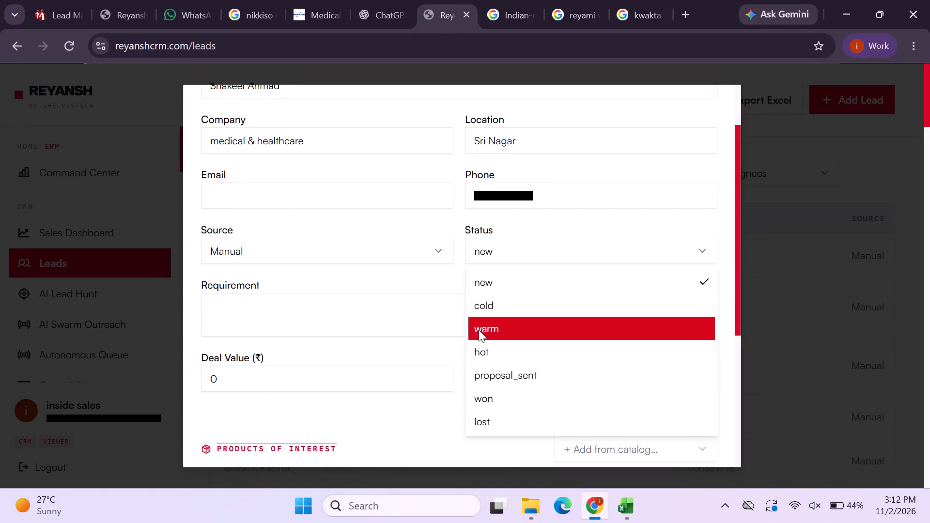
click(479, 330)
Enter "interested in x-ray machine ..requirement after sale service..(Follow up)" in the new lead's Requirement field.
scroll(558, 288, up, 4)
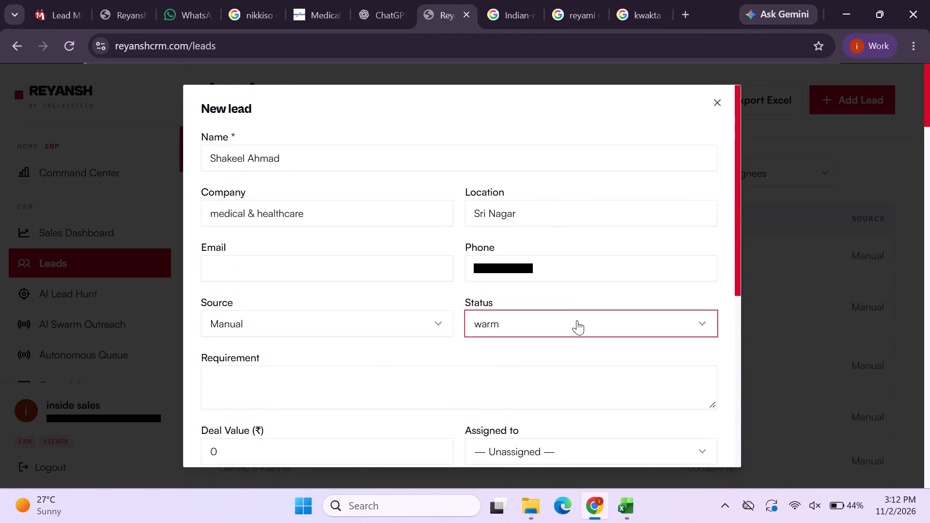
scroll(577, 320, down, 7)
click(271, 241)
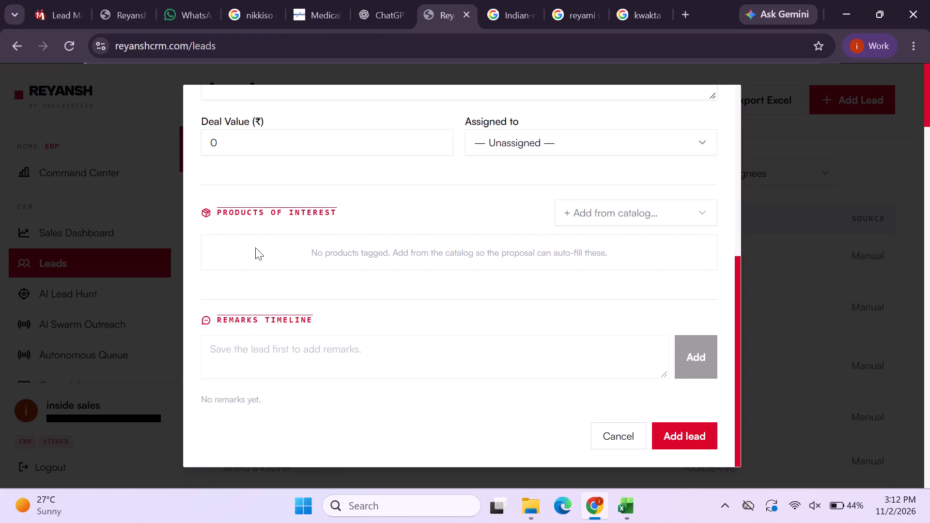
scroll(298, 290, up, 2)
click(232, 219)
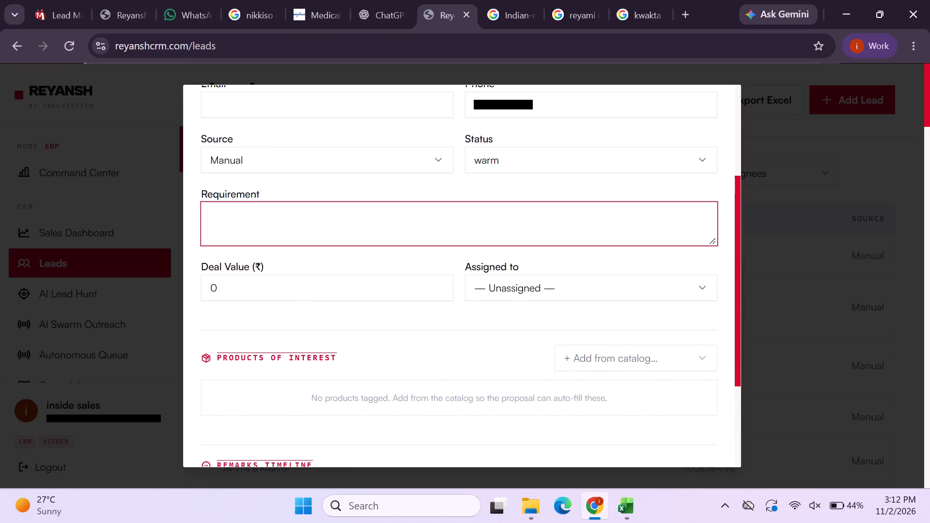
text(intre)
key(BackSpace)
key(BackSpace)
text(ere)
text(sted)
key(space)
text(in)
key(space)
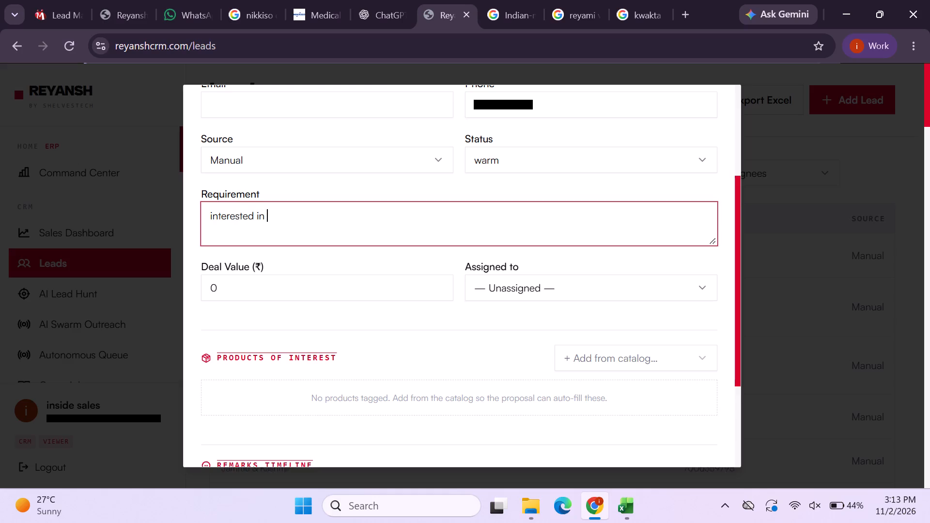
text(x-r)
text(ay ma)
text(ch)
text(ine)
key(space)
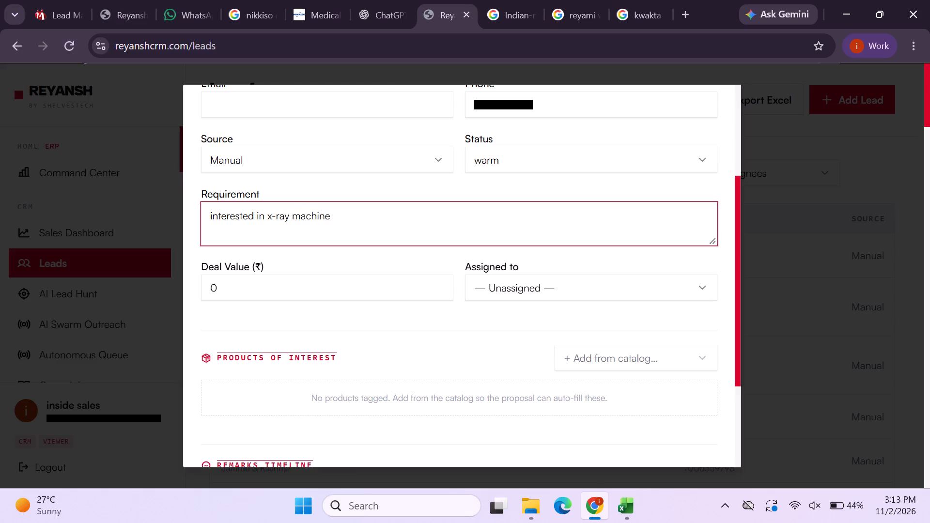
text(..)
text(re)
key(q)
text(uirement adter)
key(space)
key(BackSpace)
key(BackSpace)
key(BackSpace)
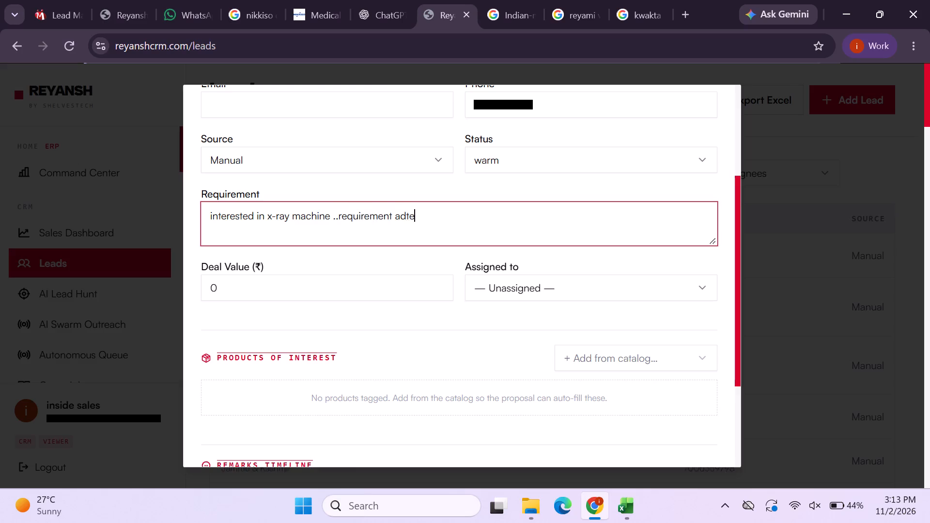
key(BackSpace)
key(BackSpace)
key(BackSpace)
text(after sale)
key(space)
text(service)
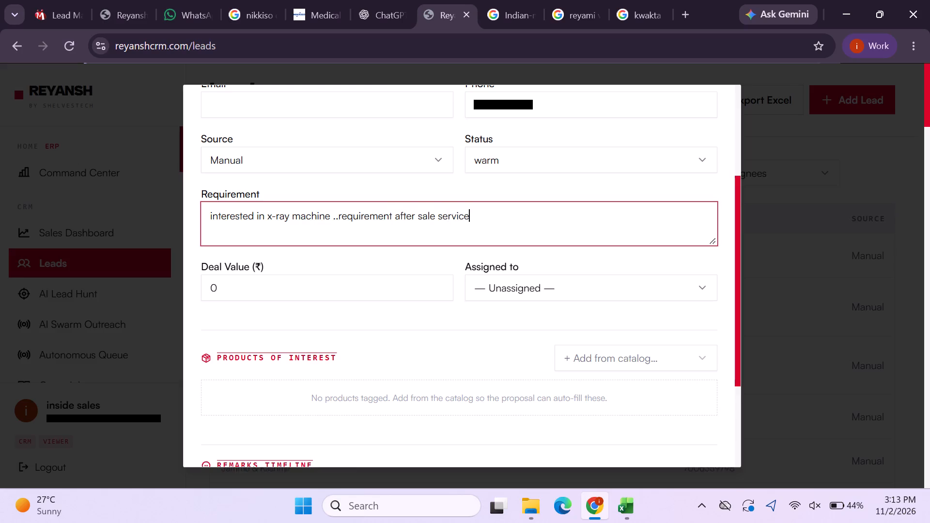
text(..)
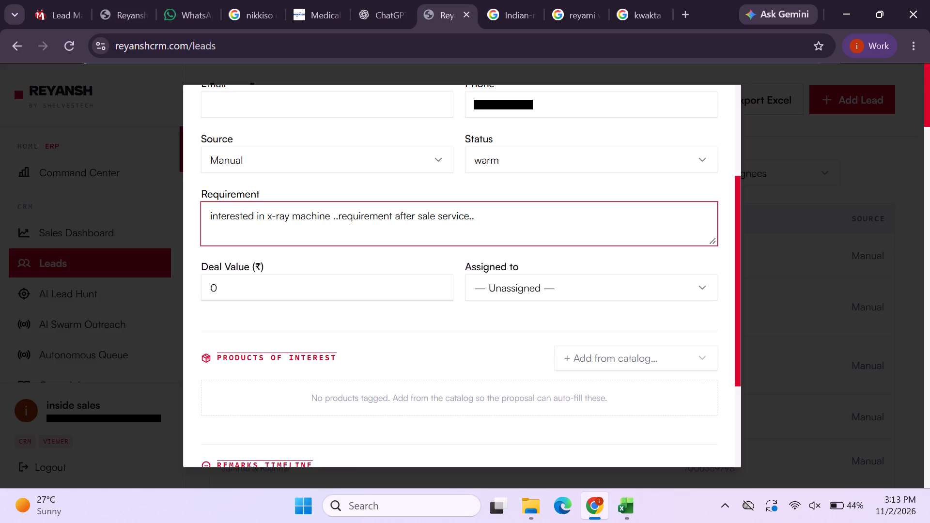
key(shift+parenleft)
key(f)
text(ollow uo)
key(BackSpace)
key(p)
key(shift+parenright)
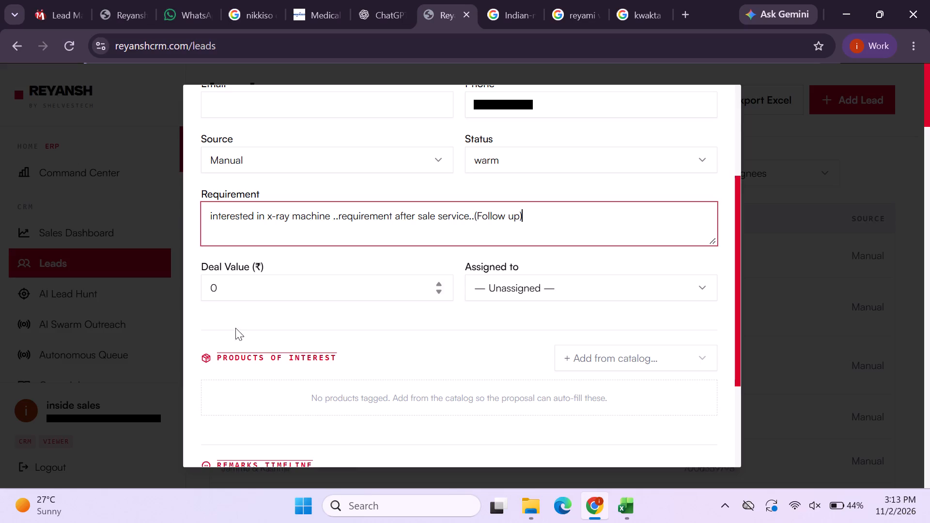
Review the completed new lead form and add the lead to the CRM, leaving it unassigned.
scroll(215, 308, up, 2)
scroll(413, 354, up, 7)
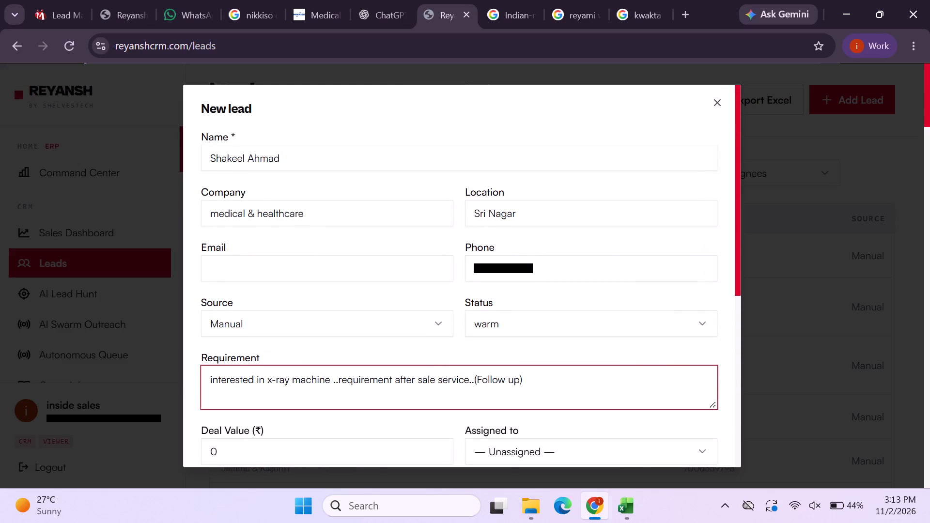
scroll(605, 253, down, 9)
scroll(665, 324, up, 5)
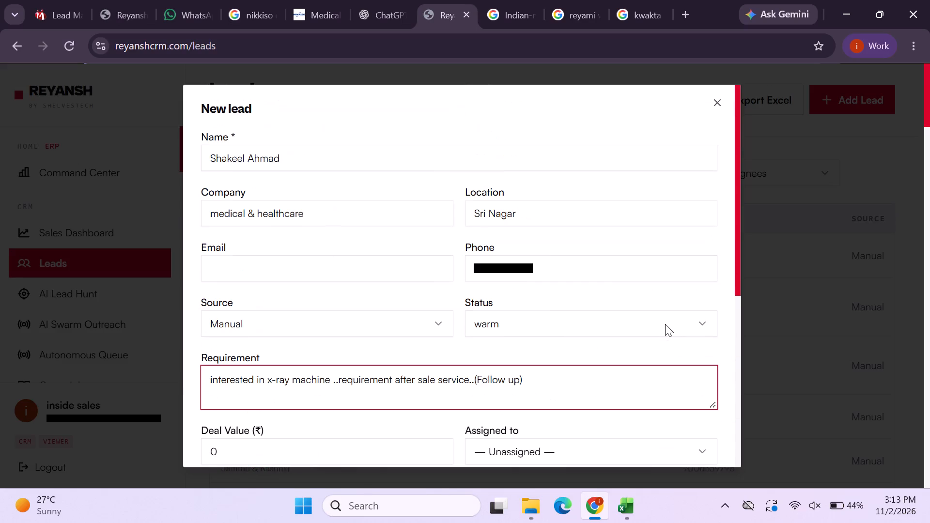
scroll(665, 324, up, 4)
scroll(665, 324, down, 5)
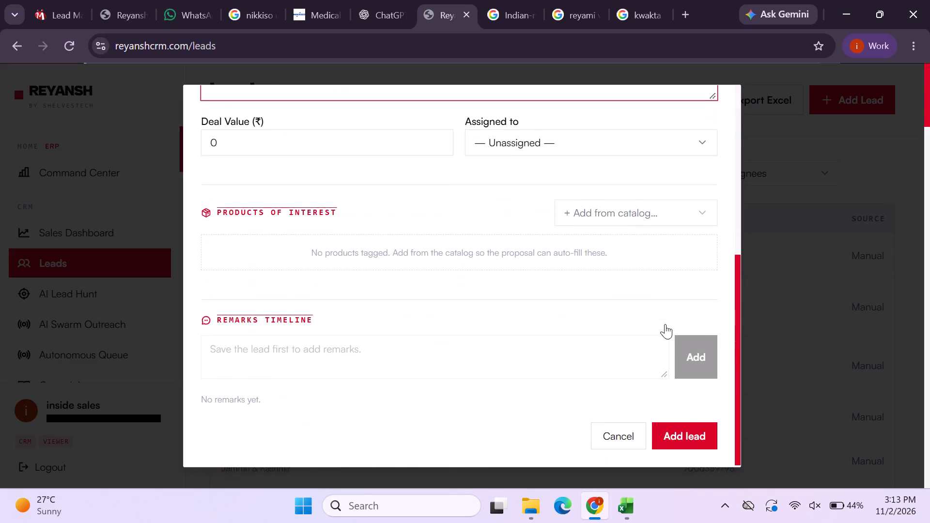
scroll(665, 324, down, 4)
click(681, 439)
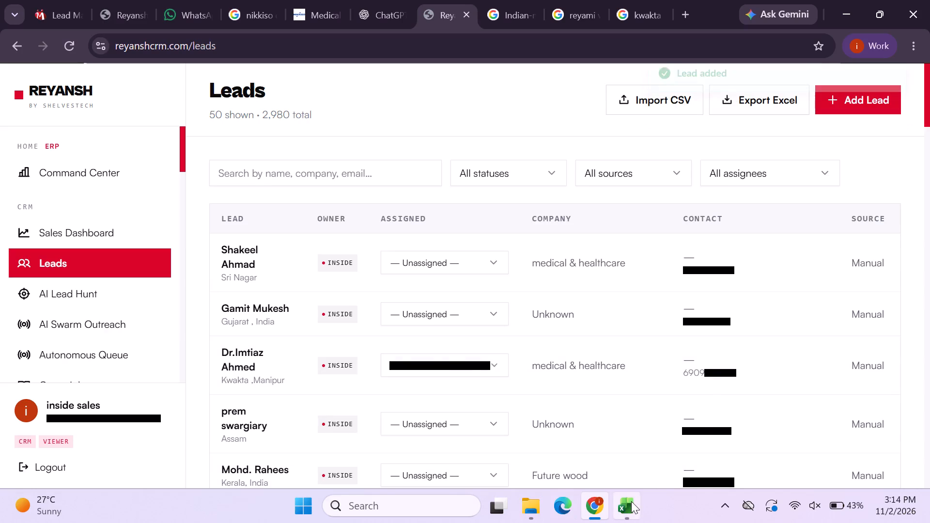
Copy the row 18 contact's phone number from the lead_contacts workbook in Excel into the Phone field of a new CRM lead.
click(627, 450)
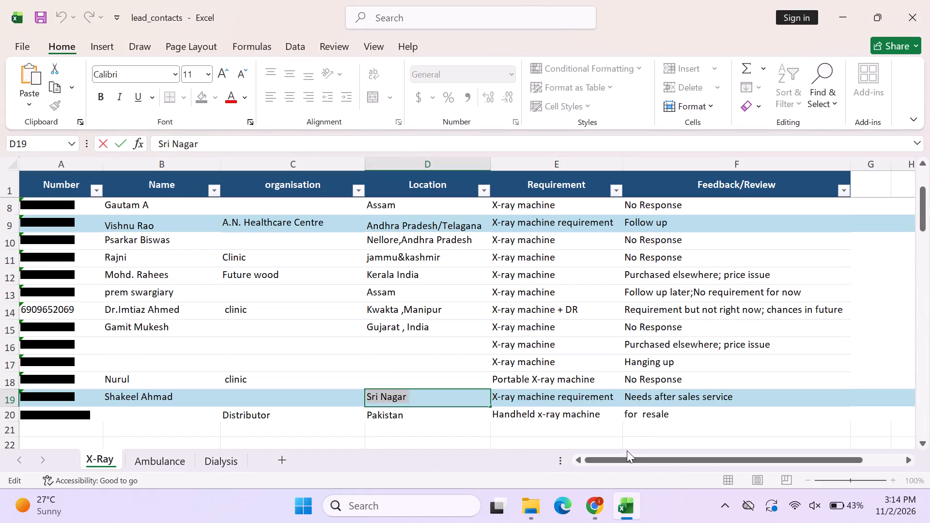
double_click(47, 380)
drag(21, 377, 73, 379)
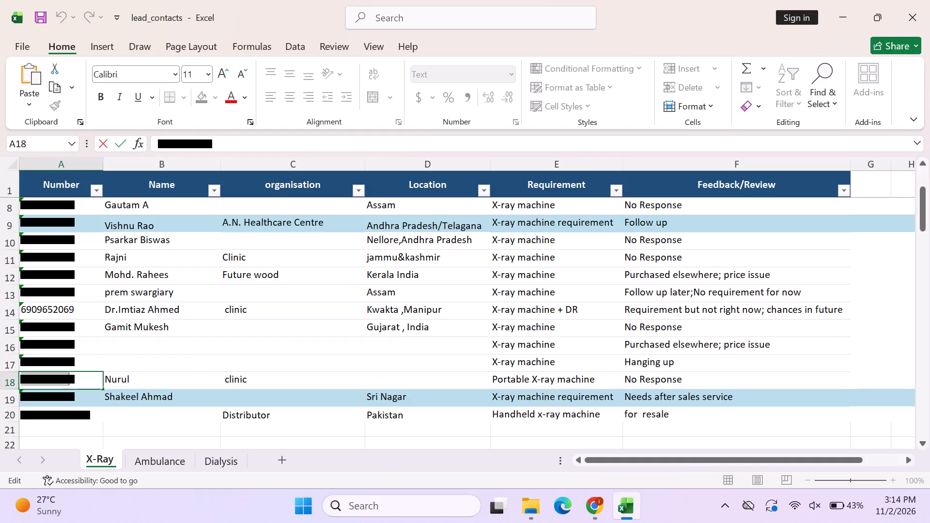
drag(73, 379, 83, 379)
key(ctrl+c)
click(593, 504)
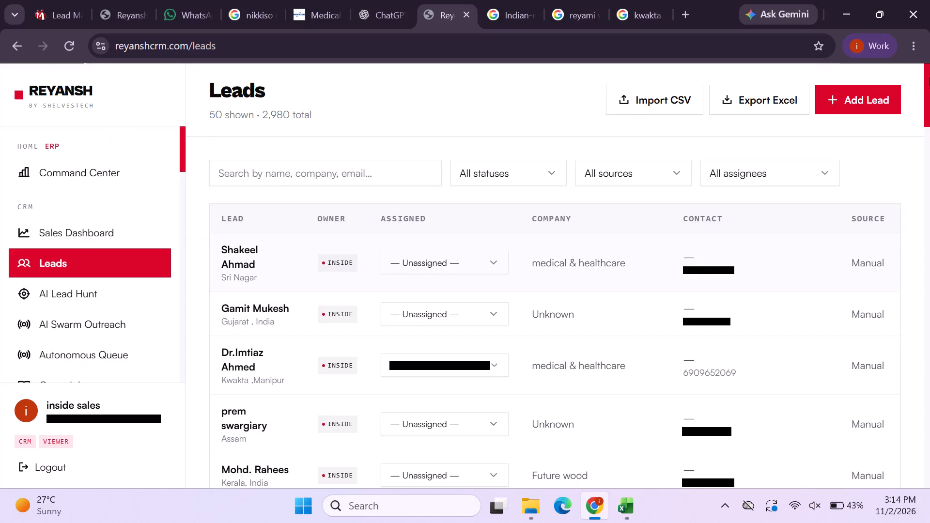
click(863, 96)
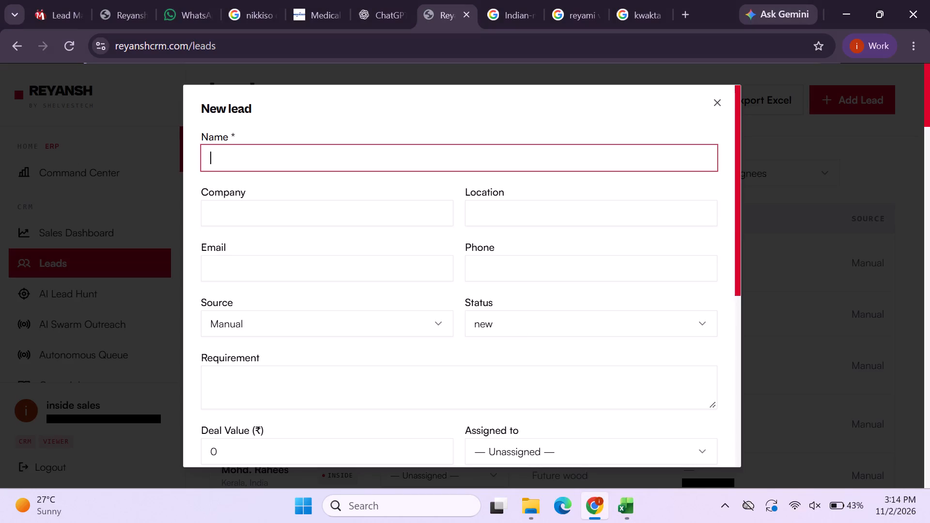
click(493, 269)
key(ctrl+v)
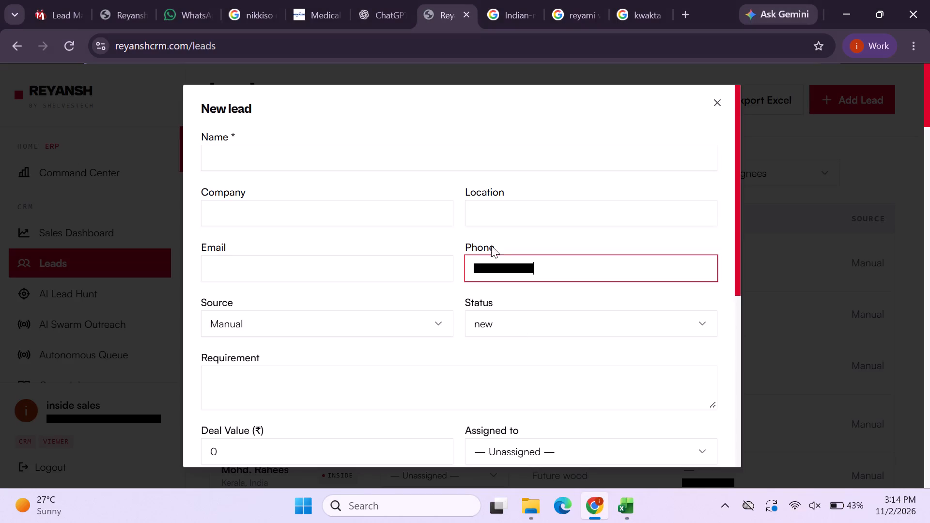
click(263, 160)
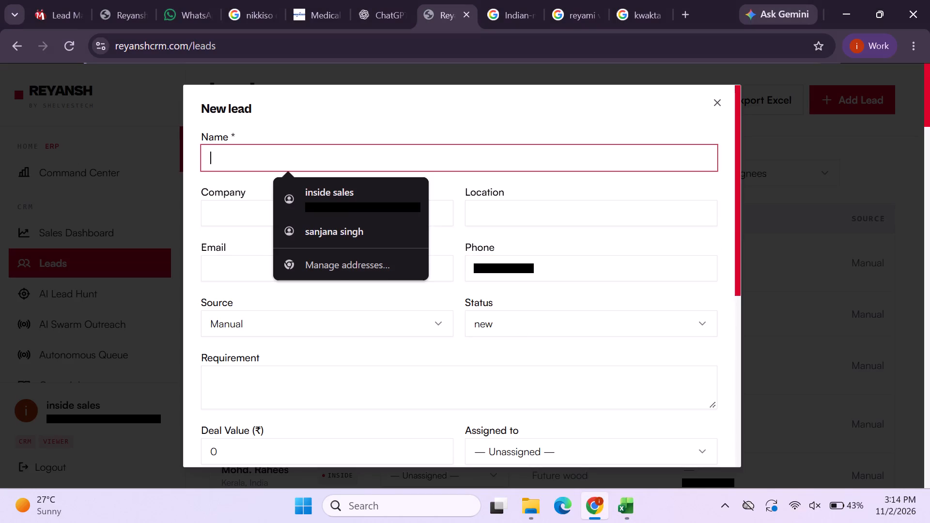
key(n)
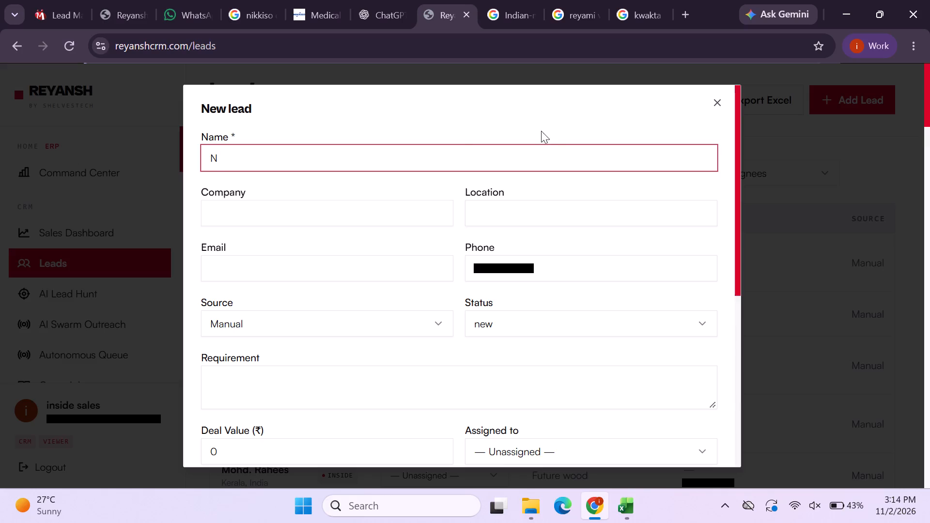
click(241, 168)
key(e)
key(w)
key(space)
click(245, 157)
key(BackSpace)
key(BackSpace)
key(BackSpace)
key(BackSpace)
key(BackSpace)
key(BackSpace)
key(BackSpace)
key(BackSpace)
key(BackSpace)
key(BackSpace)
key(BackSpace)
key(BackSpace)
Switch back to the lead_contacts workbook in Excel for the row 18 contact's details.
click(610, 461)
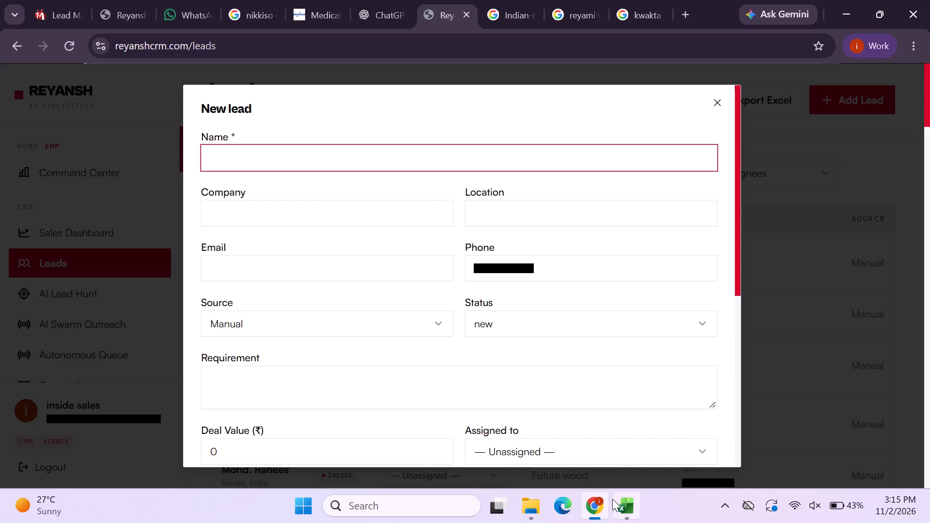
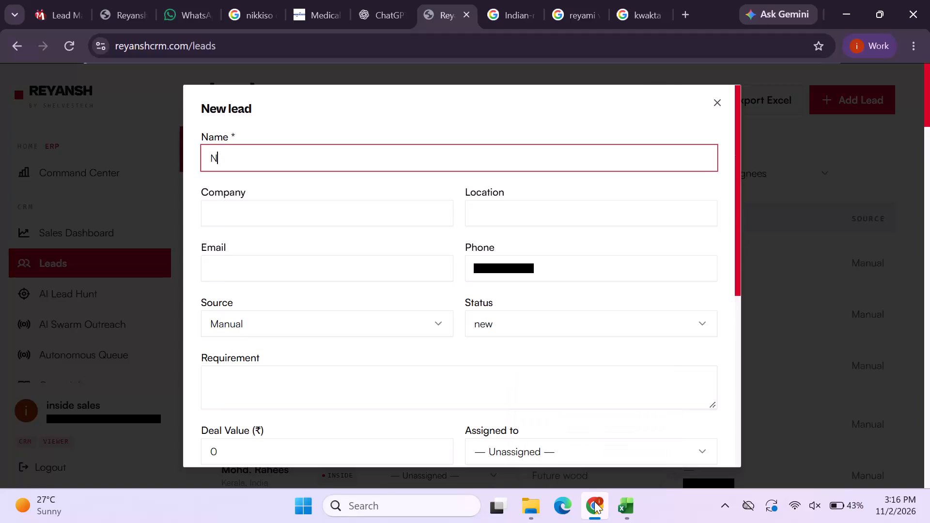
Complete the row 18 contact's new lead with the name Nurul, company "Unknown" and location "India", checking the lead_contacts workbook.
key(u)
text(rul)
key(space)
click(243, 216)
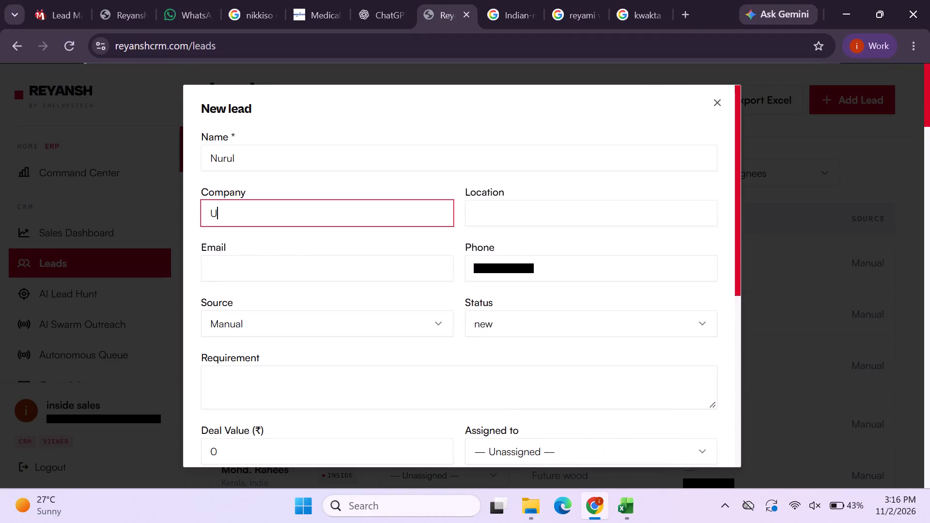
text(nknown)
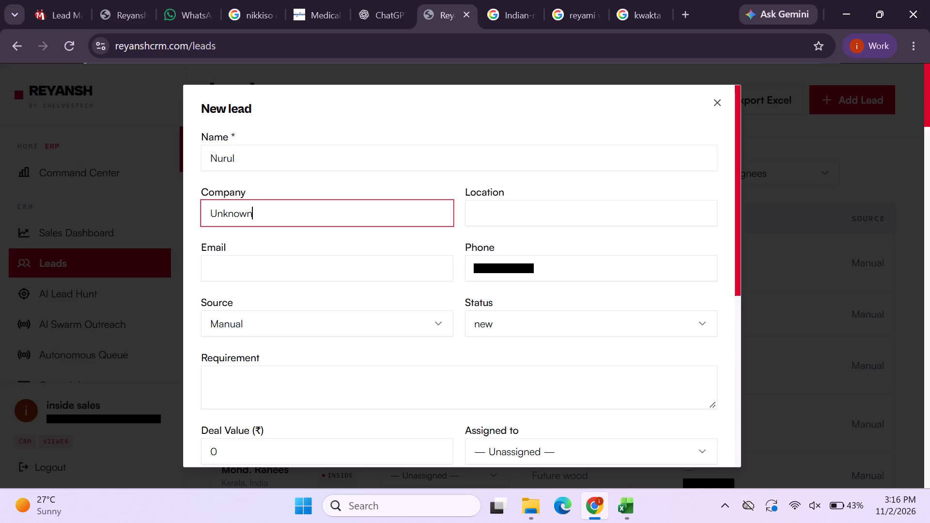
click(597, 501)
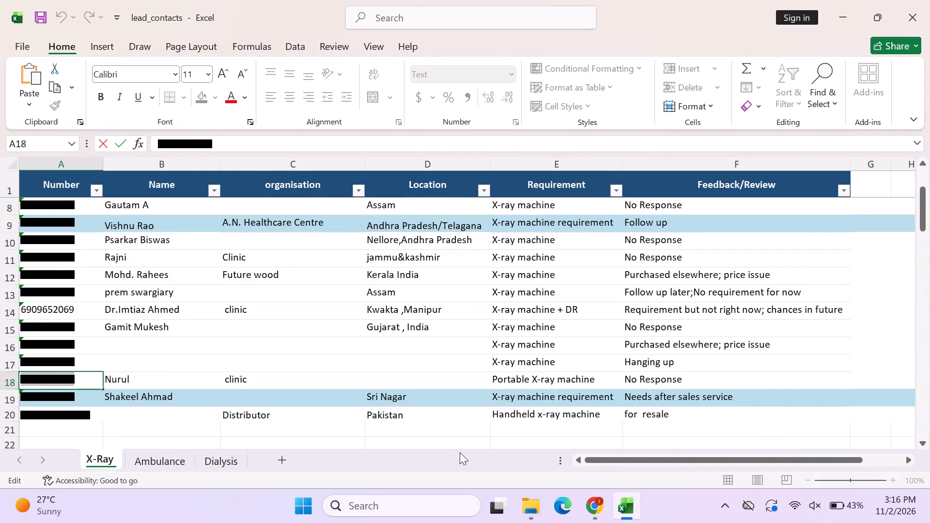
click(461, 452)
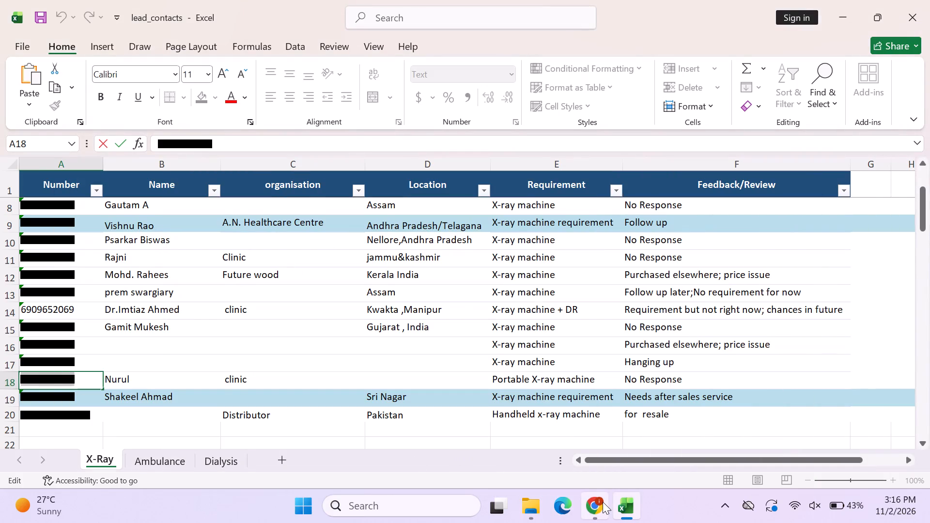
click(601, 502)
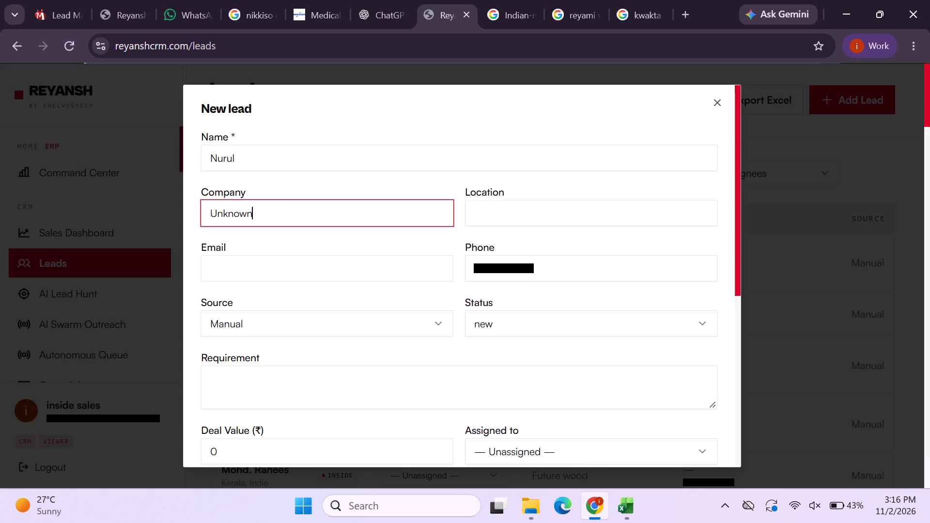
click(368, 265)
click(498, 211)
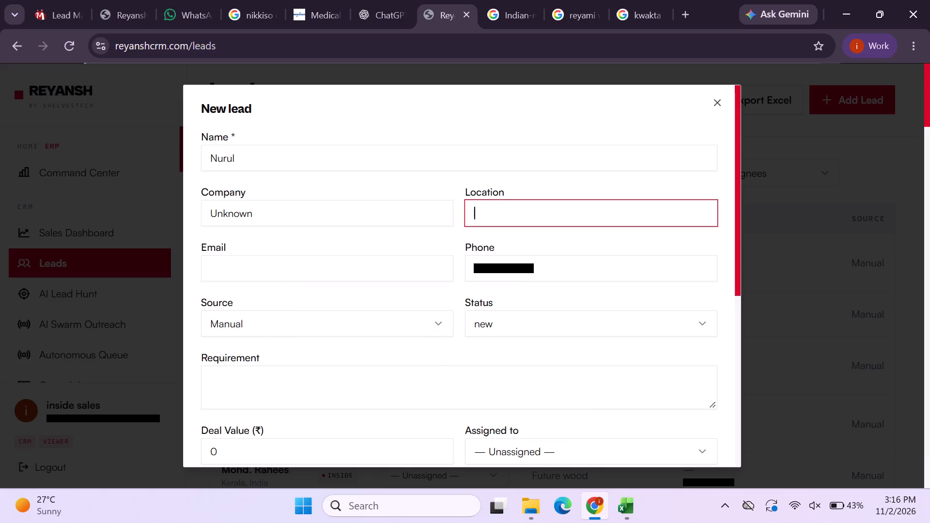
text(ndia)
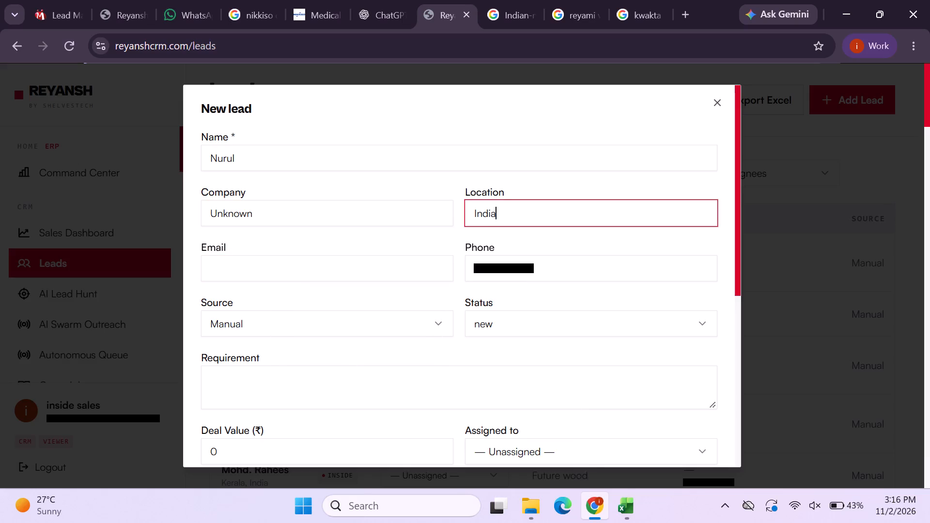
Enter "no response" as the new lead's requirement and add the lead to the CRM, leaving it unassigned.
click(250, 382)
text(no)
key(space)
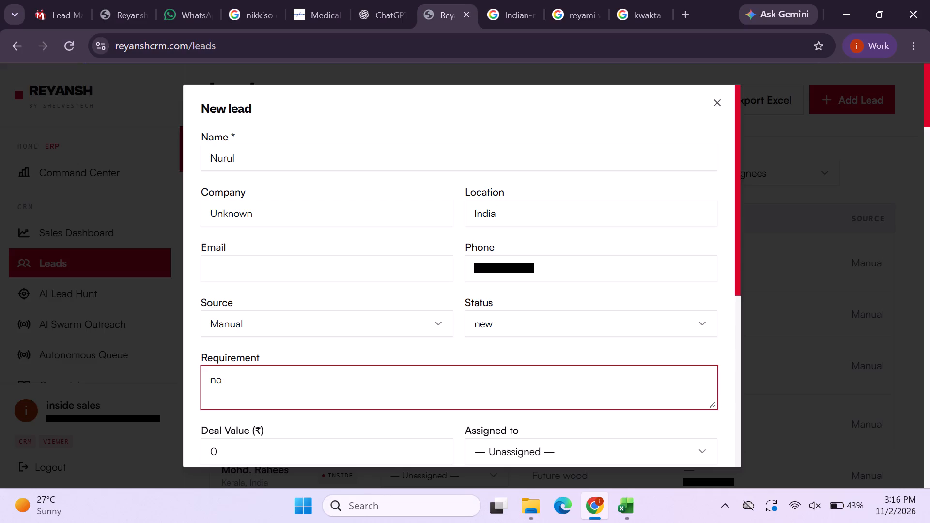
text(response)
scroll(651, 287, down, 4)
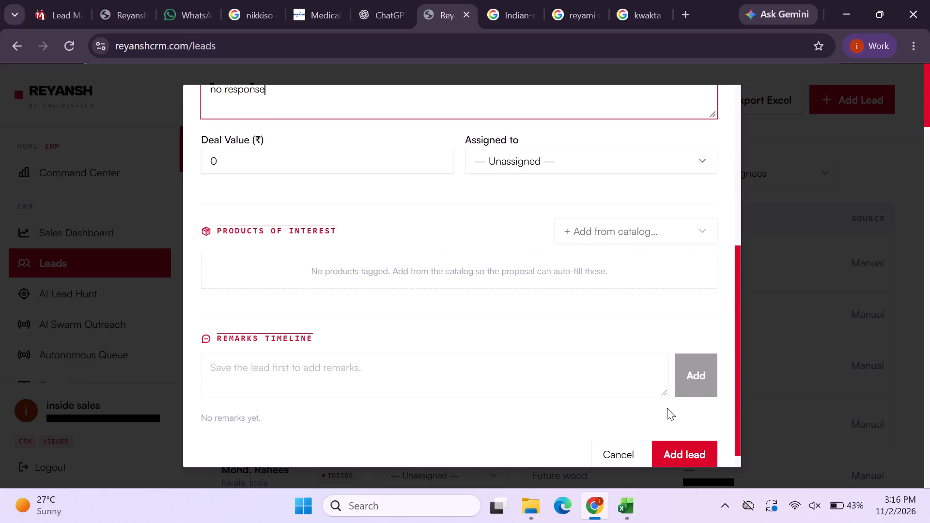
scroll(661, 392, down, 3)
click(698, 431)
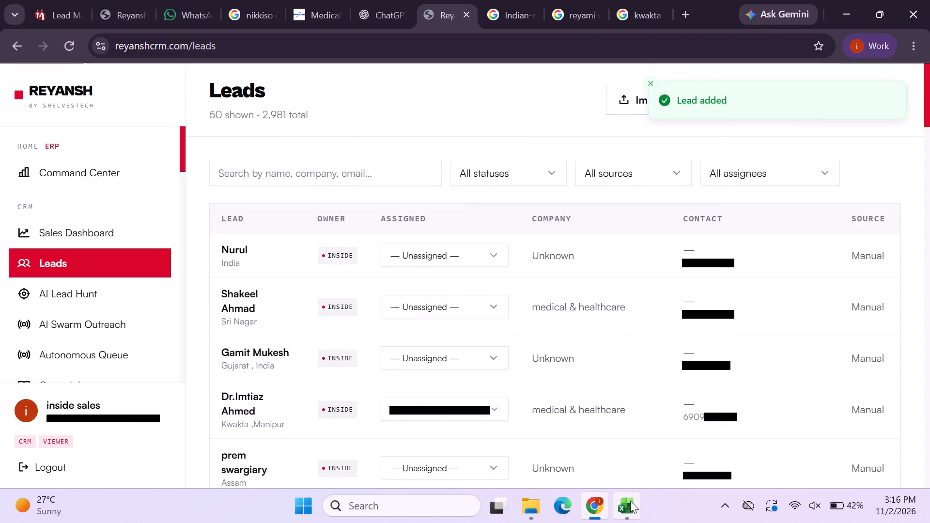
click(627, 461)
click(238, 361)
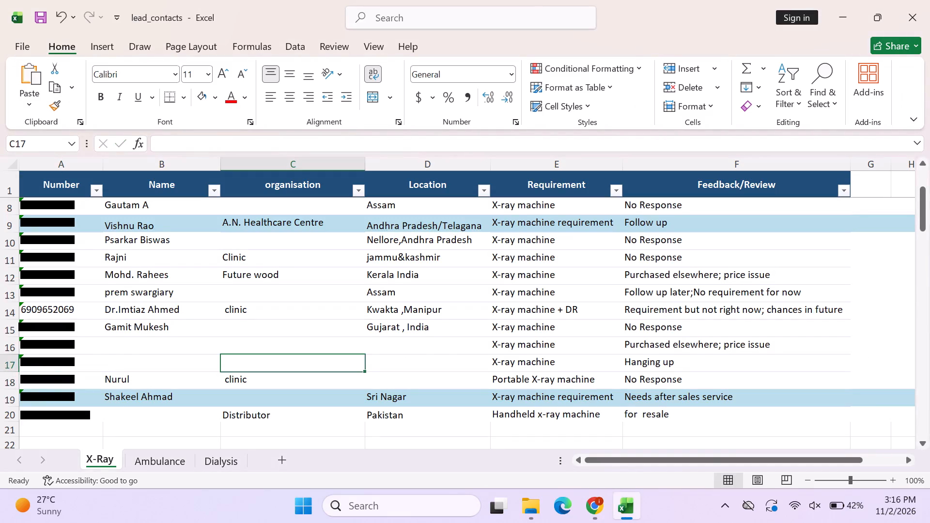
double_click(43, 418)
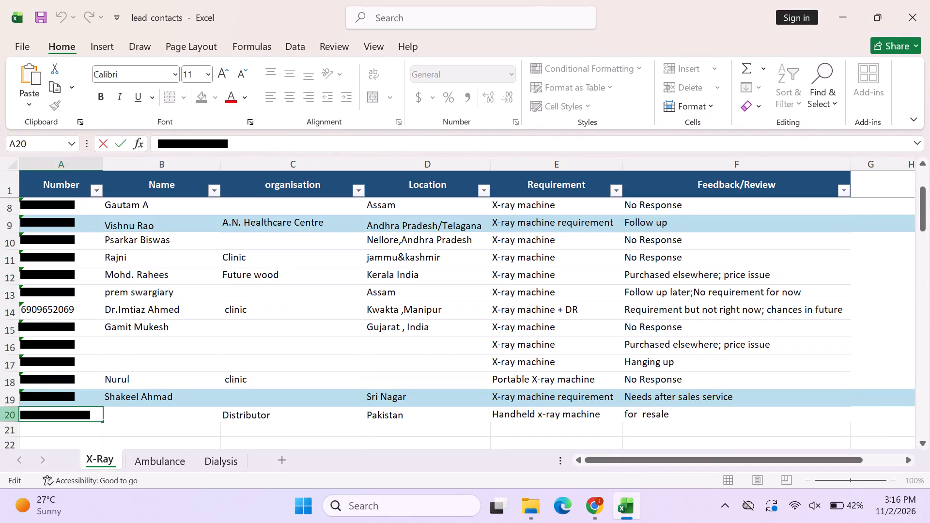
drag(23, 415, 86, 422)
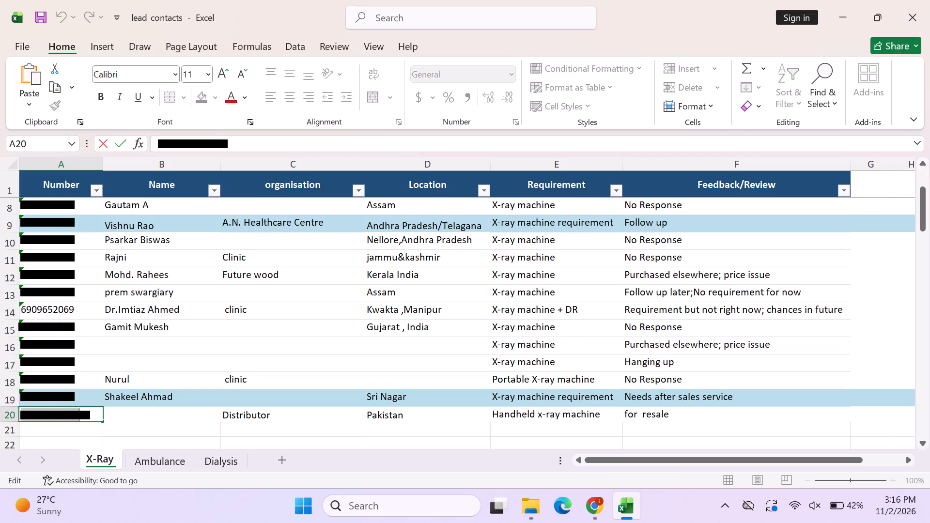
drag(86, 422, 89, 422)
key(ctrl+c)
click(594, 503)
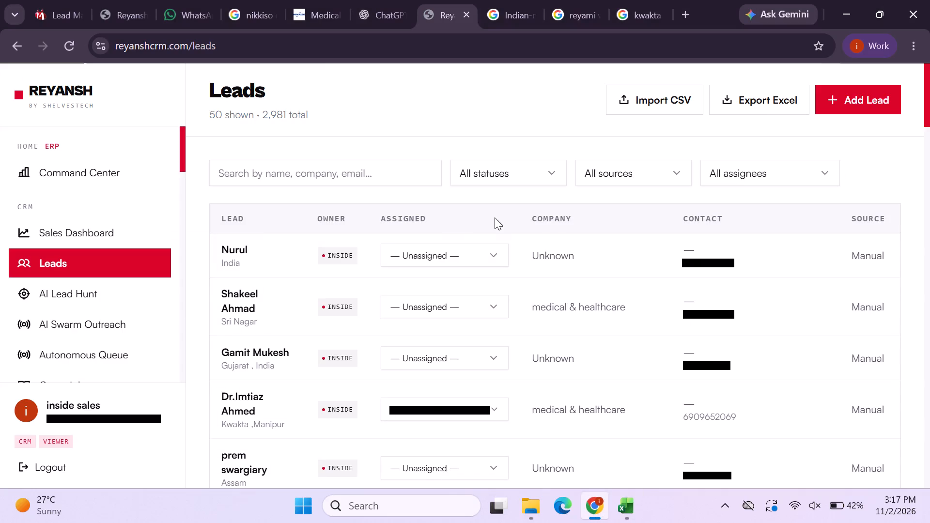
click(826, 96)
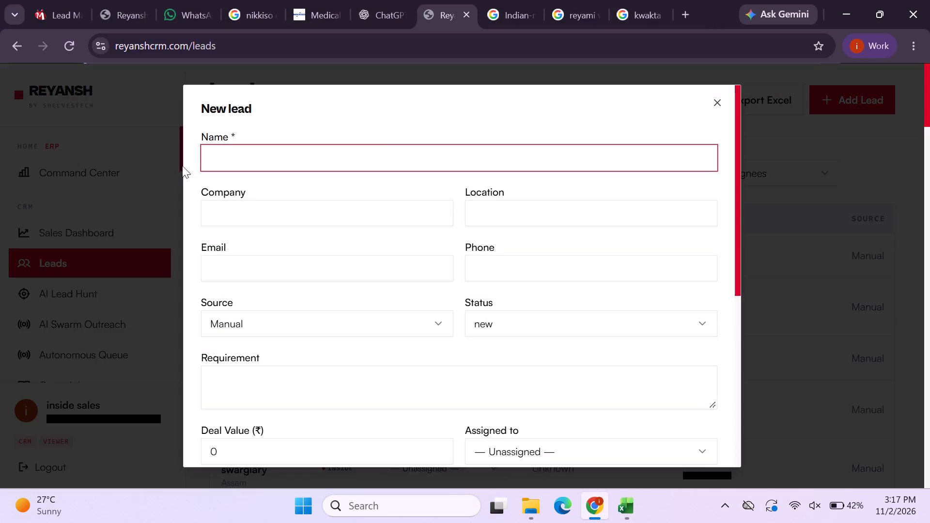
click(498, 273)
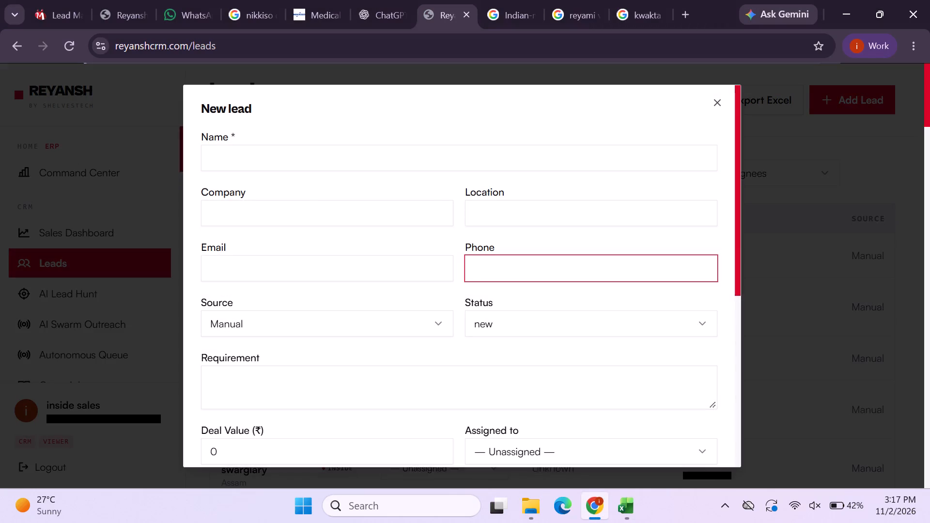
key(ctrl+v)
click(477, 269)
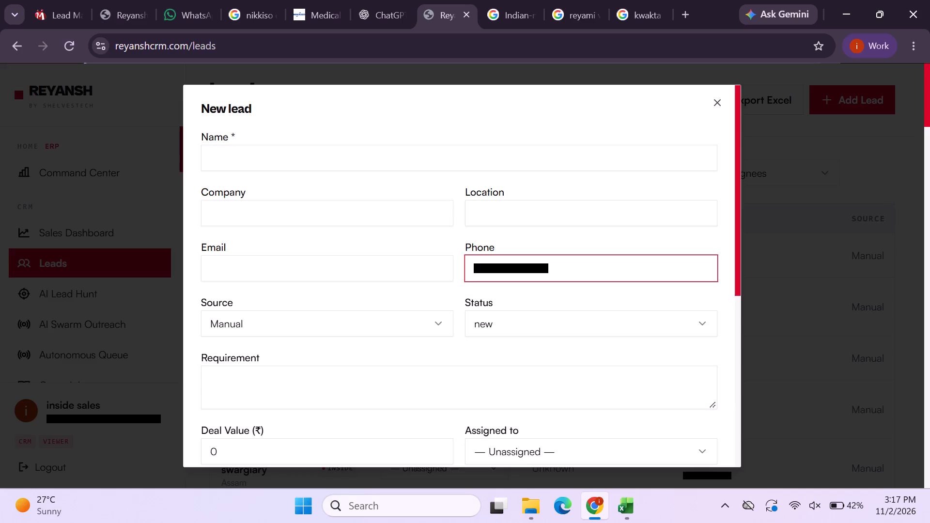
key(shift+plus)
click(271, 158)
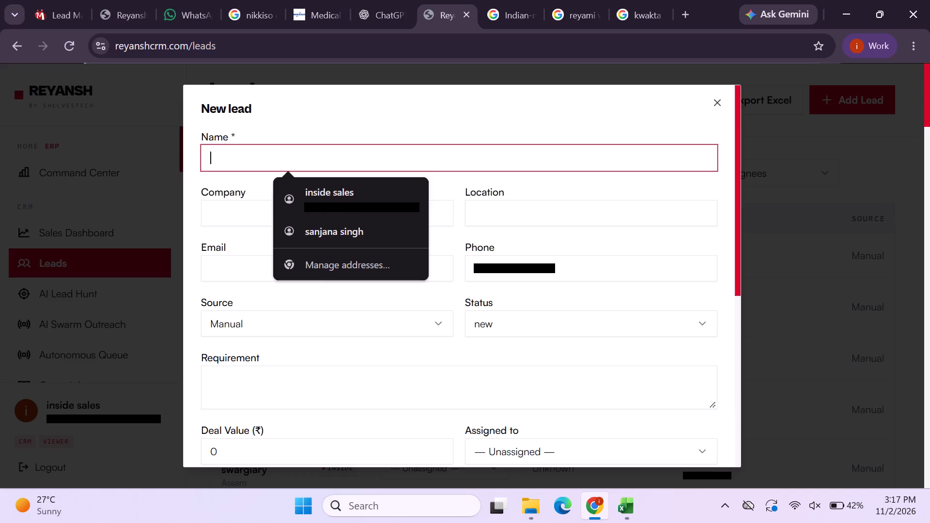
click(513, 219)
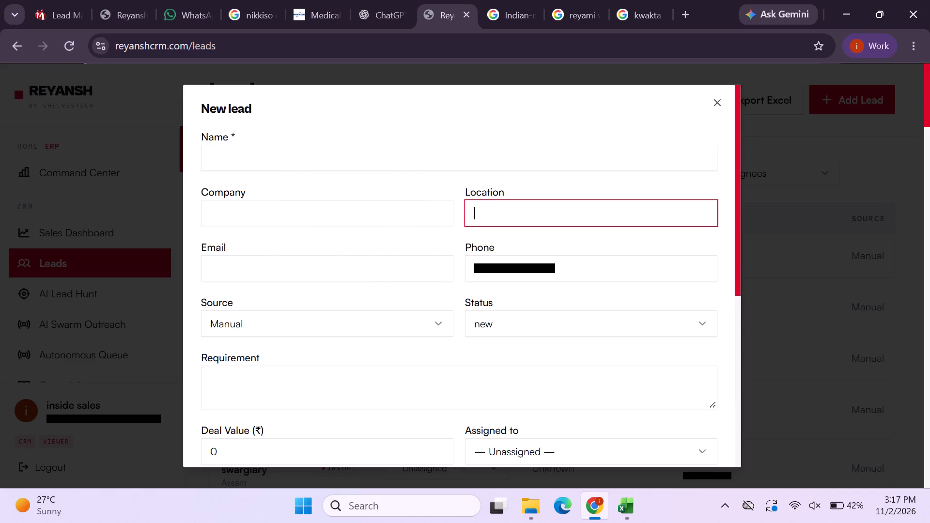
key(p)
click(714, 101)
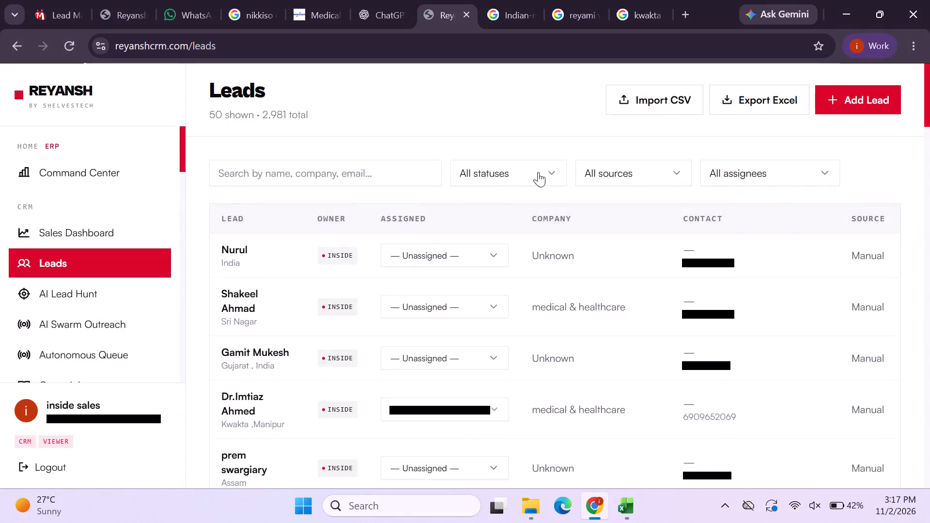
Look through the CRM's Leads list to review the existing leads' names, locations, assignees, companies and sources.
scroll(429, 380, down, 1)
scroll(469, 357, down, 3)
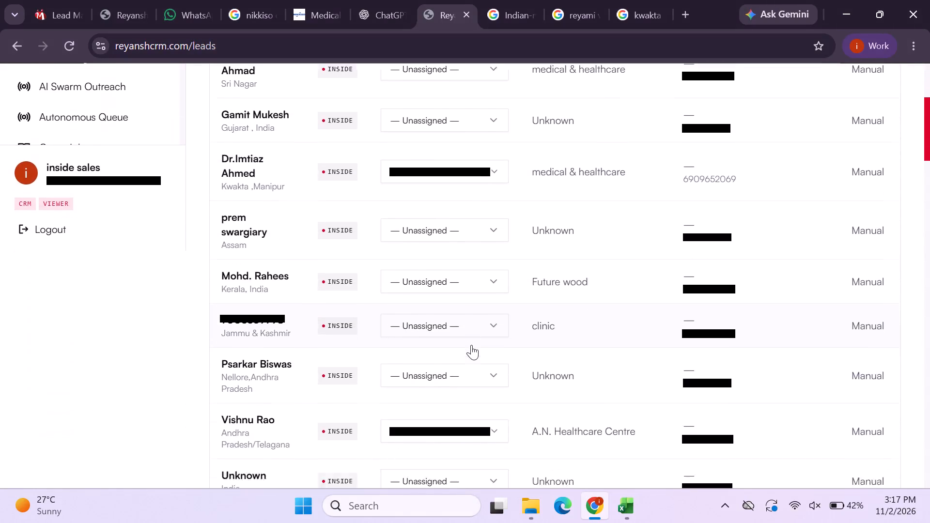
scroll(471, 345, down, 7)
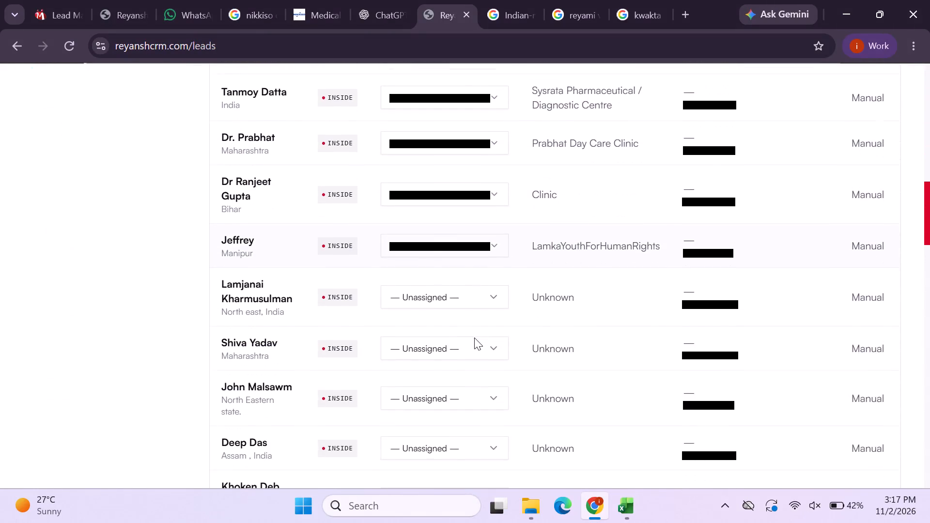
scroll(474, 338, down, 3)
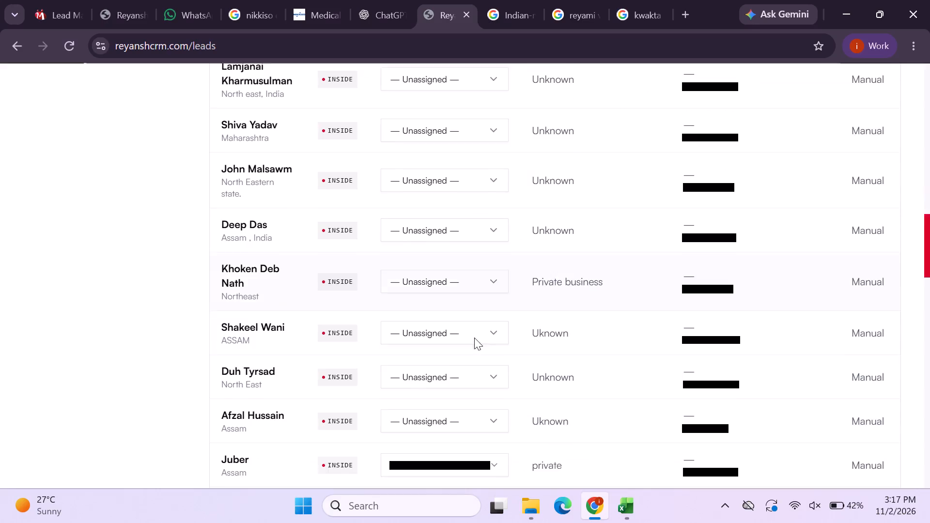
scroll(474, 338, down, 2)
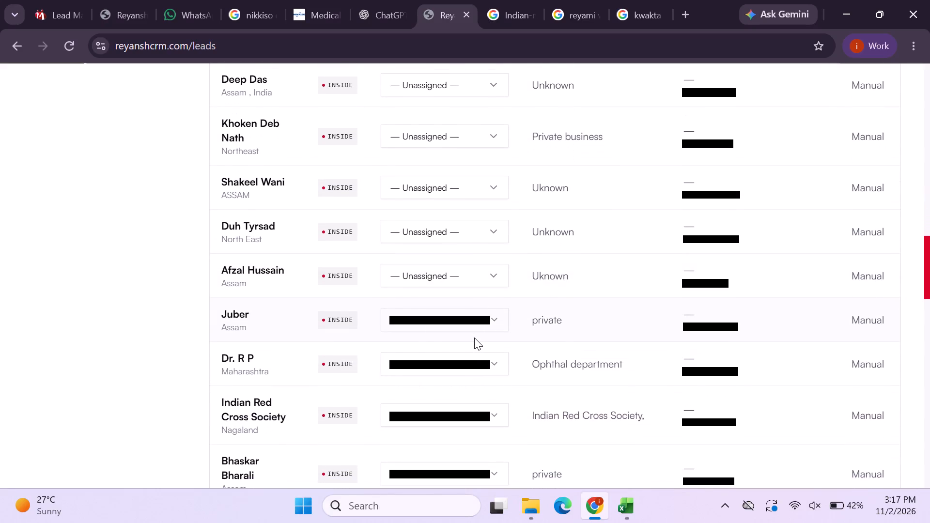
scroll(474, 338, down, 1)
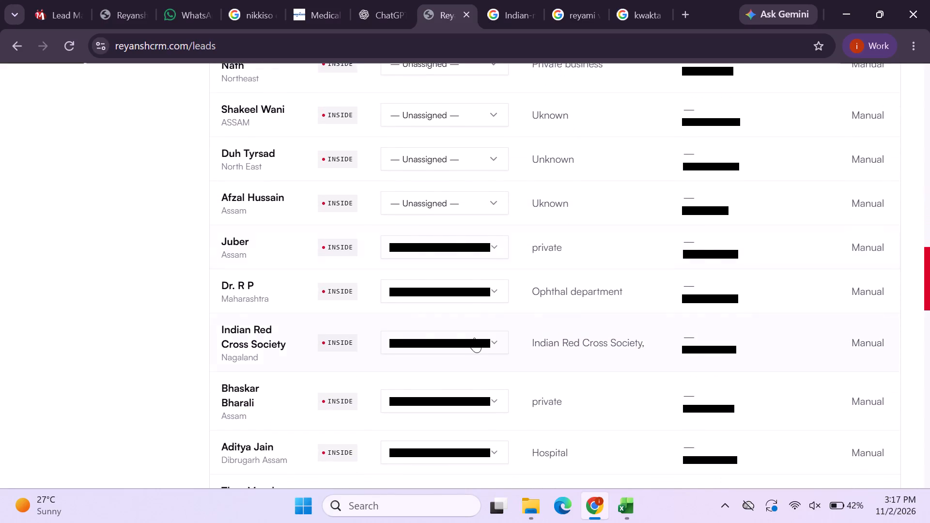
scroll(474, 338, down, 1)
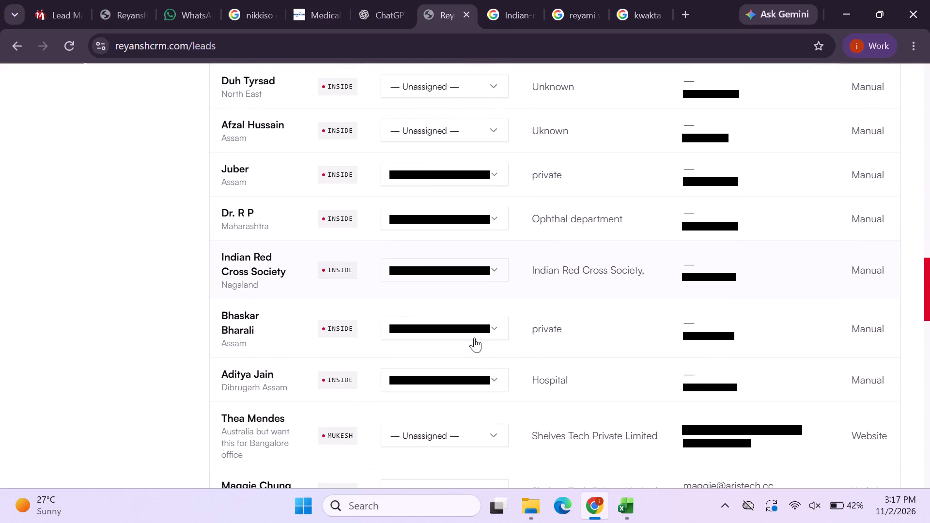
scroll(474, 338, up, 2)
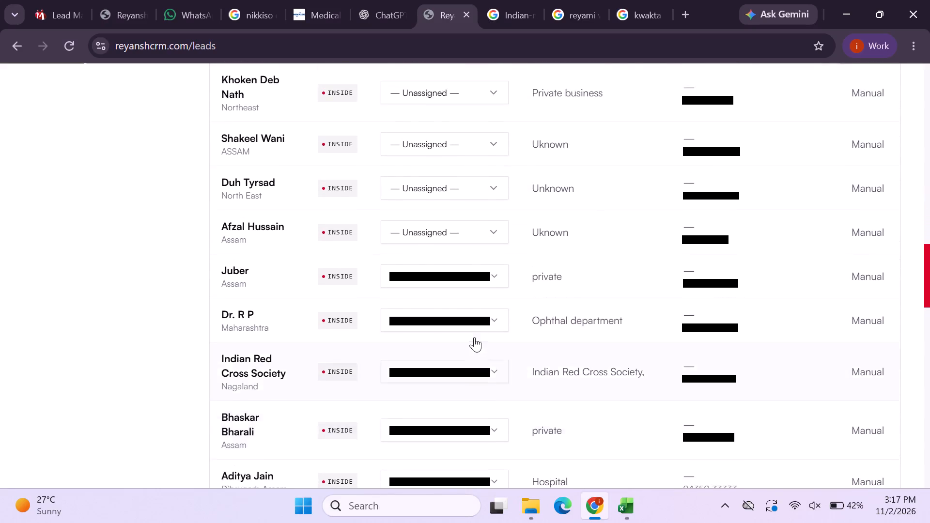
scroll(474, 337, up, 3)
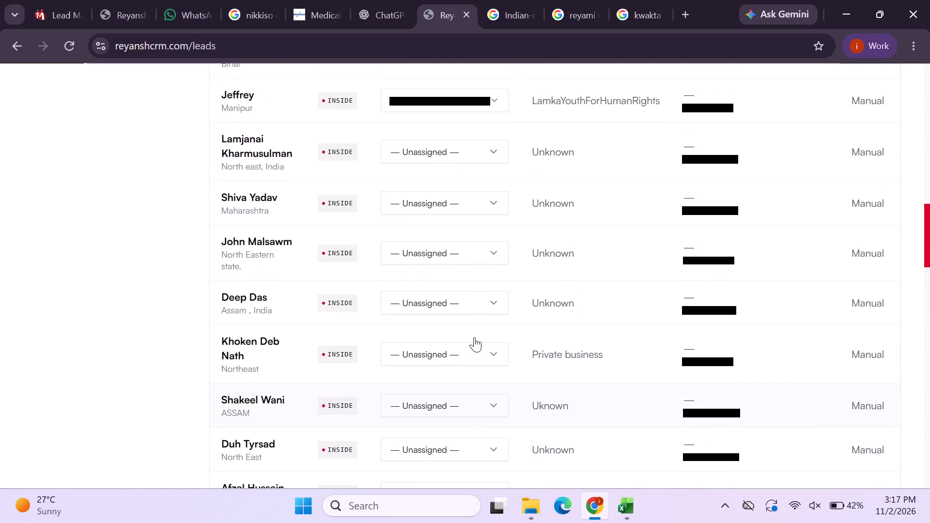
scroll(474, 337, up, 3)
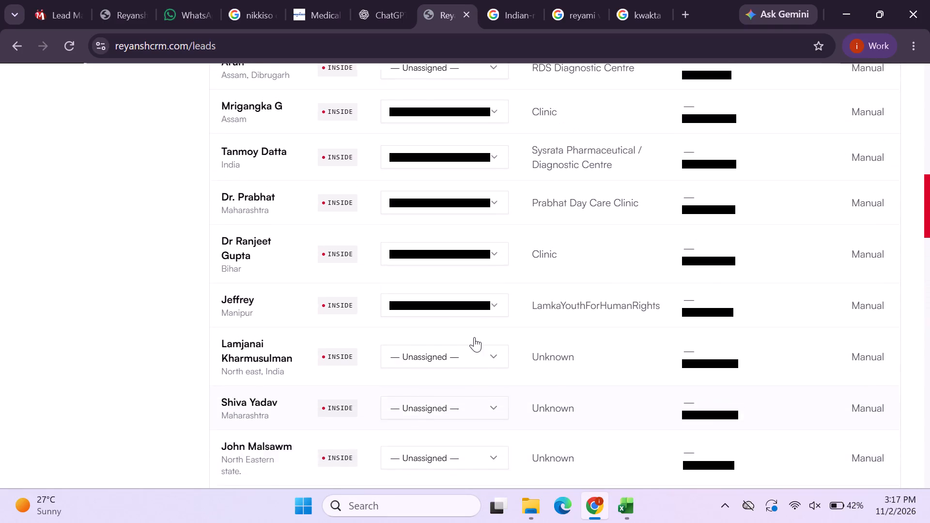
scroll(474, 337, up, 2)
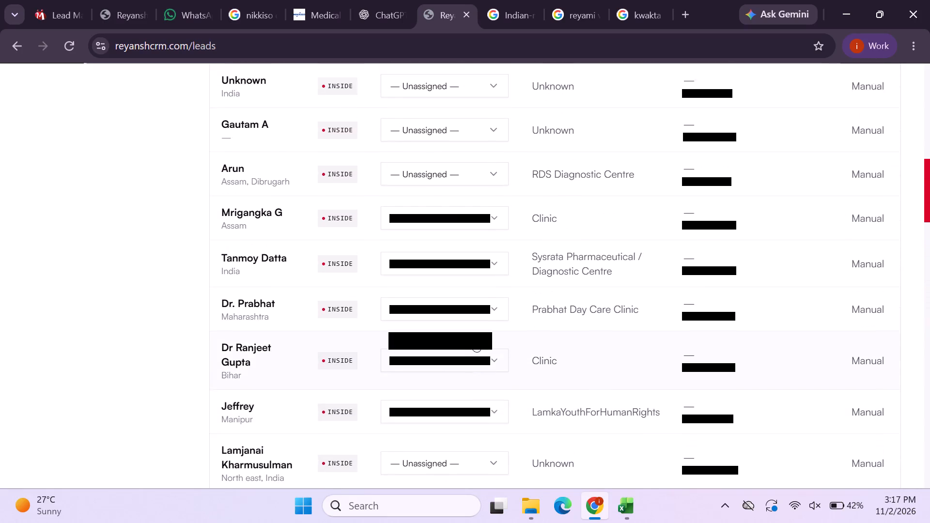
Start a new CRM lead for the row 20 contact with the copied phone number prefixed by "+" and the location "Pakistan".
scroll(474, 337, up, 2)
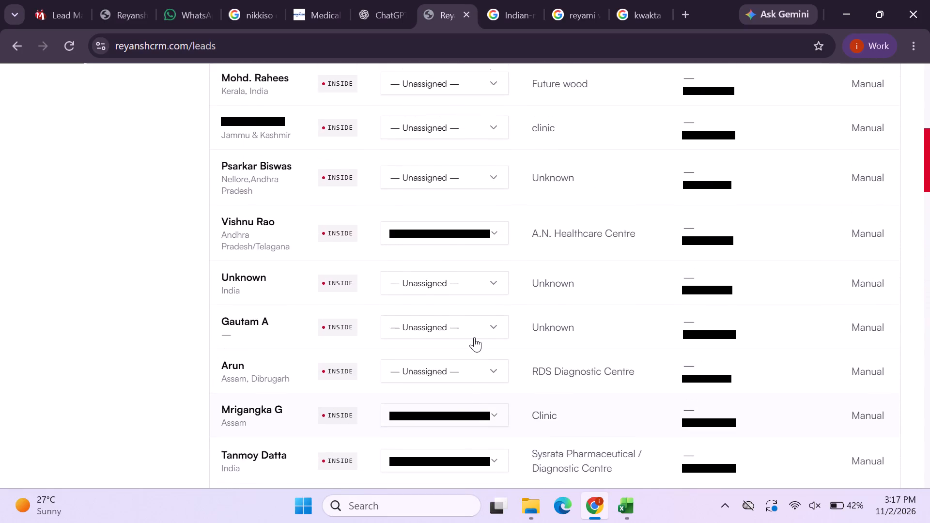
scroll(474, 337, up, 3)
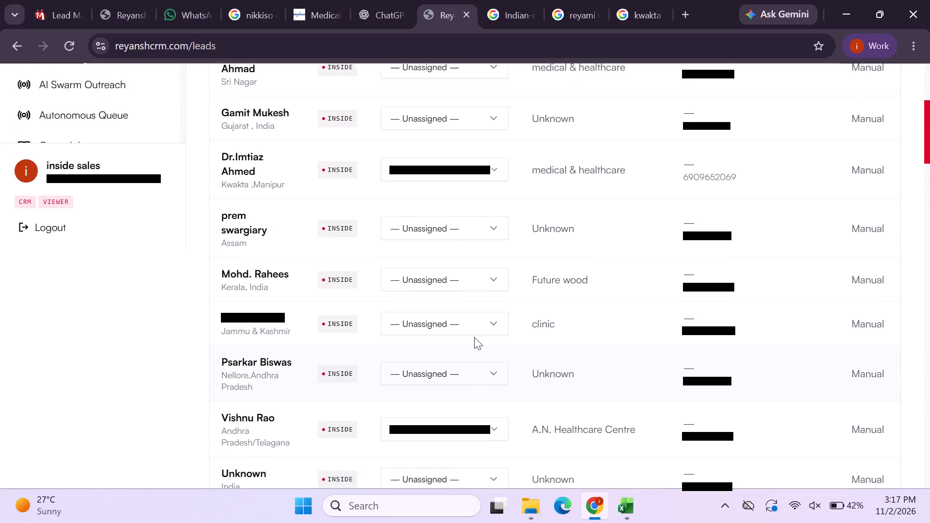
scroll(474, 337, up, 2)
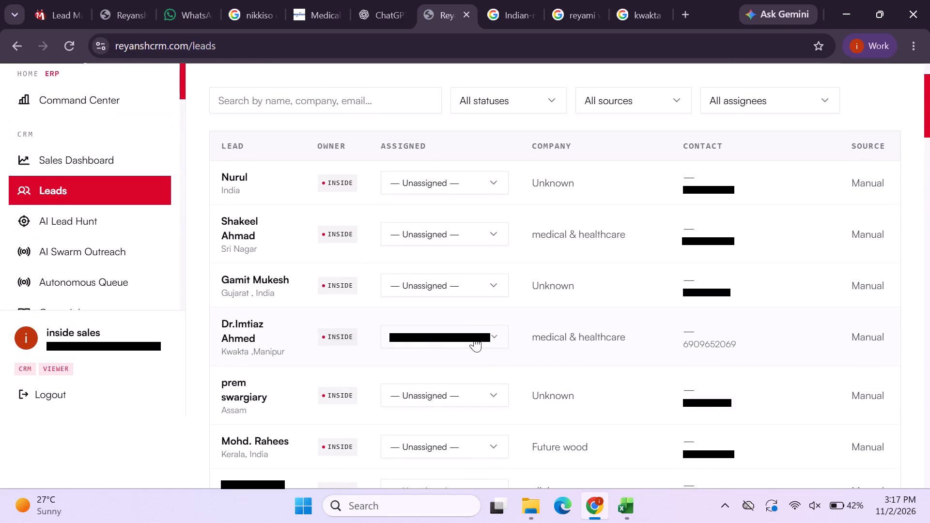
scroll(474, 337, up, 2)
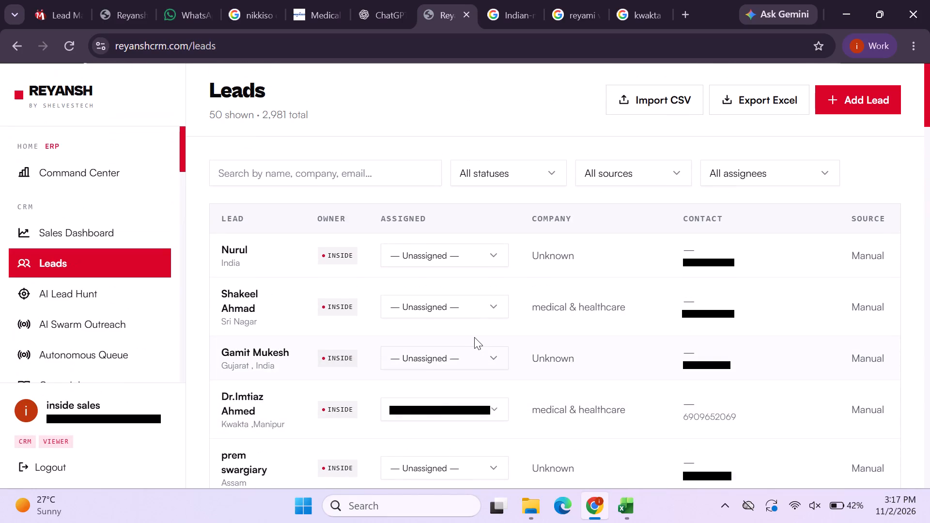
click(837, 94)
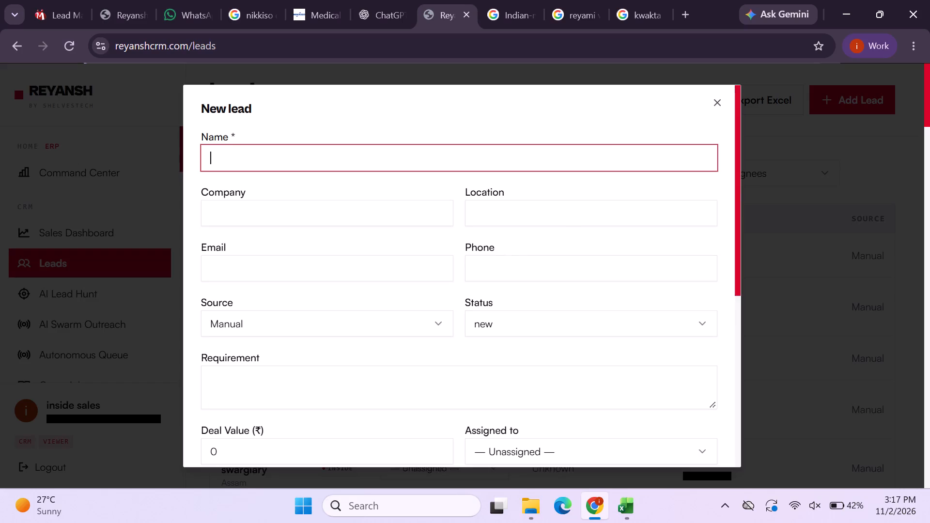
click(498, 264)
key(ctrl+v)
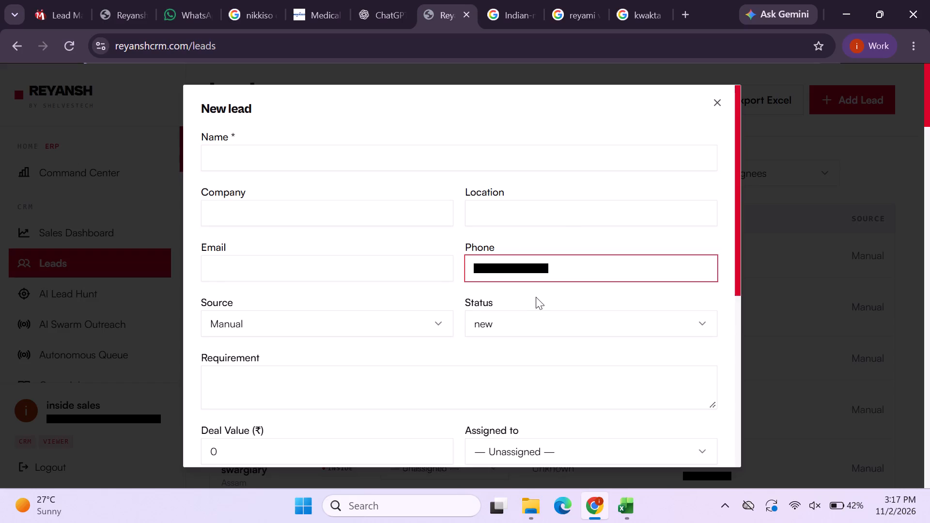
click(477, 266)
key(shift+plus)
click(496, 217)
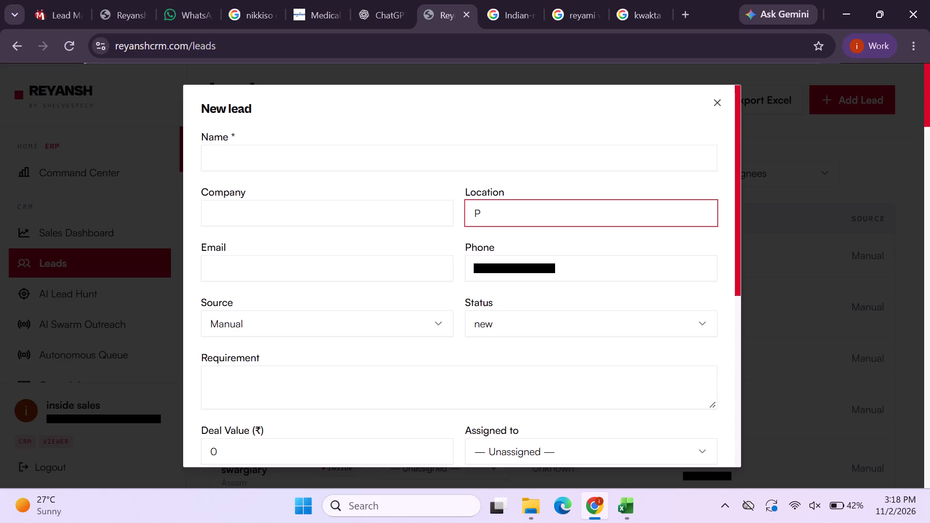
text(akis)
text(tan)
Copy the organisation "Distributor" from row 20 of the lead_contacts workbook in Excel into the new CRM lead's company.
click(628, 454)
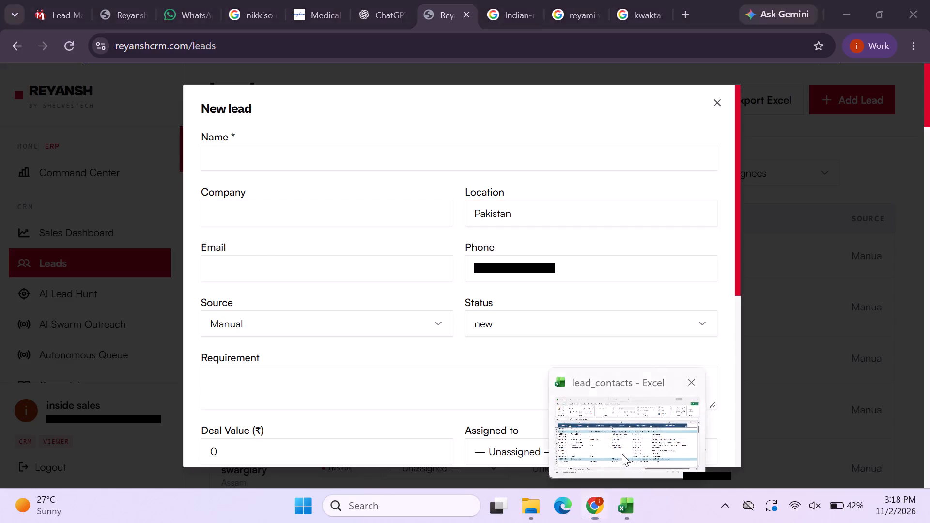
click(166, 362)
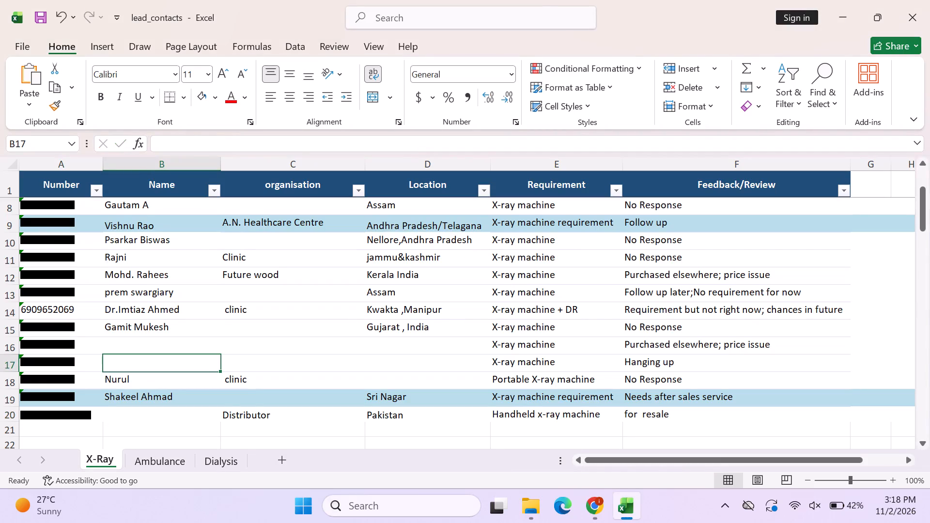
double_click(263, 417)
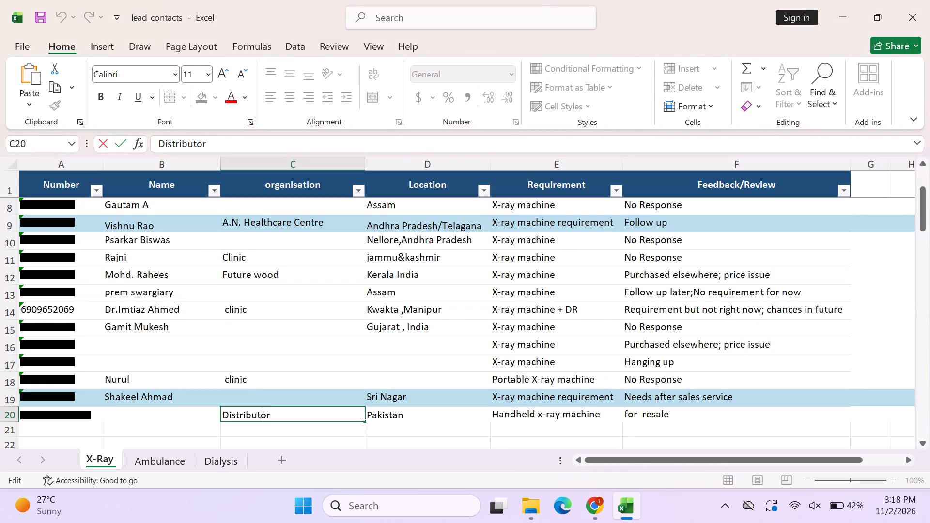
drag(223, 415, 317, 412)
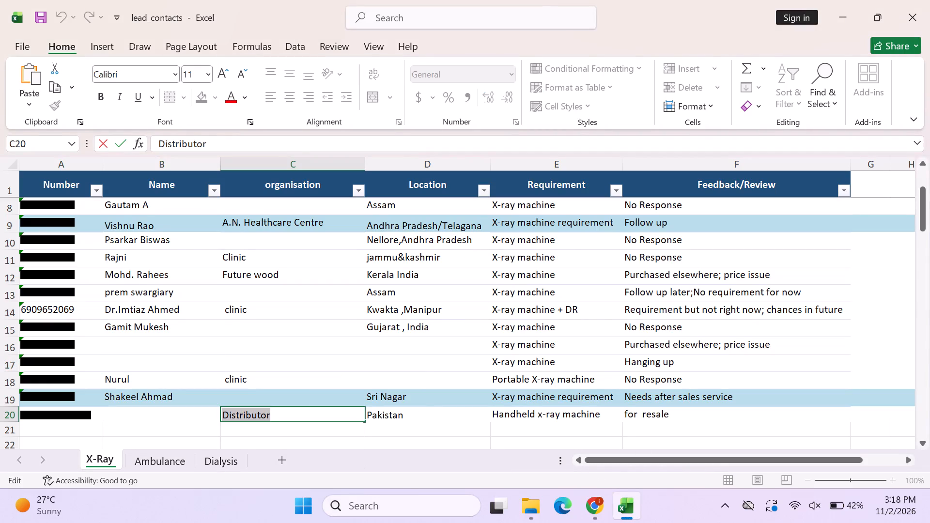
key(ctrl+c)
click(591, 508)
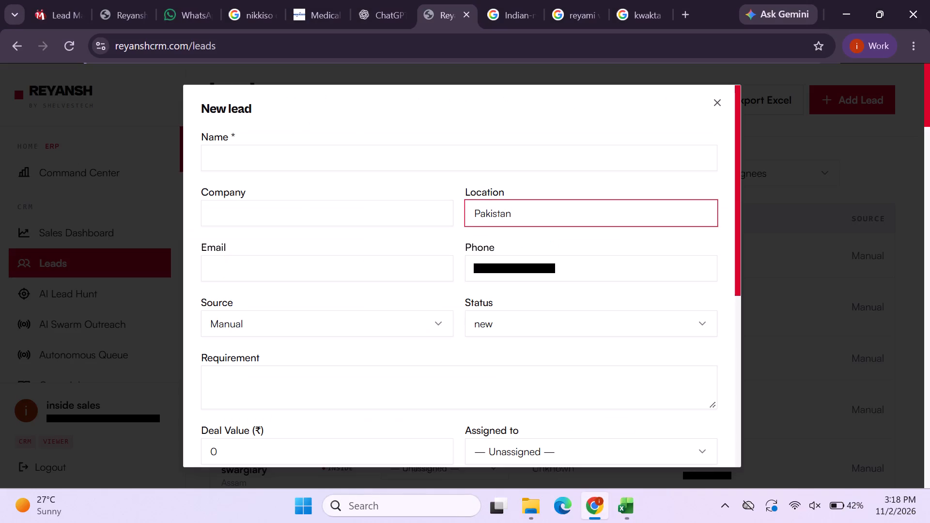
click(257, 207)
key(ctrl+v)
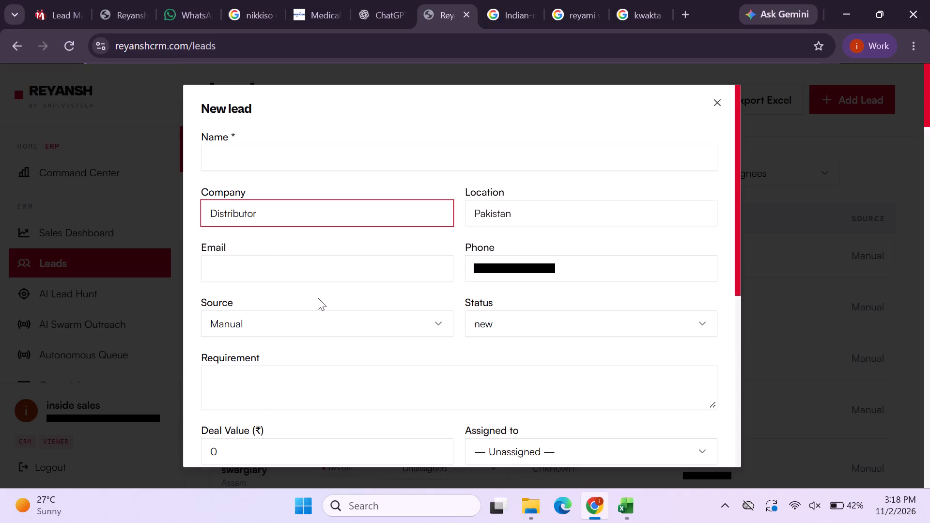
Enter "handheld x-ray machine for resale" as the new lead's requirement.
click(256, 387)
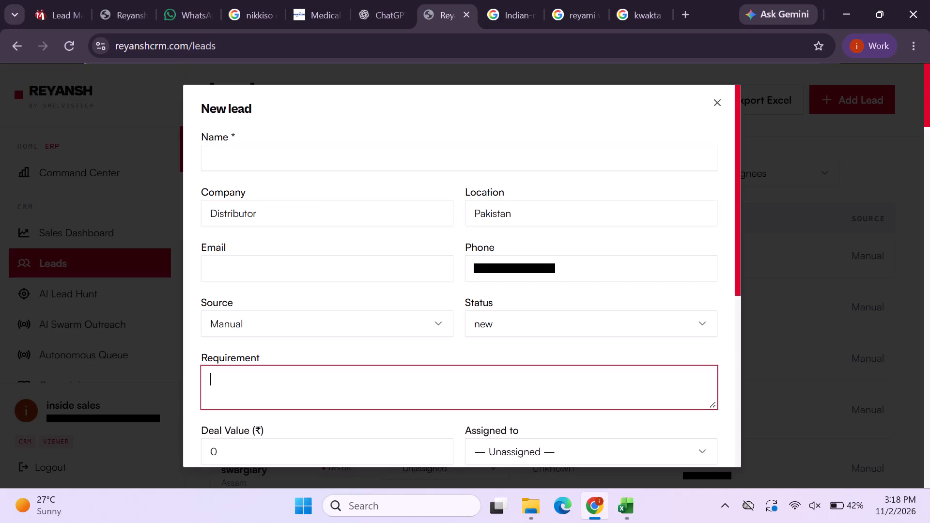
text(han)
key(d)
text(held x-ray machine for resale)
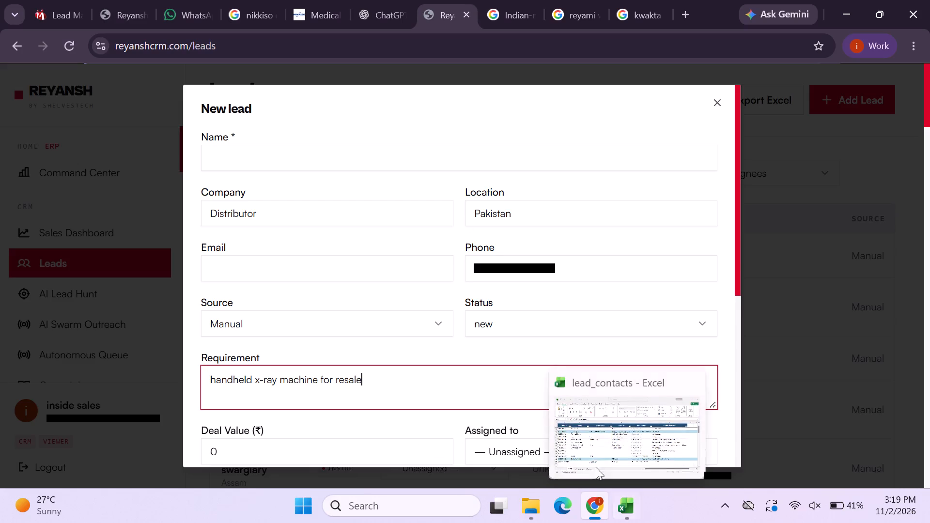
Switch to the lead_contacts workbook in Excel to check the row 20 contact's details.
click(596, 466)
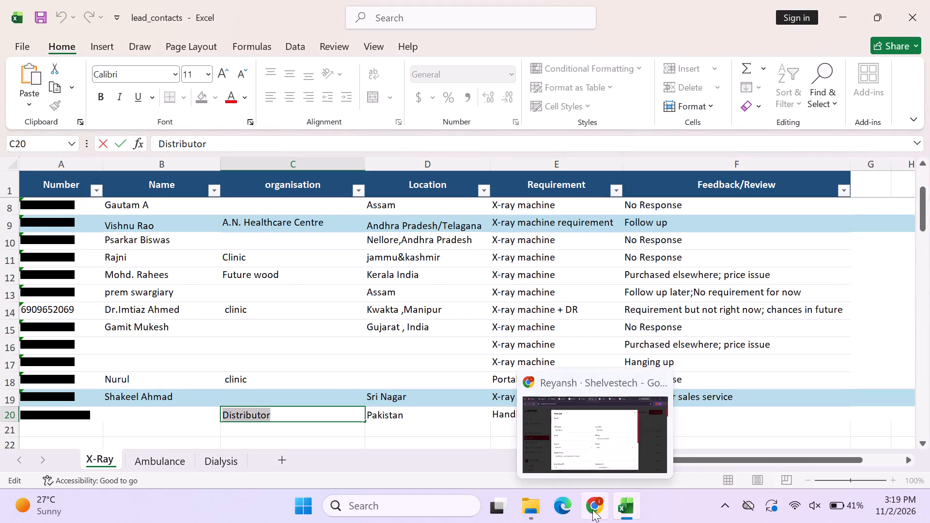
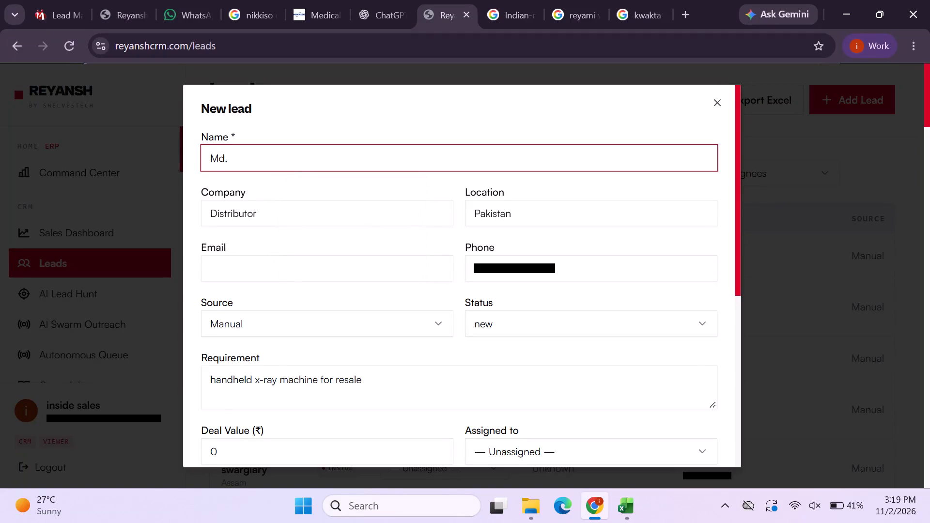
Review the new lead's details for the Pakistan distributor and save the lead.
scroll(397, 241, down, 3)
scroll(452, 272, down, 3)
scroll(610, 341, up, 3)
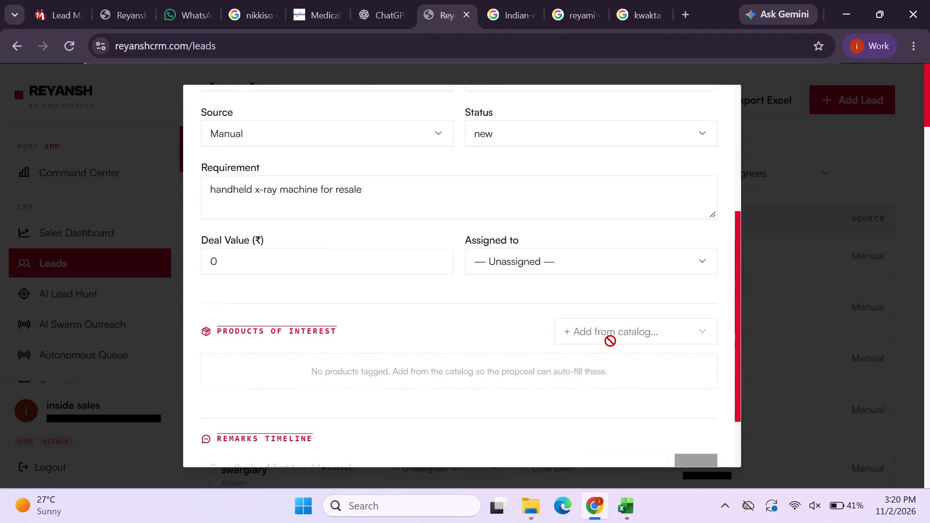
scroll(610, 341, up, 1)
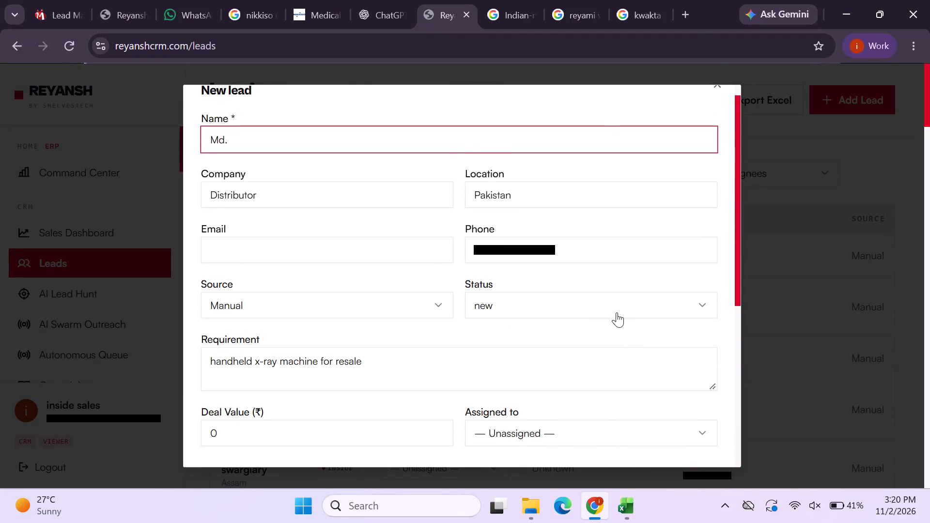
scroll(617, 312, down, 5)
scroll(638, 354, down, 5)
scroll(619, 348, up, 2)
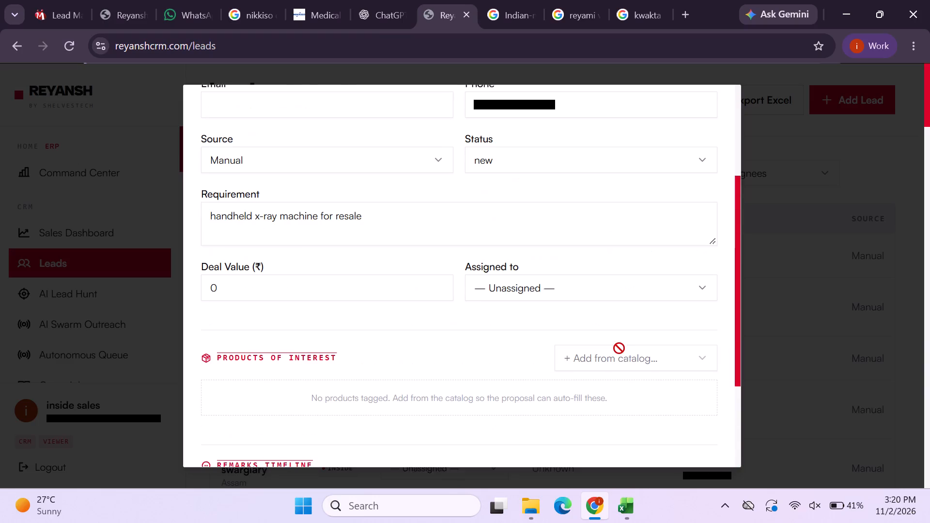
scroll(619, 348, up, 5)
scroll(620, 348, down, 10)
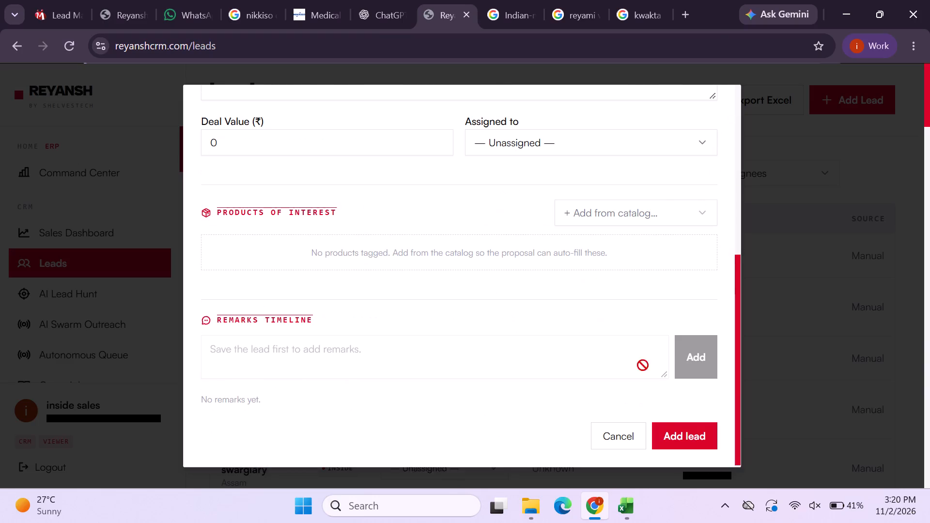
click(670, 434)
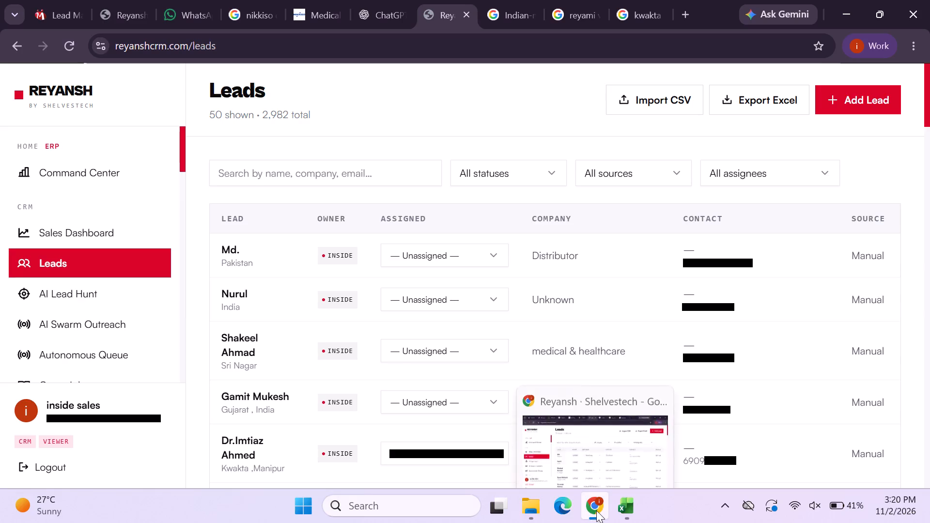
Switch to the lead_contacts workbook in Excel and shorten the row 16 feedback on the X-Ray sheet to "price issue".
click(600, 444)
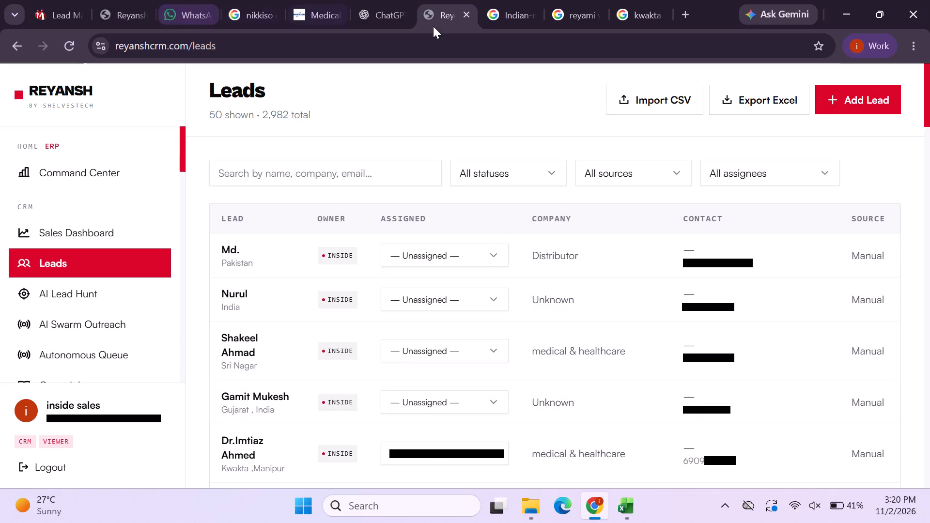
click(618, 447)
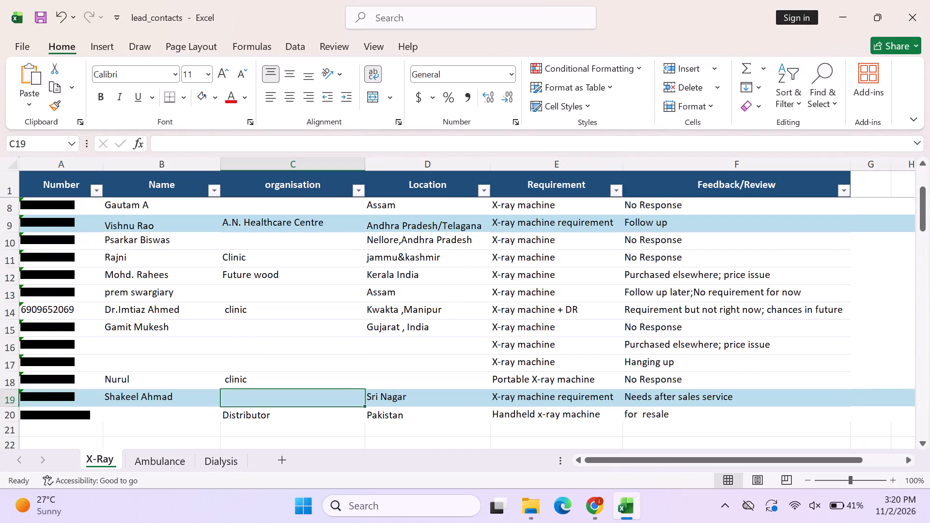
click(7, 345)
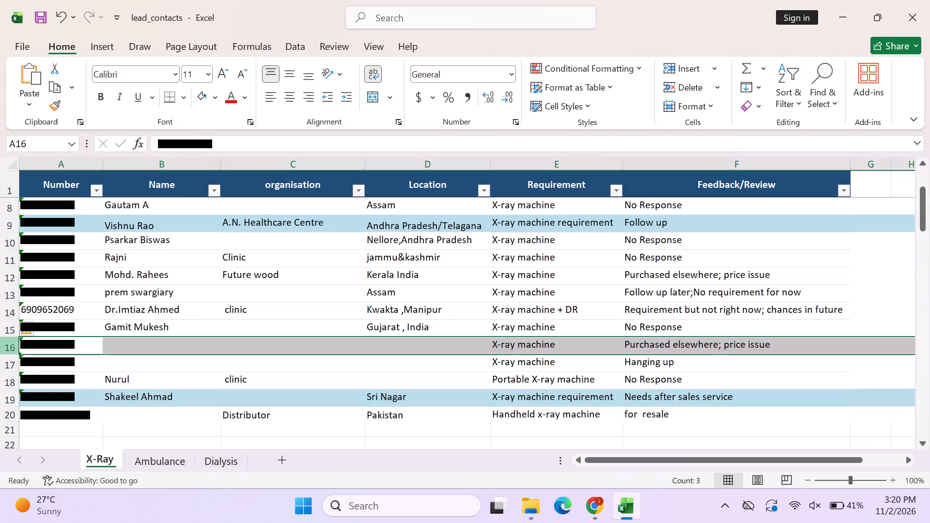
double_click(631, 345)
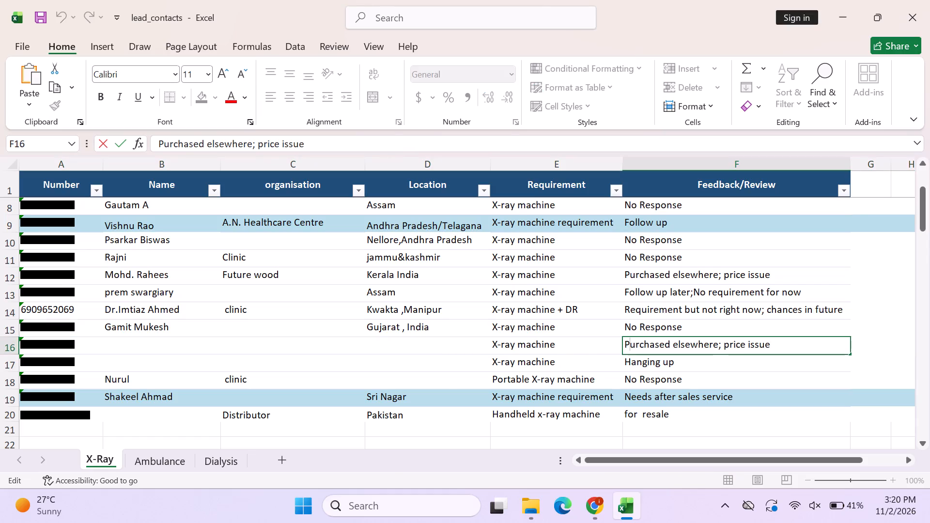
drag(624, 344, 779, 344)
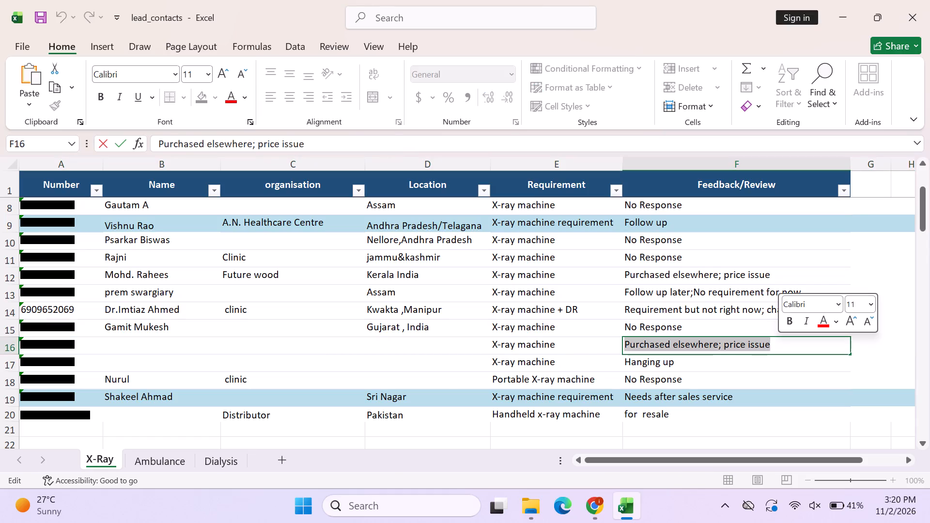
click(722, 341)
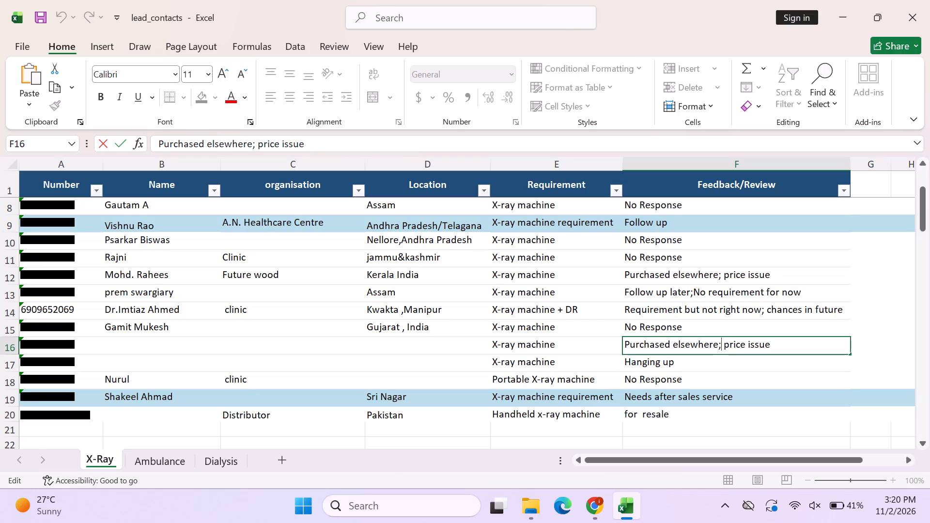
key(BackSpace)
key(BackSpace)
key(BackSpace)
key(BackSpace)
key(BackSpace)
key(BackSpace)
key(BackSpace)
key(BackSpace)
key(BackSpace)
key(BackSpace)
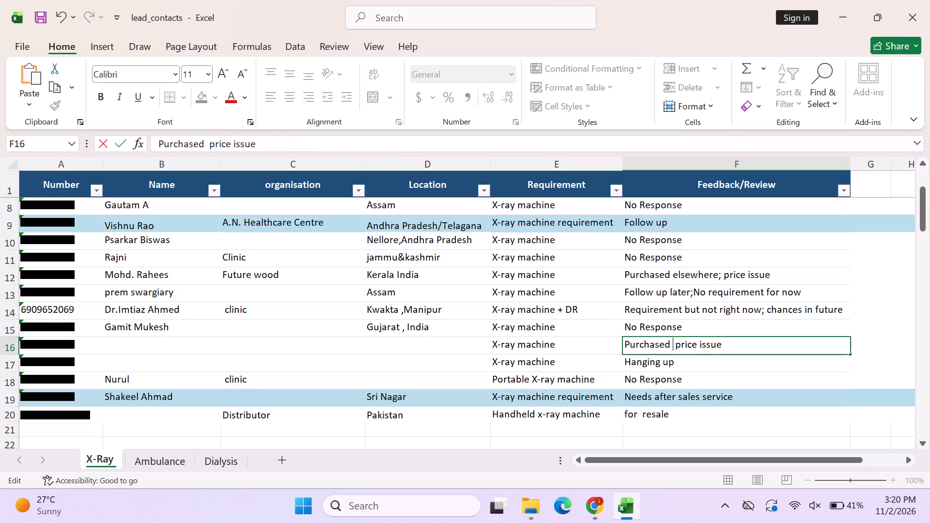
key(BackSpace)
key(BackSpace)
key(BackSpace)
key(BackSpace)
key(BackSpace)
key(BackSpace)
key(BackSpace)
key(BackSpace)
key(BackSpace)
key(BackSpace)
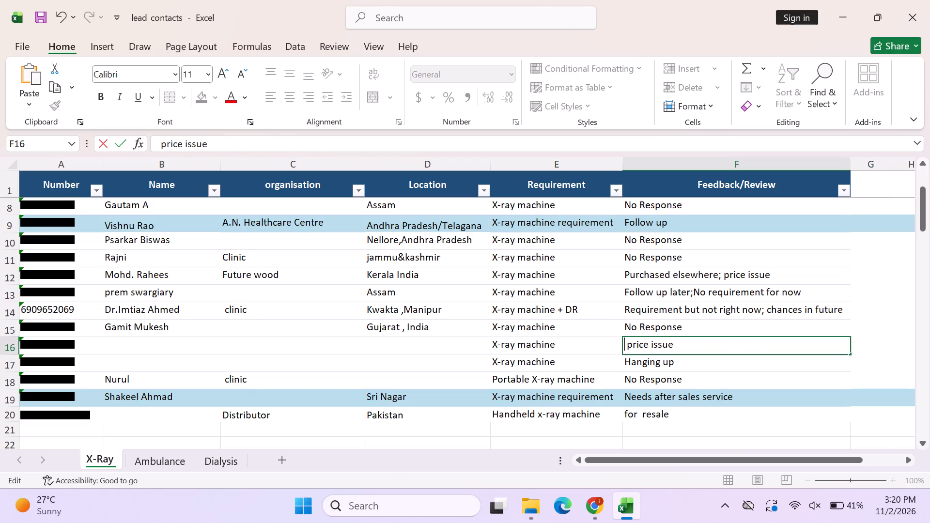
key(BackSpace)
Shorten the row 12 feedback on the X-Ray sheet to "price issue".
double_click(723, 275)
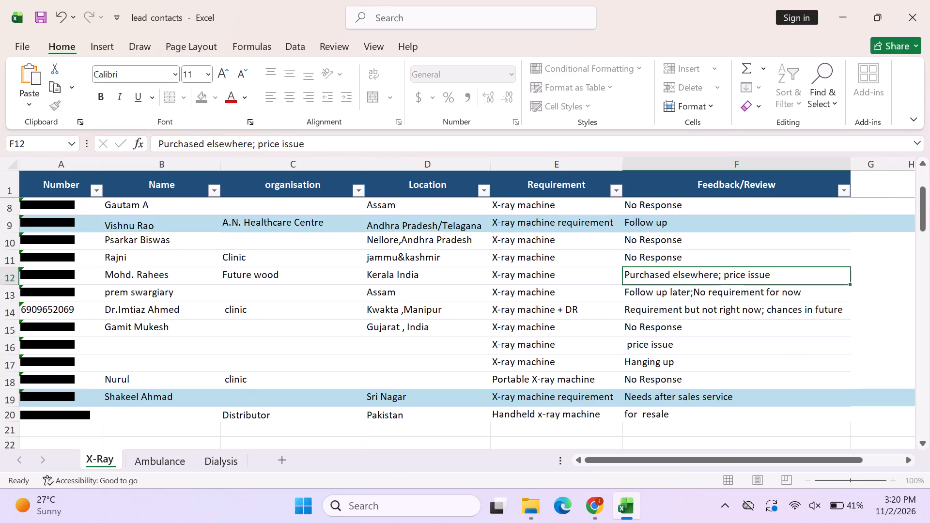
key(BackSpace)
key(BackSpace)
key(BackSpace)
key(BackSpace)
key(BackSpace)
key(BackSpace)
key(BackSpace)
key(BackSpace)
key(BackSpace)
key(BackSpace)
key(BackSpace)
key(BackSpace)
key(BackSpace)
key(BackSpace)
key(BackSpace)
key(BackSpace)
key(BackSpace)
key(BackSpace)
key(BackSpace)
key(BackSpace)
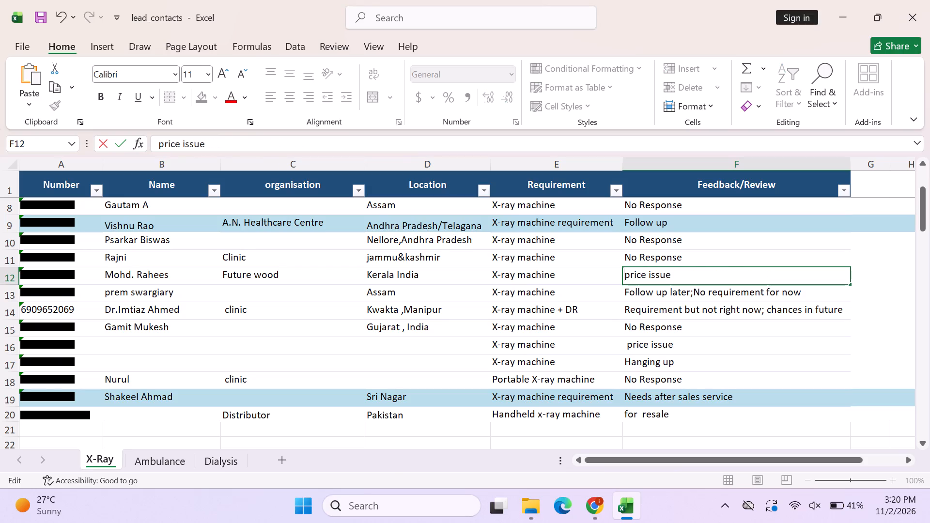
Copy the phone number from row 17 of the X-Ray sheet into the phone of a new lead in the Reyansh CRM.
click(51, 347)
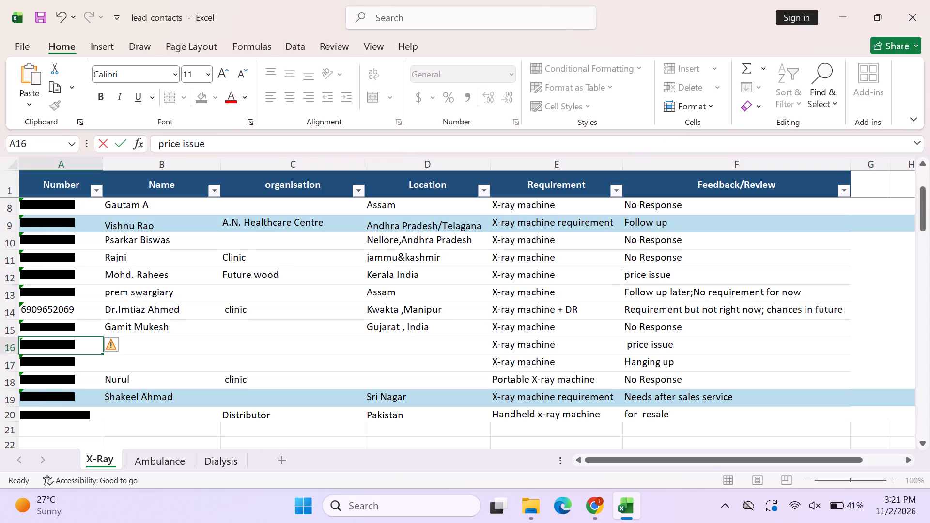
double_click(46, 342)
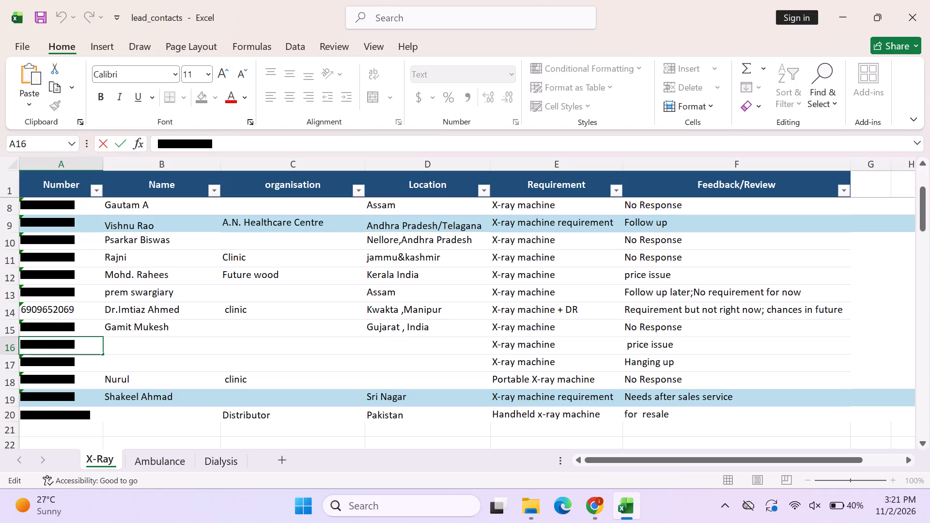
click(44, 366)
double_click(41, 362)
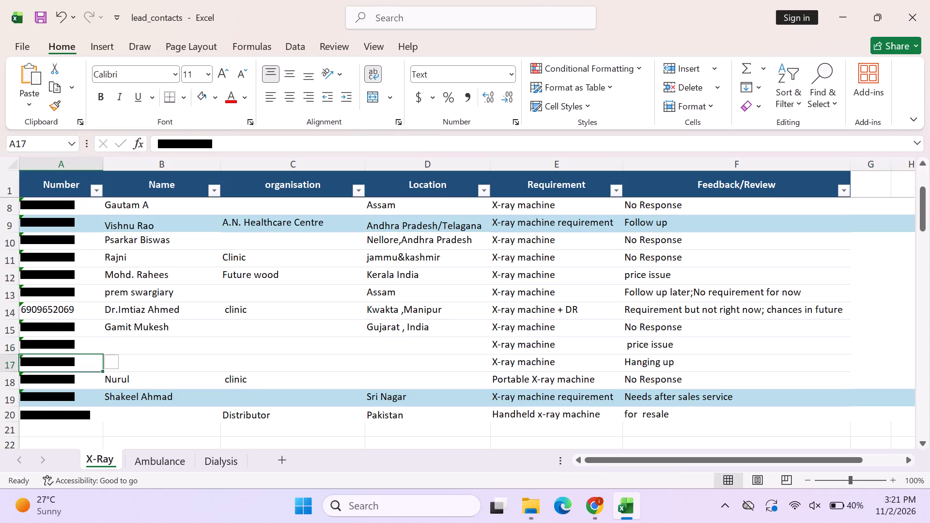
drag(21, 365, 21, 365)
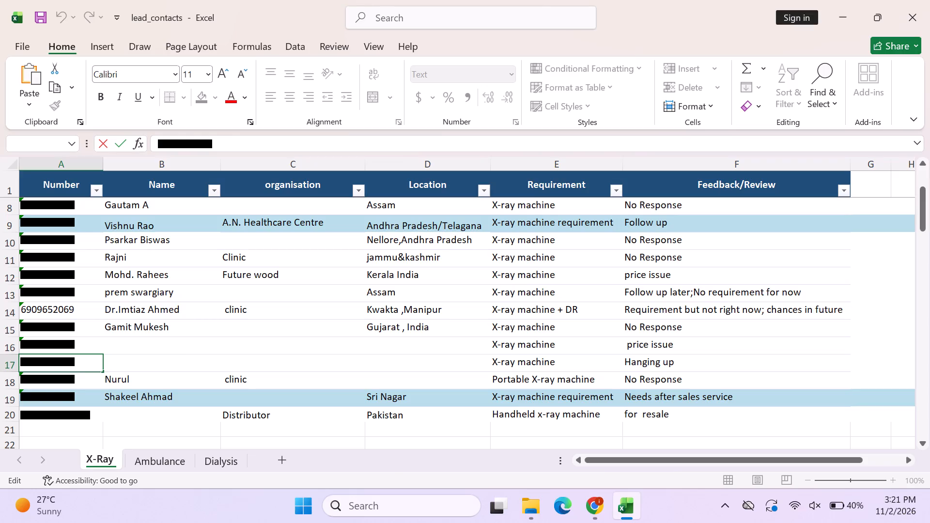
drag(21, 365, 83, 364)
key(ctrl+c)
click(595, 507)
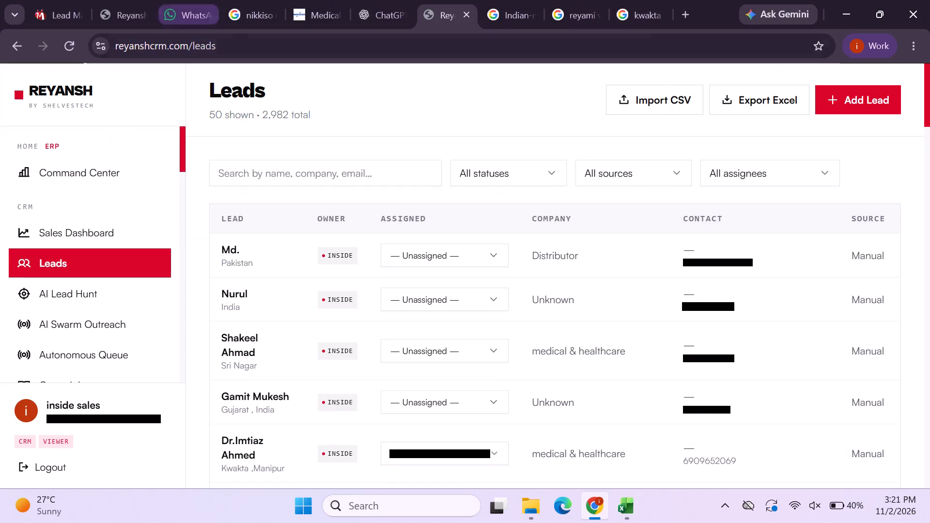
click(847, 106)
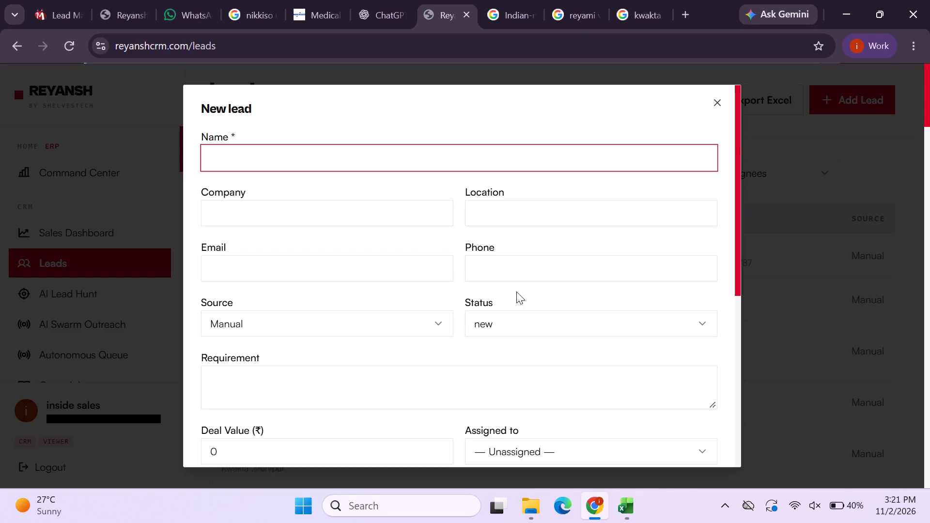
click(491, 271)
key(ctrl+v)
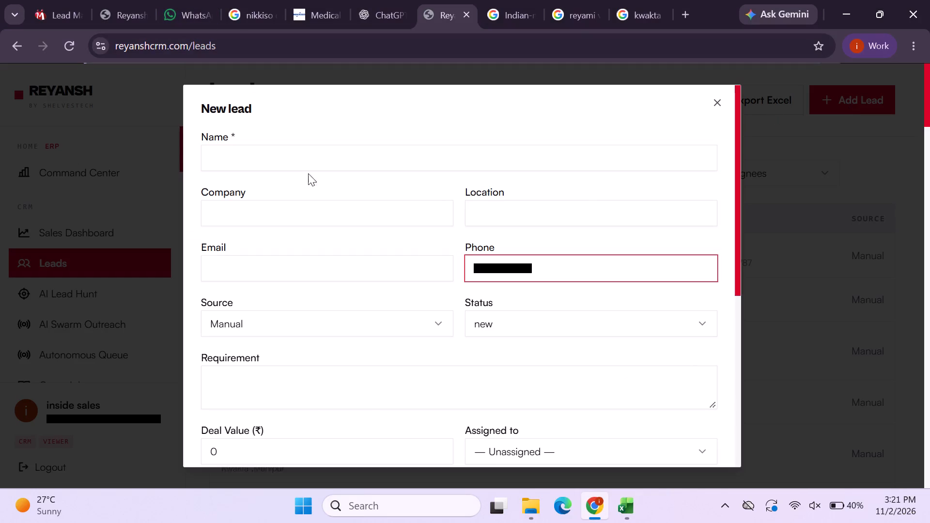
Set the new lead's location to "India" and its company to "Unknown".
click(285, 159)
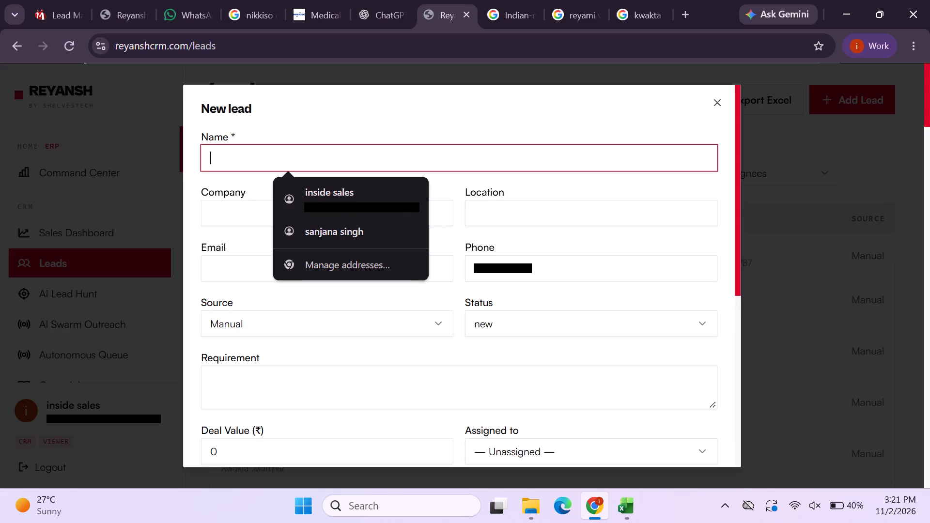
click(485, 211)
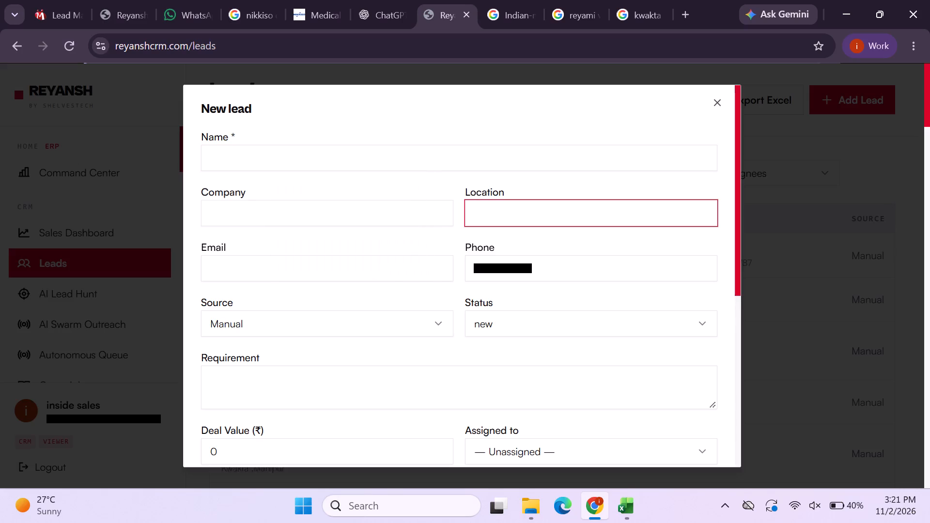
text(ndia)
click(329, 217)
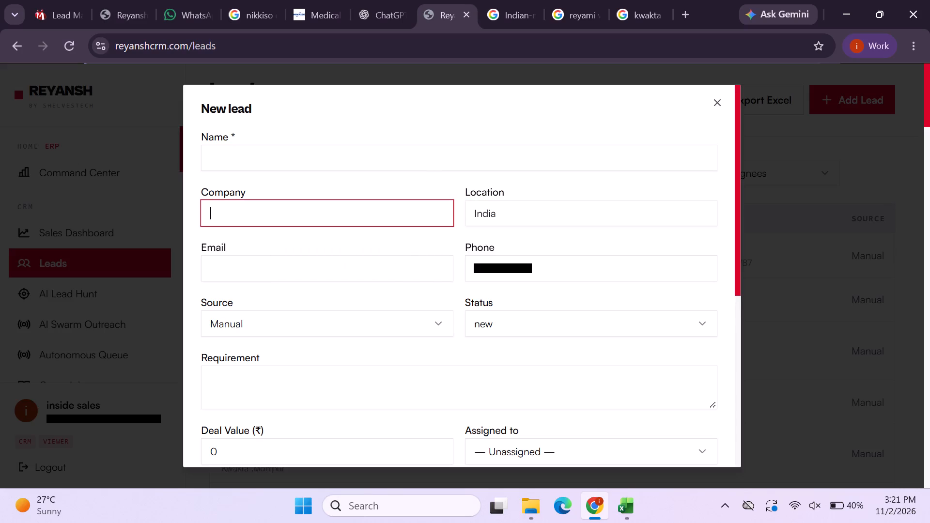
key(u)
text(nknown)
Open the new lead's name for entry.
click(285, 155)
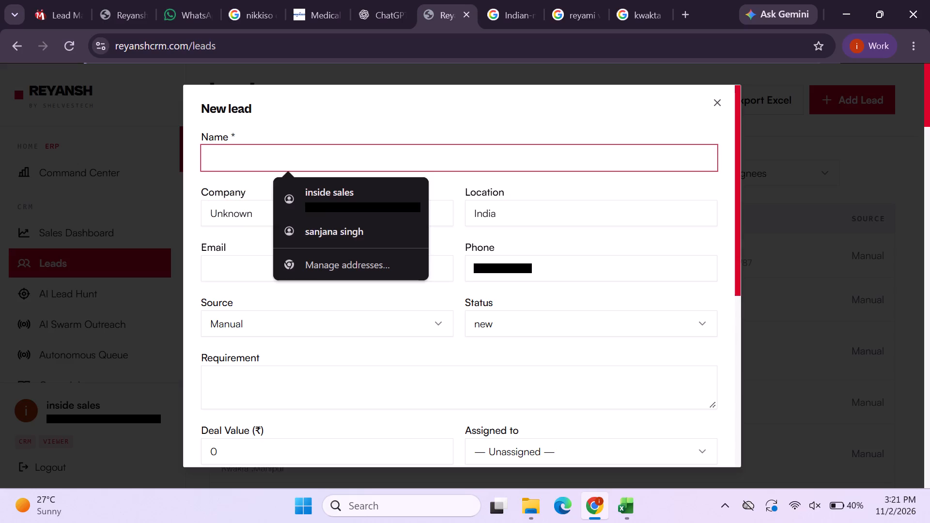
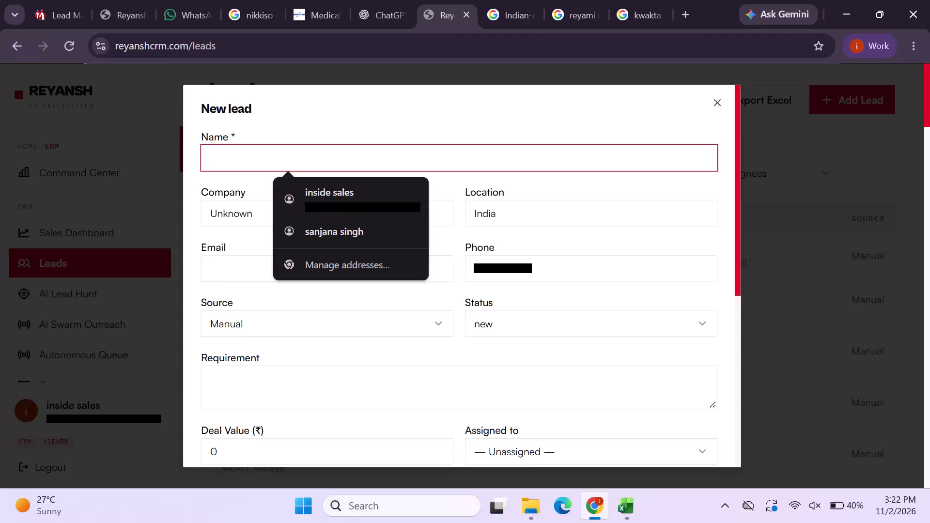
Enter the row 17 contact's name in the new lead.
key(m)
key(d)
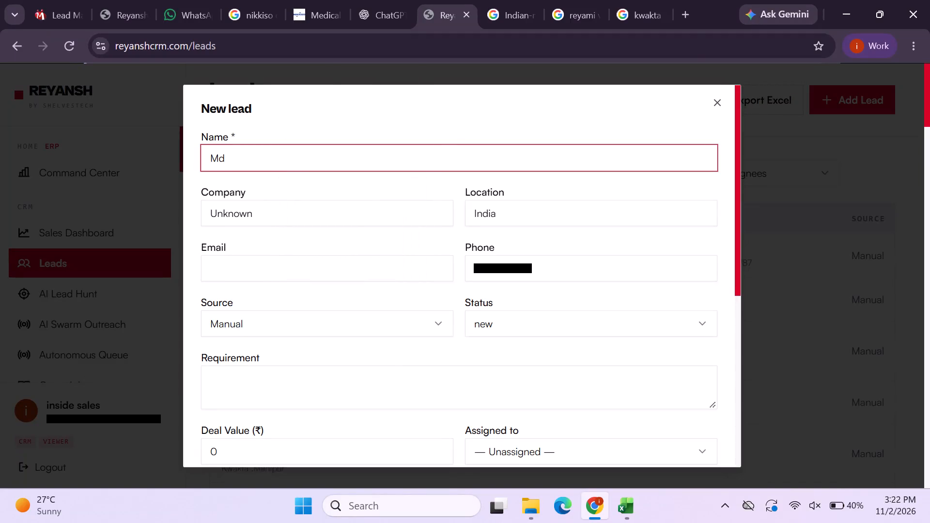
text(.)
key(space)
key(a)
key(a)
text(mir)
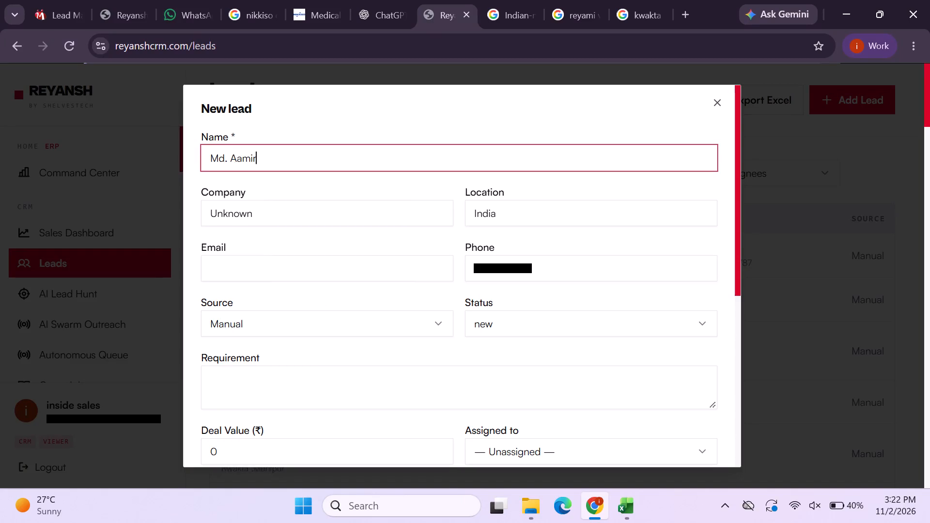
Set the new lead's requirement to "no response (hanging up)".
scroll(571, 311, down, 4)
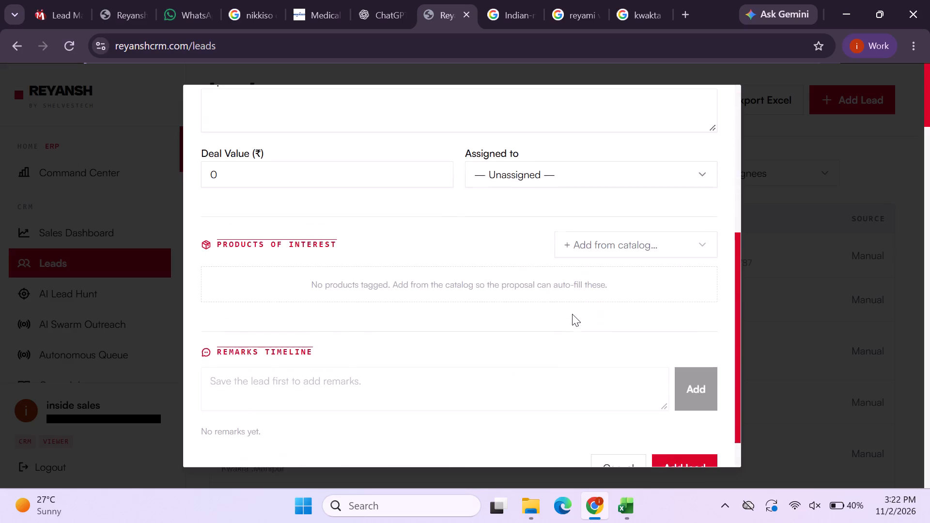
scroll(572, 314, down, 4)
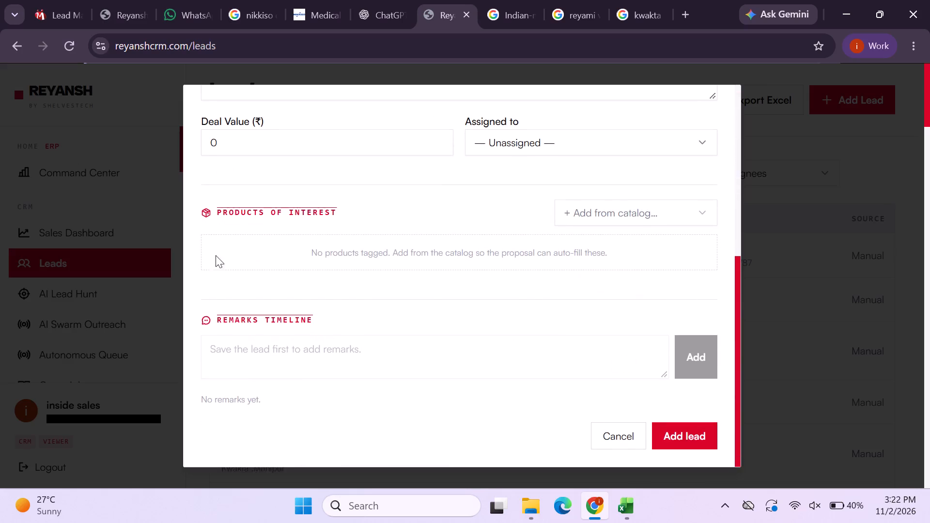
scroll(234, 256, up, 4)
click(239, 369)
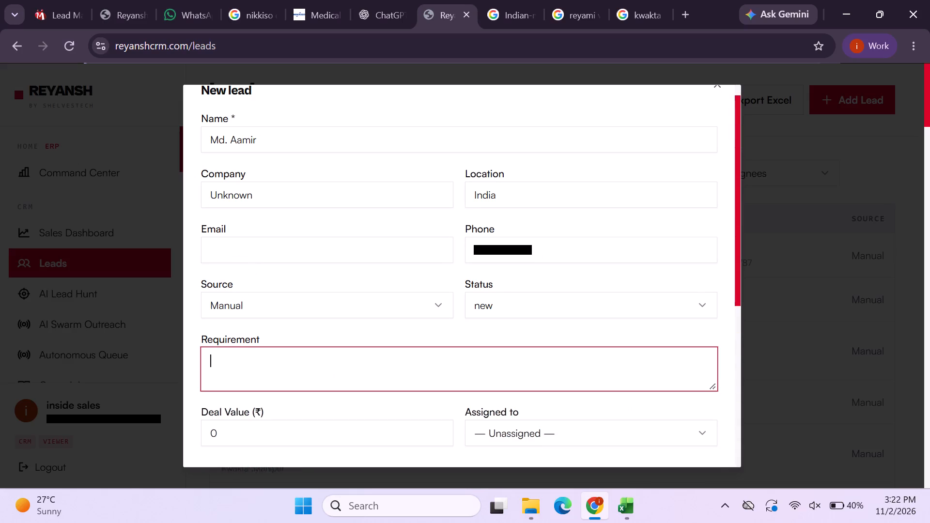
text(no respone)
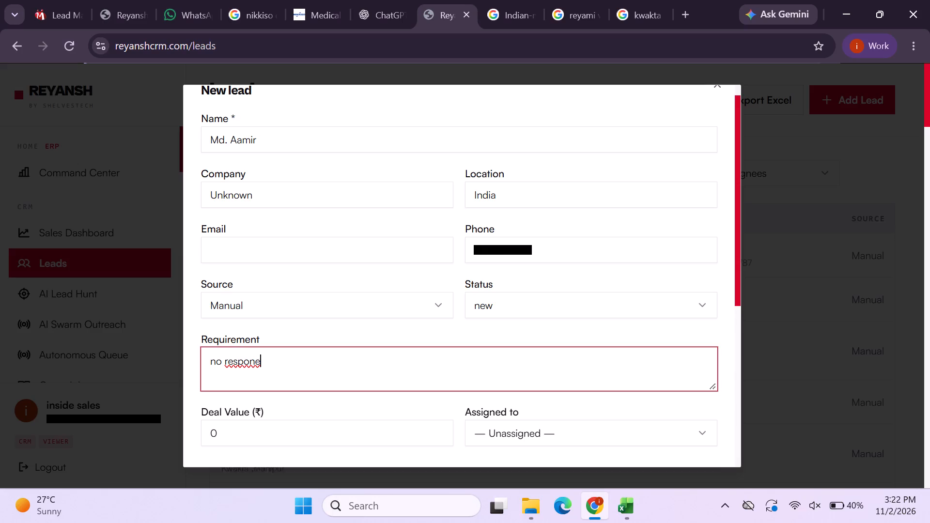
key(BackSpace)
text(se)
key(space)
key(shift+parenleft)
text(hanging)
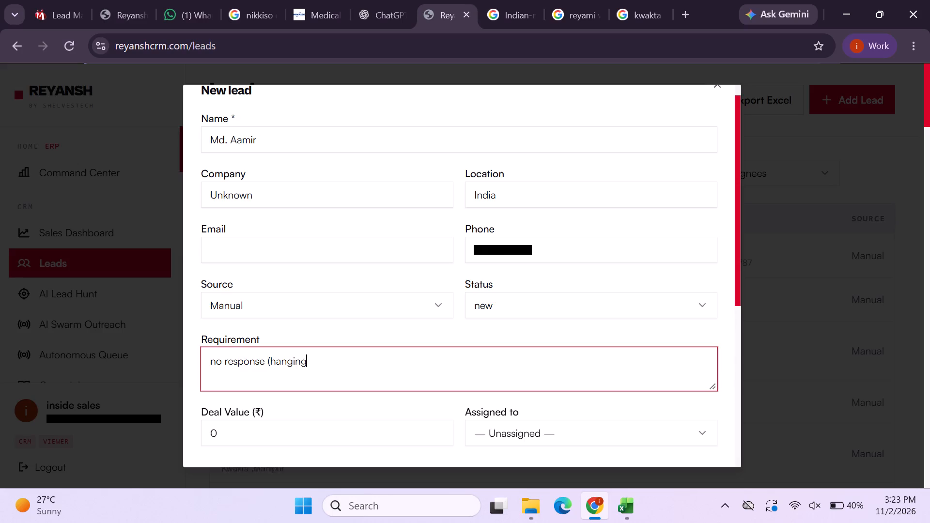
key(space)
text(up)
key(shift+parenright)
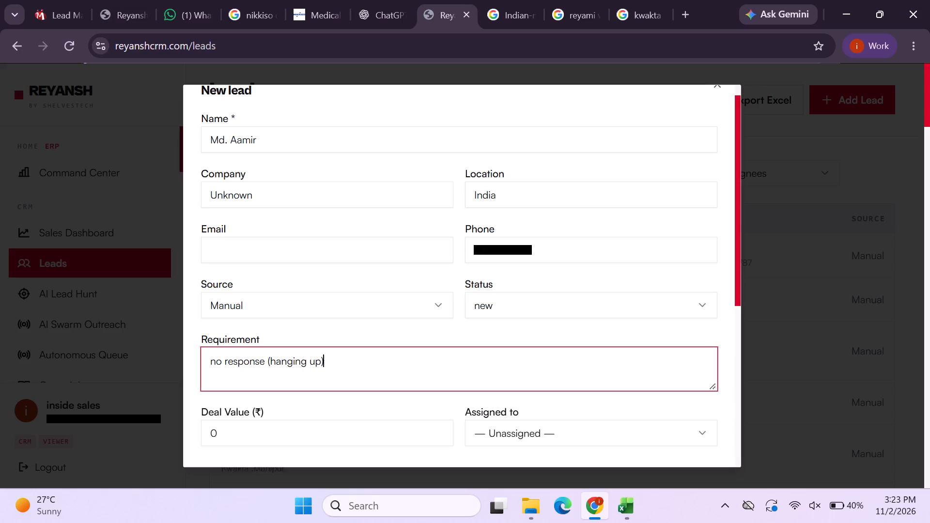
Review the completed details of the new lead and add it to the CRM.
scroll(321, 237, up, 2)
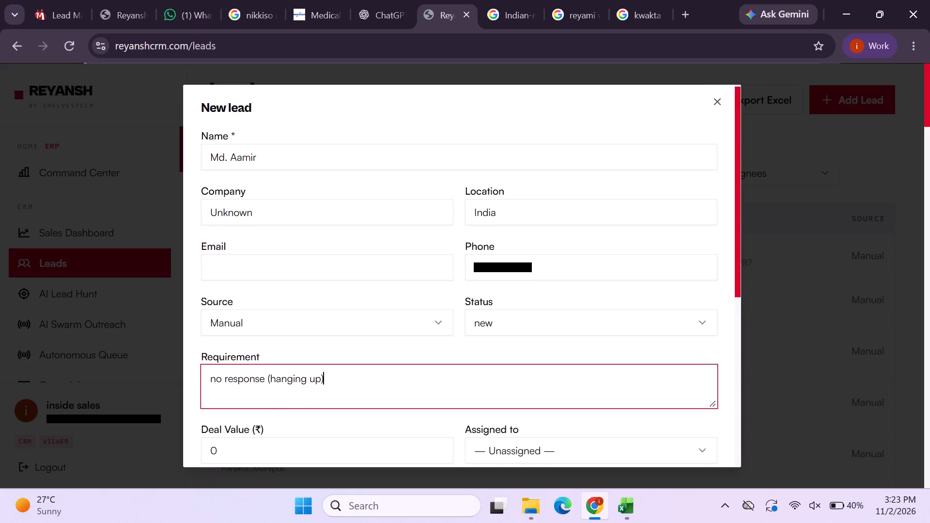
scroll(382, 284, down, 3)
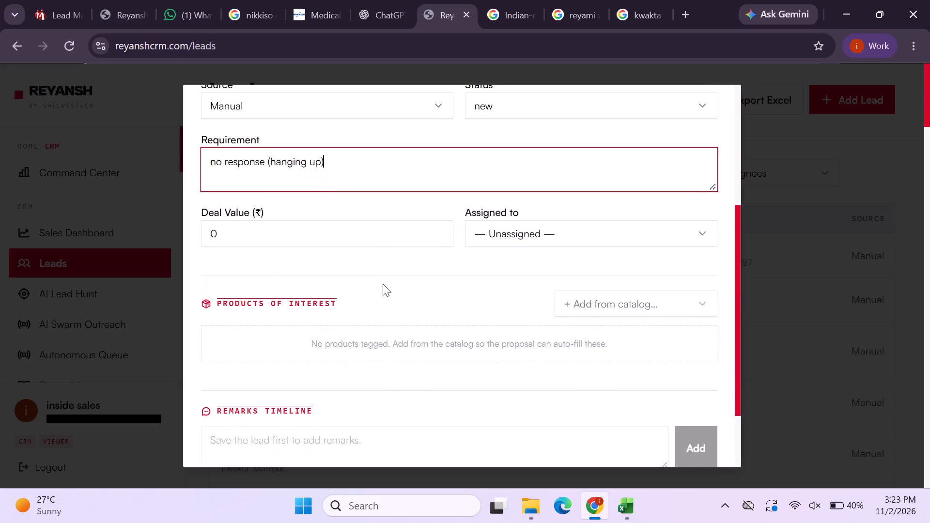
scroll(383, 284, up, 3)
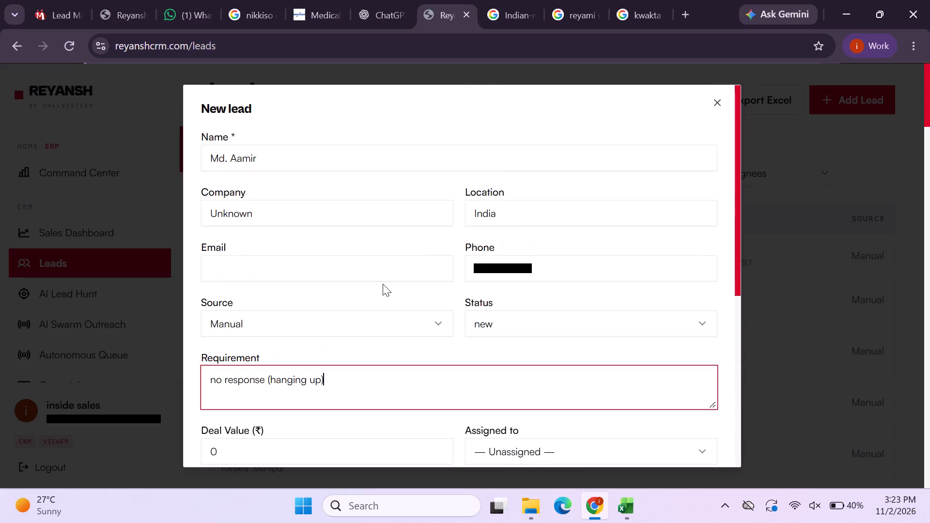
scroll(383, 284, up, 2)
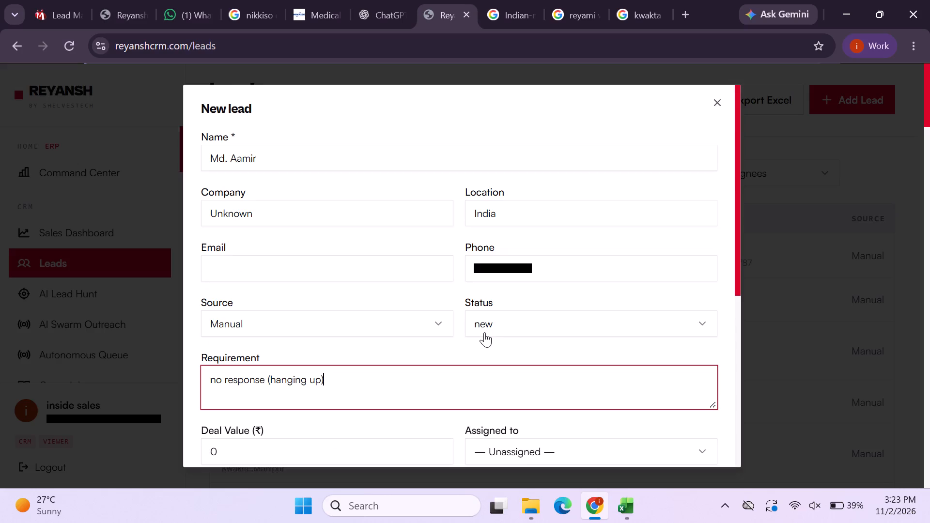
scroll(589, 342, down, 3)
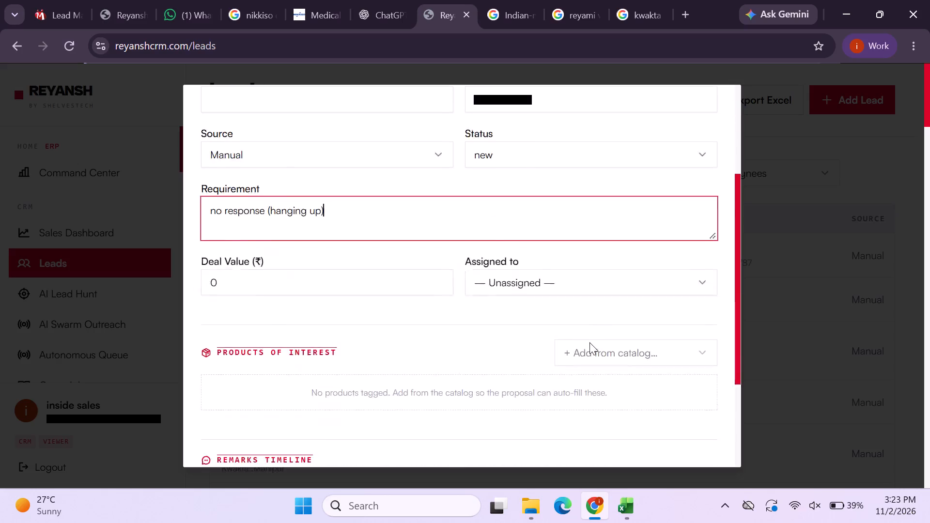
scroll(589, 342, down, 1)
scroll(589, 342, up, 4)
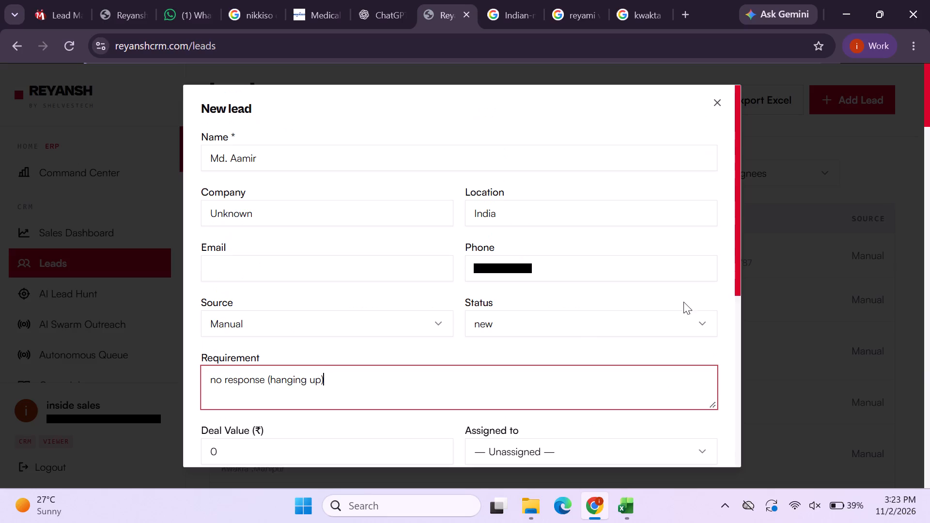
scroll(598, 312, down, 7)
click(666, 431)
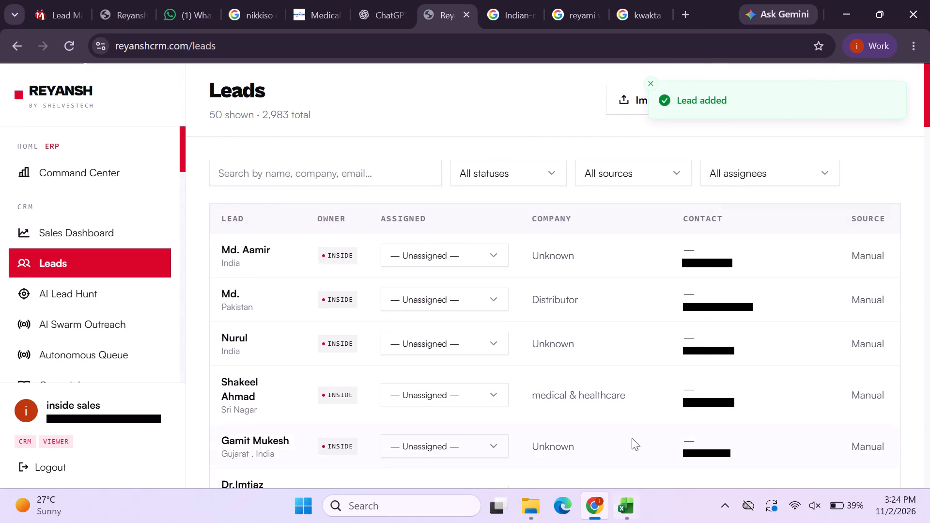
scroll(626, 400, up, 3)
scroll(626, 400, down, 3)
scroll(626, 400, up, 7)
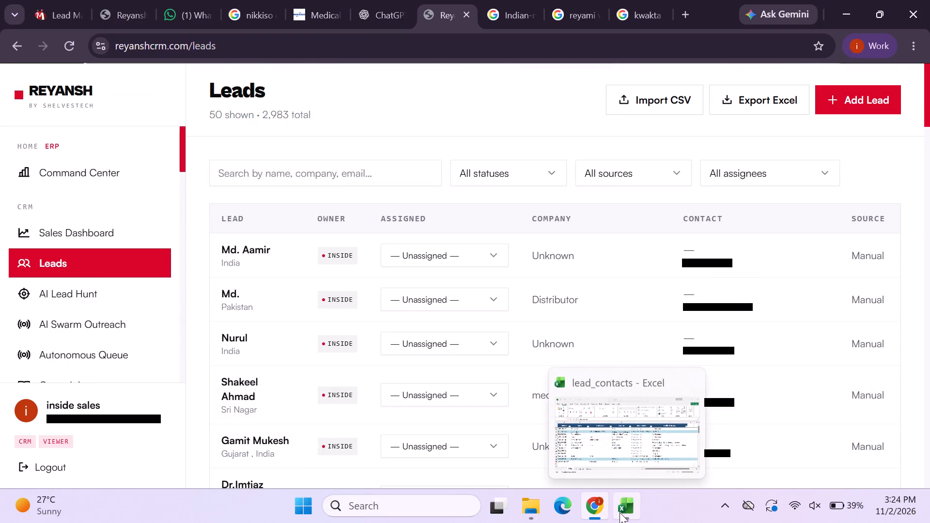
Switch to the lead_contacts workbook and enter the same contact's name in cell B17 of the X-Ray sheet.
click(616, 457)
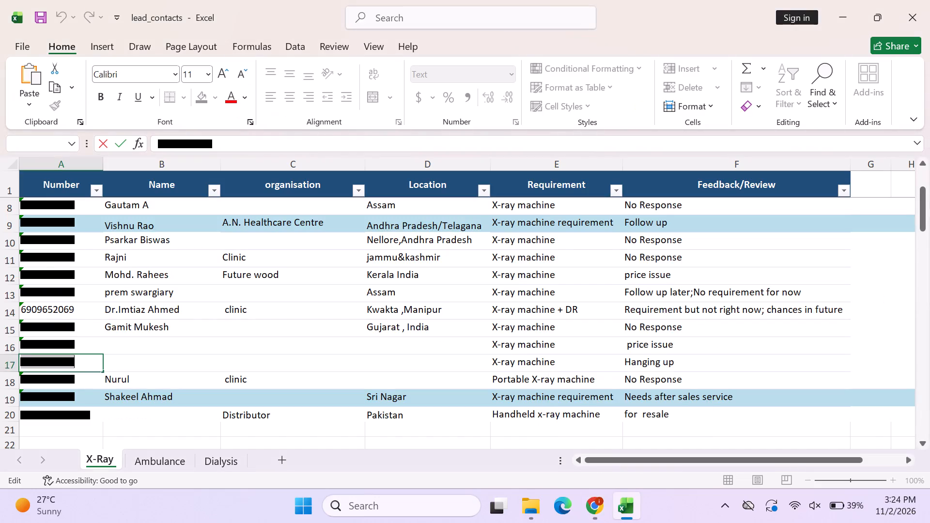
click(418, 363)
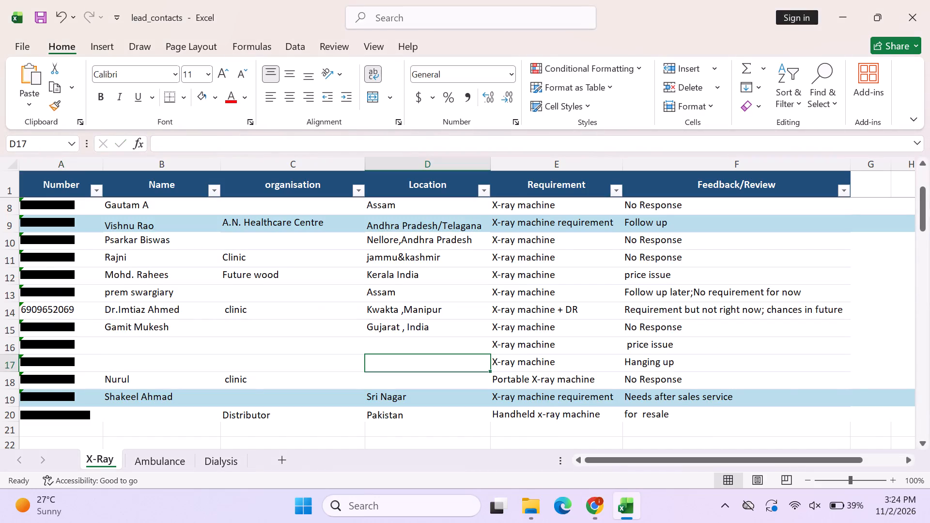
click(158, 355)
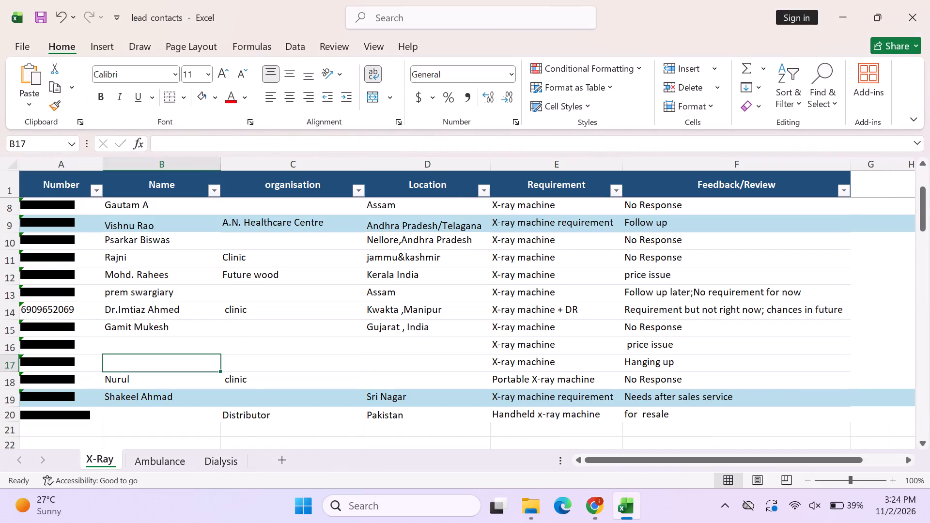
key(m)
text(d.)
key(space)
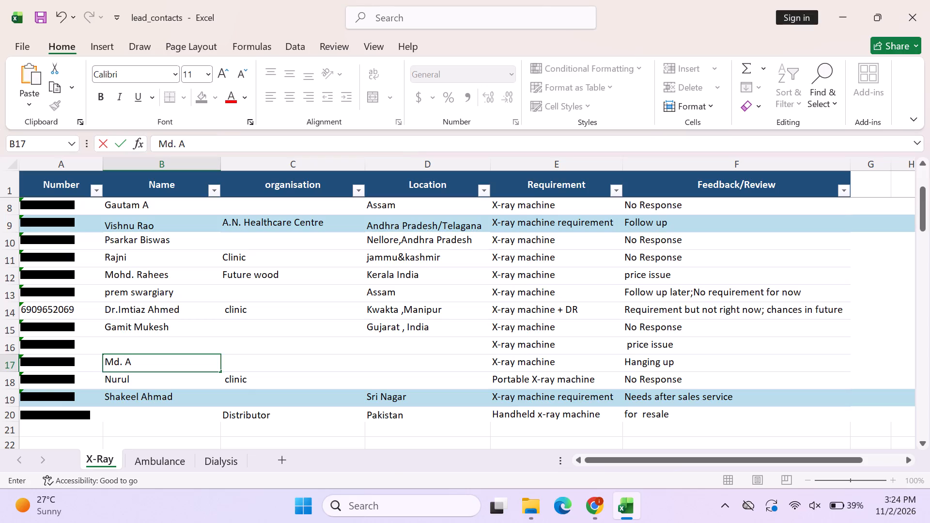
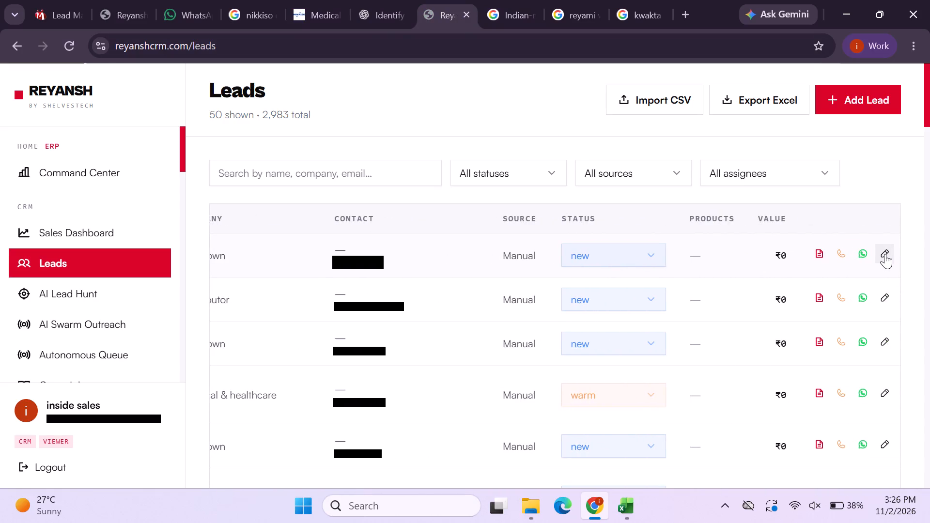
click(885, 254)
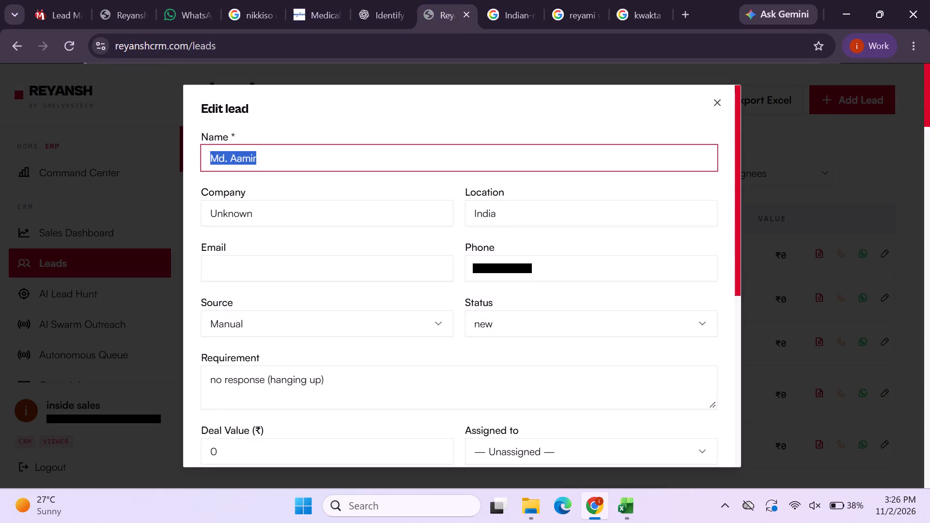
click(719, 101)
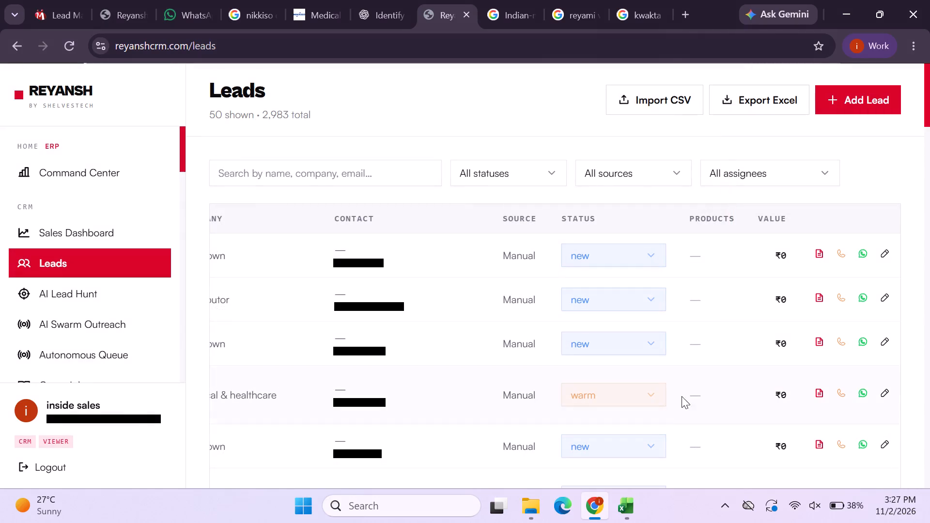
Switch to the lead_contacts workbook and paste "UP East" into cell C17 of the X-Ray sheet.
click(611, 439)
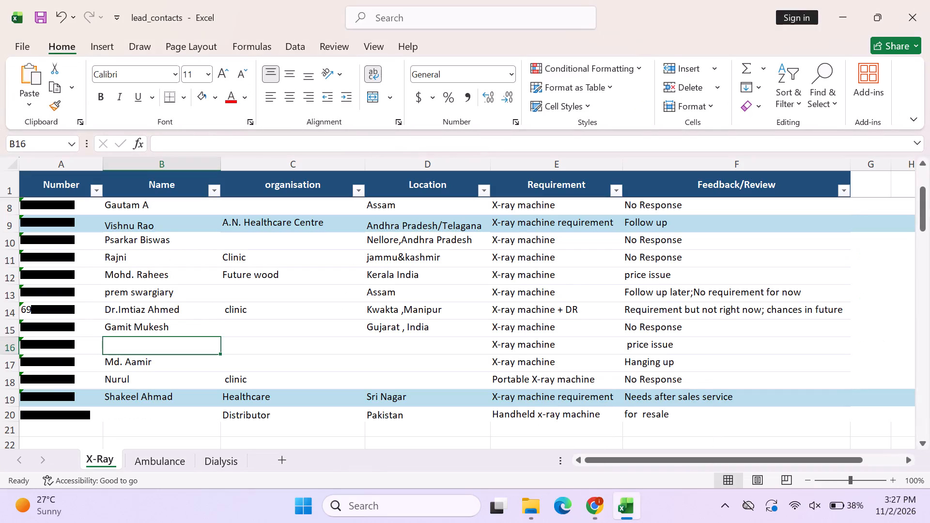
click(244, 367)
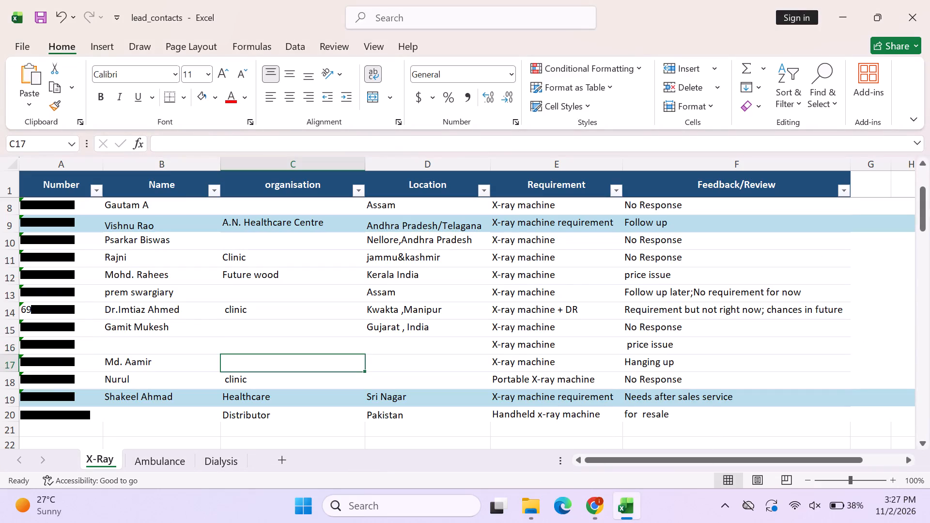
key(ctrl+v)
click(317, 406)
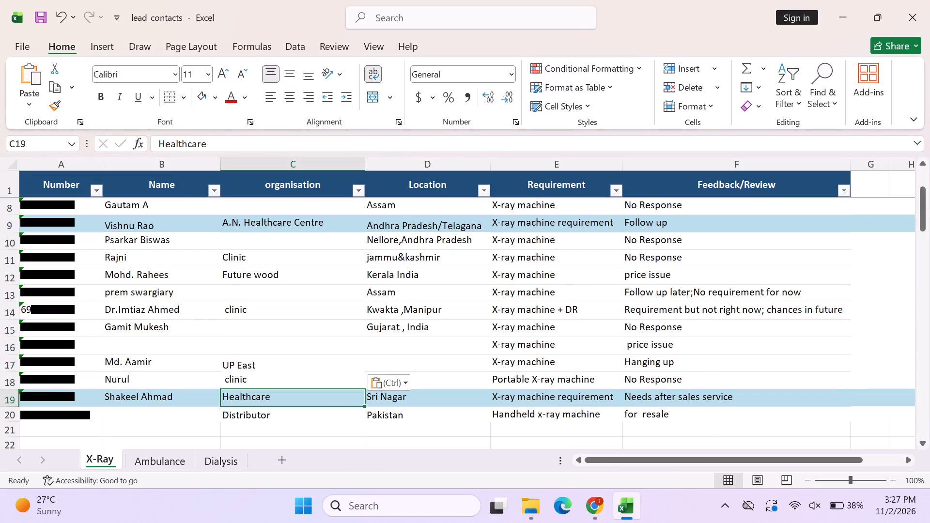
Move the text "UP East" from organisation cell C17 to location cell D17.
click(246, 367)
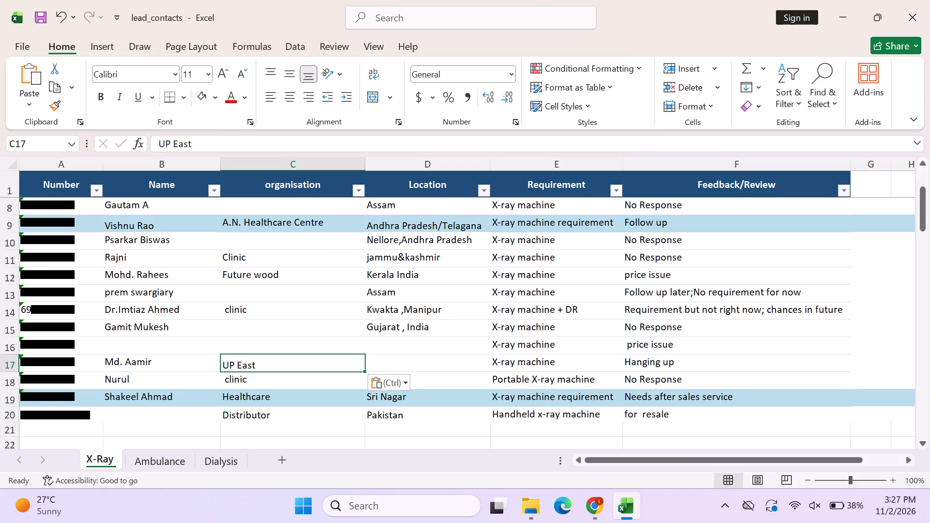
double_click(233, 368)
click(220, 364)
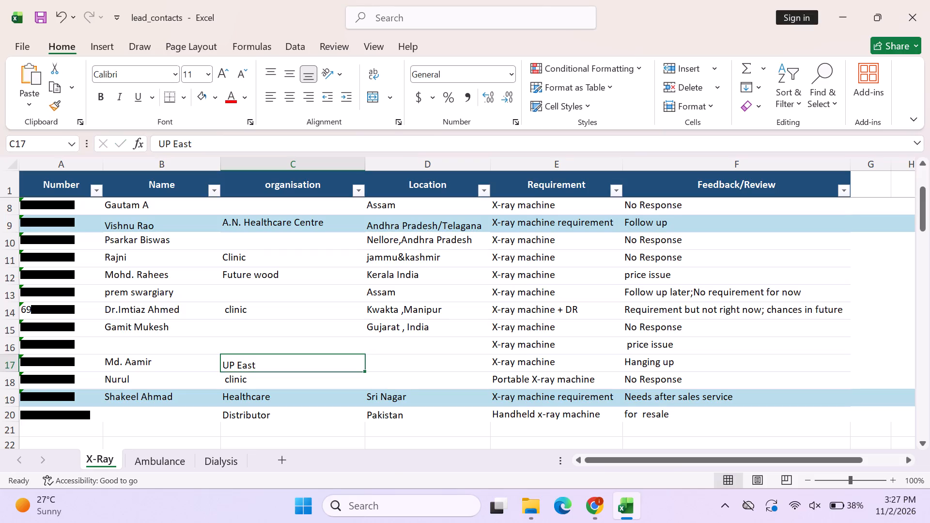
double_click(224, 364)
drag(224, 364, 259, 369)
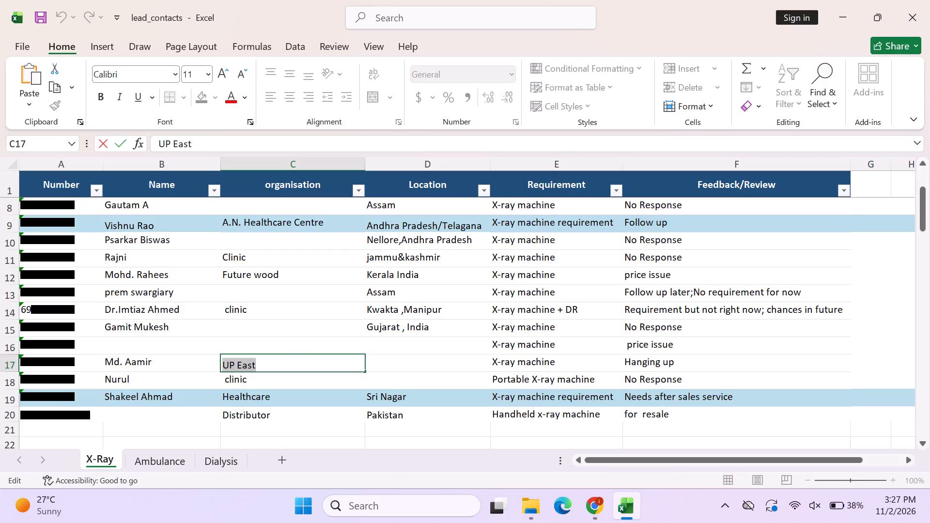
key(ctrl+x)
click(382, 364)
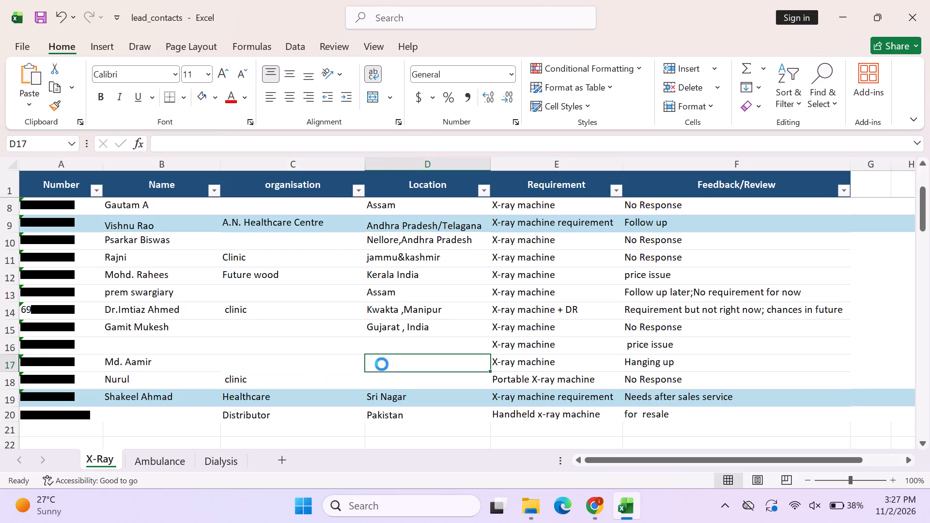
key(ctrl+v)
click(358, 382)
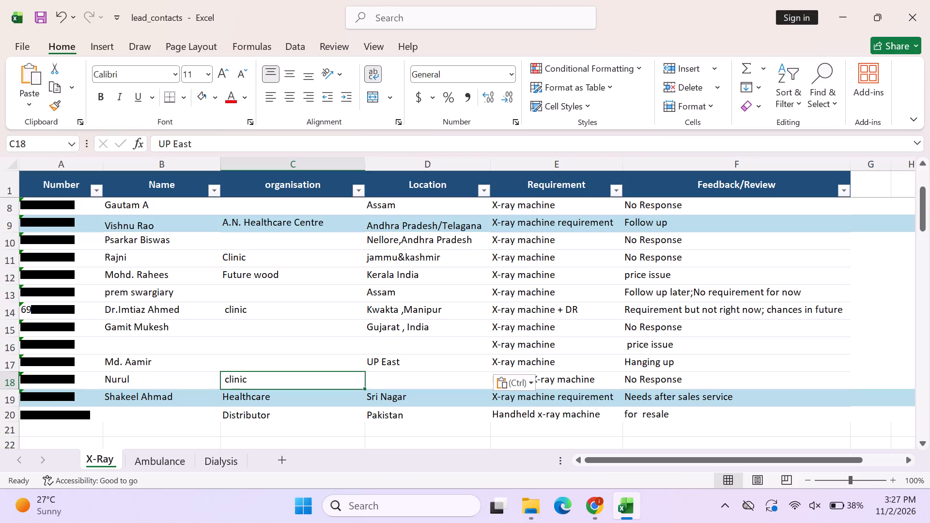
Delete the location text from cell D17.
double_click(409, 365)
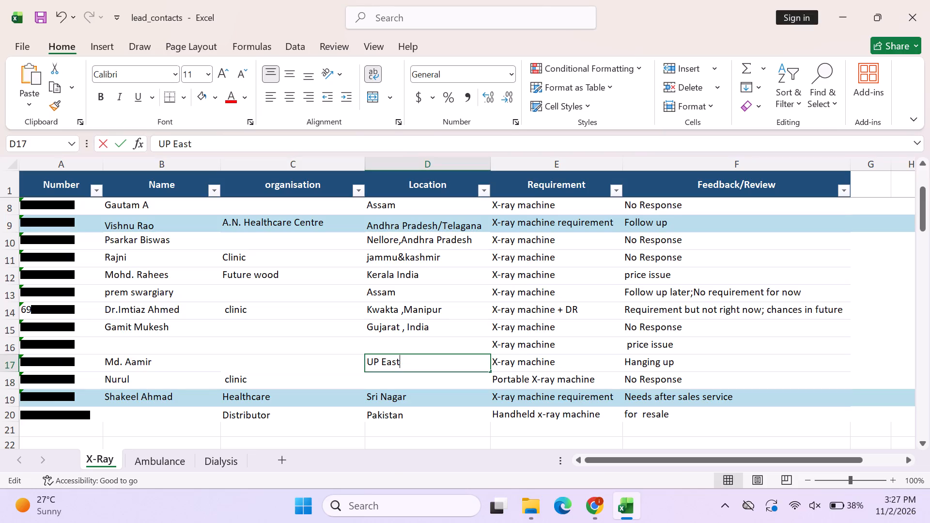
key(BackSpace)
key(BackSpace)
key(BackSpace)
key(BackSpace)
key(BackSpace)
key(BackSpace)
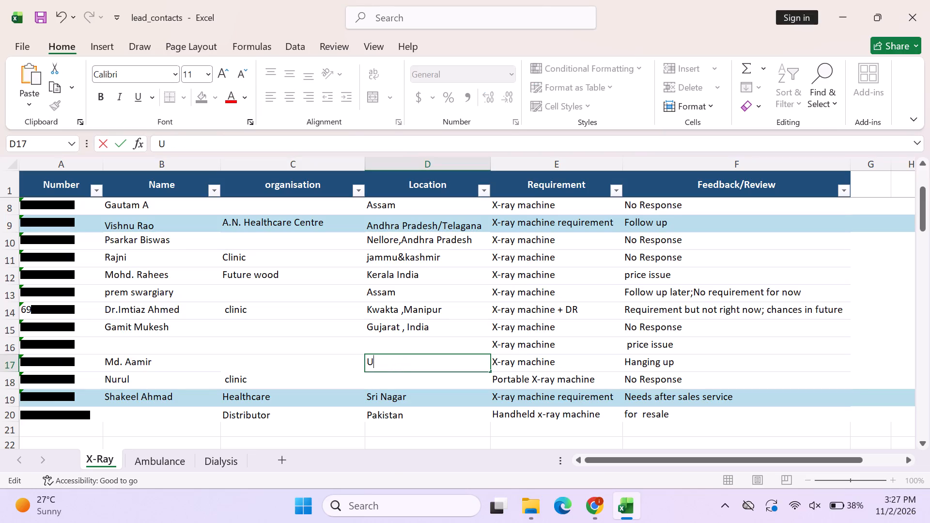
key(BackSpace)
Enter the missing contact name in cell B16 of the X-Ray sheet.
click(116, 346)
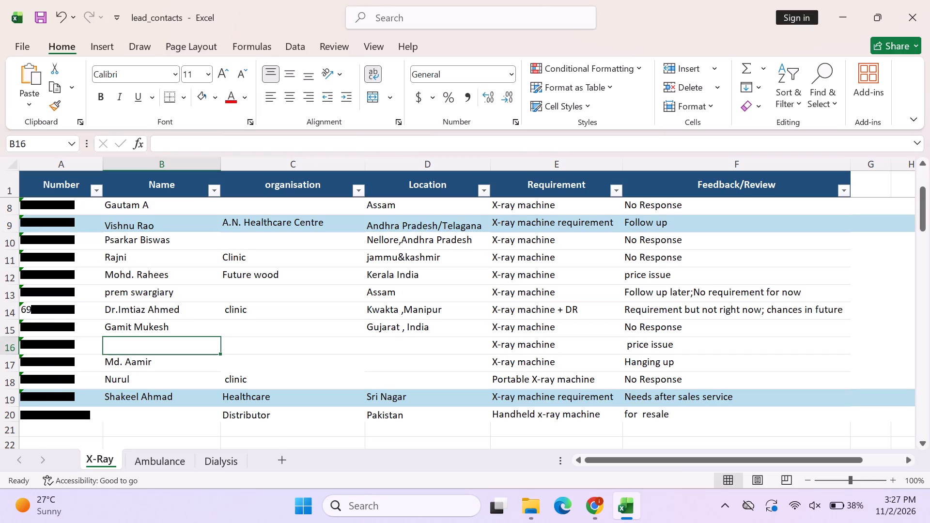
click(124, 351)
click(124, 346)
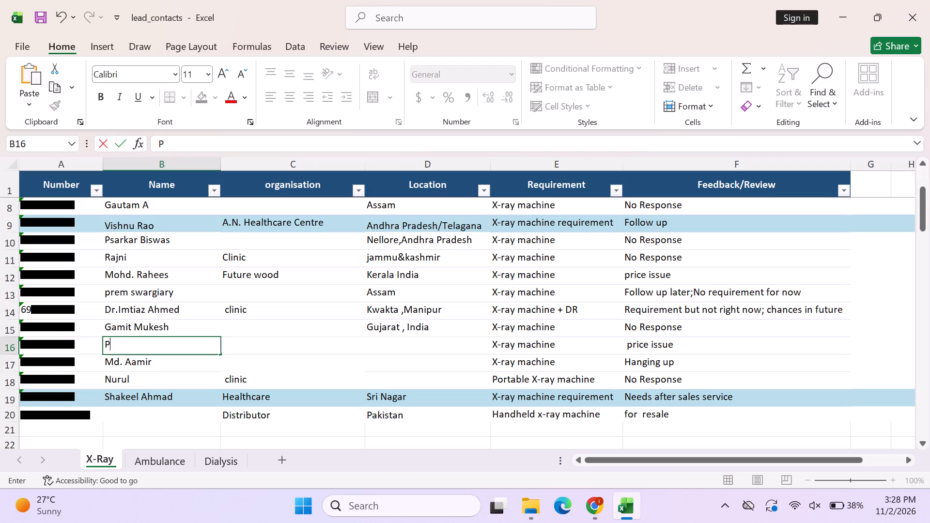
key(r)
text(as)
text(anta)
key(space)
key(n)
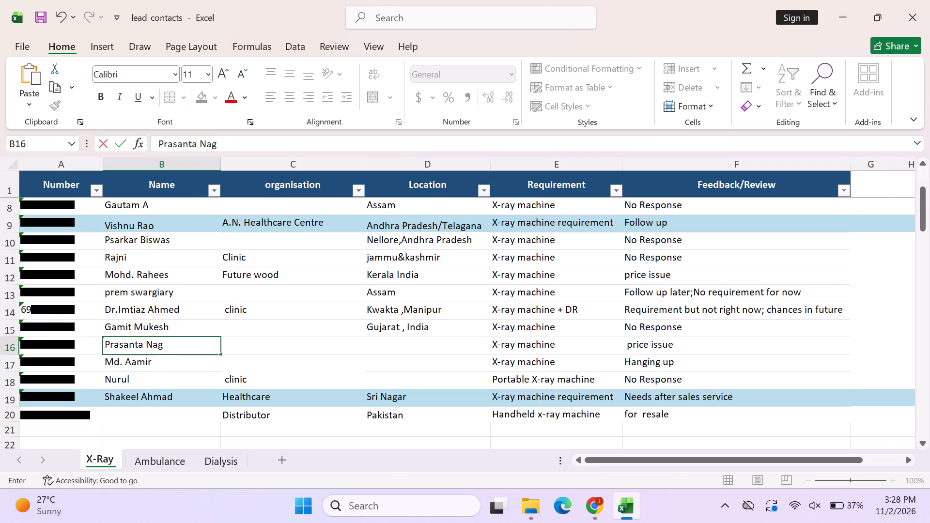
click(292, 378)
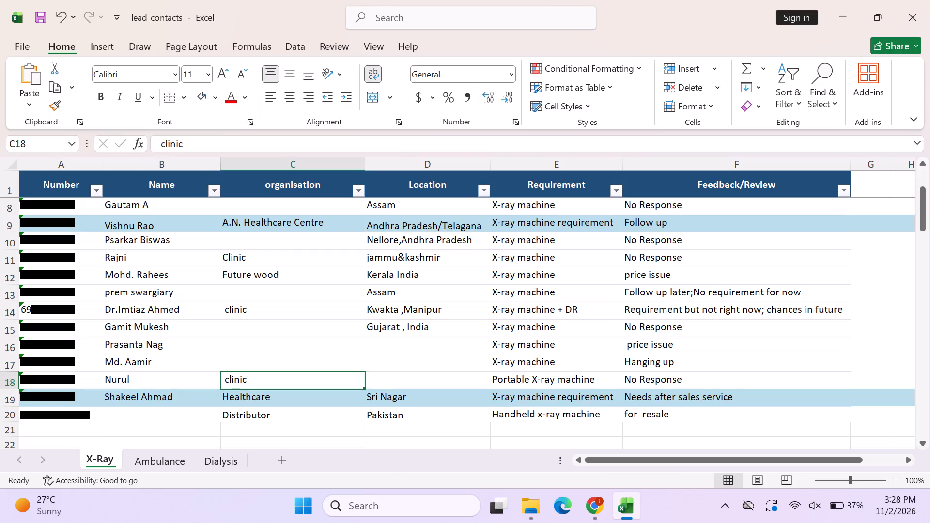
double_click(35, 344)
drag(21, 343, 97, 340)
key(ctrl+c)
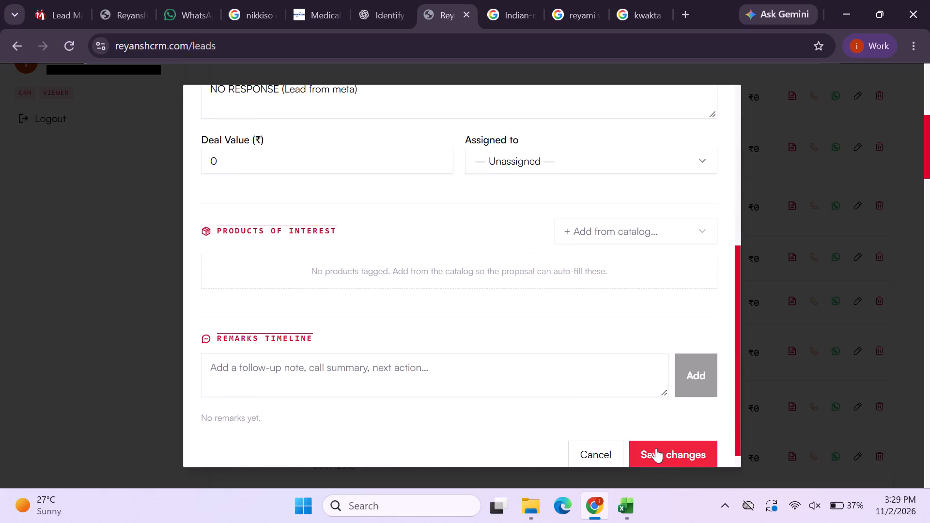
scroll(483, 362, down, 1)
scroll(483, 362, up, 2)
scroll(483, 362, down, 4)
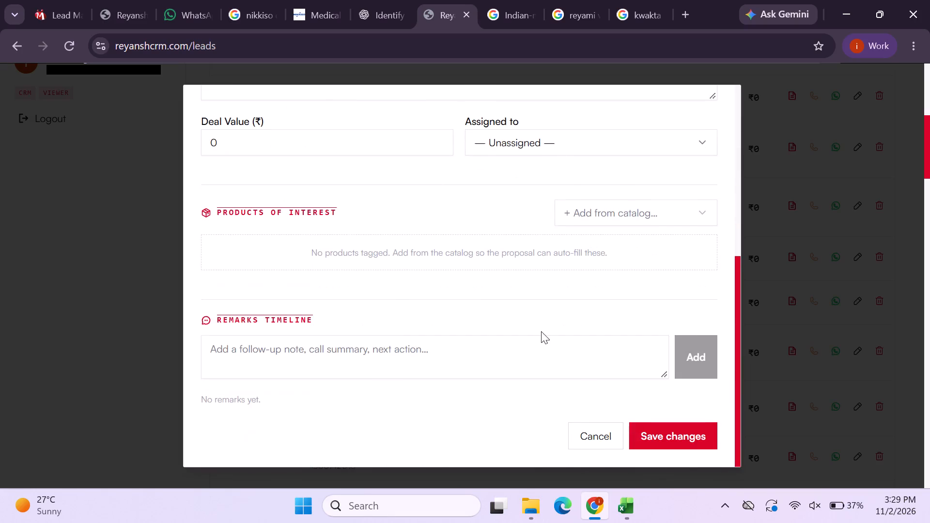
scroll(541, 331, down, 3)
click(674, 426)
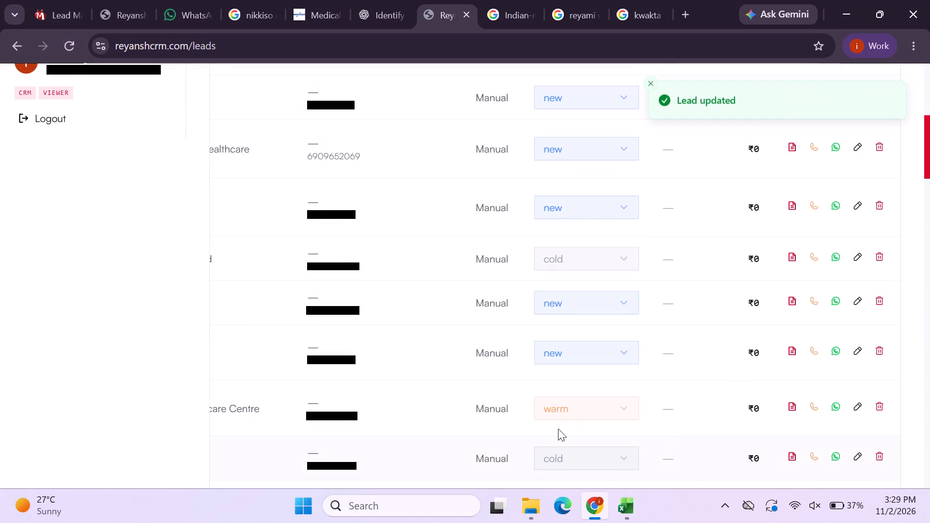
scroll(338, 356, up, 4)
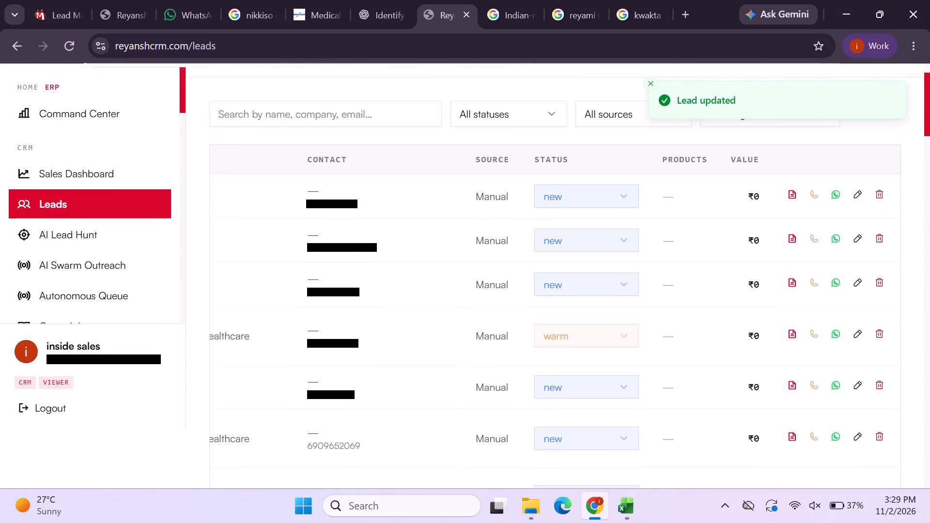
Examine the names, locations and companies of the most recent leads in the CRM leads list.
scroll(339, 357, up, 3)
click(323, 357)
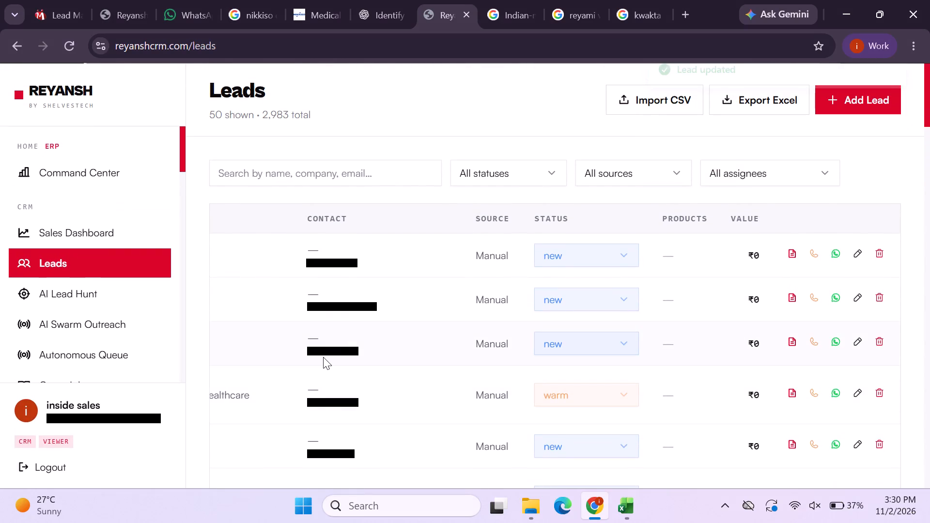
key(Left)
key(Left)
key(Left)
key(Left)
key(Left)
key(Left)
key(Left)
key(Left)
key(Left)
key(Left)
key(Left)
key(Left)
key(Left)
key(Left)
key(Left)
key(Left)
key(Left)
key(Left)
key(Left)
key(Left)
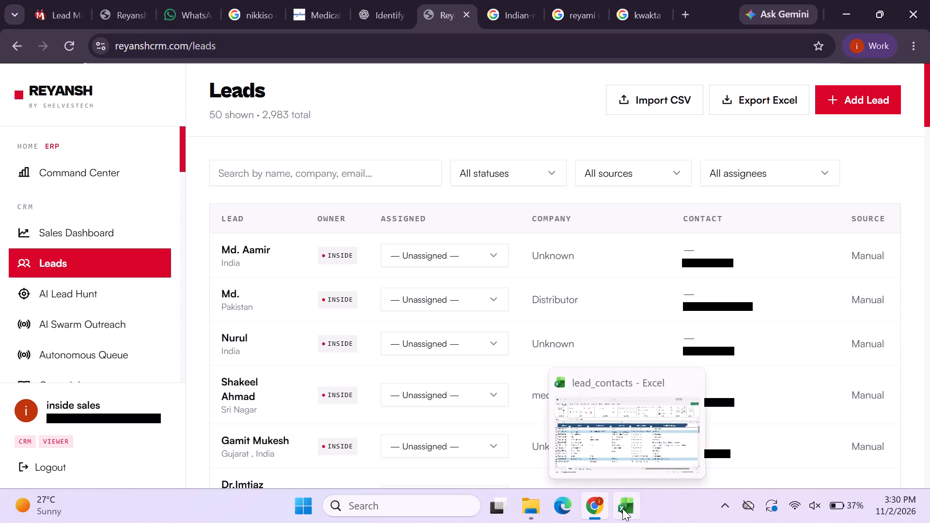
Switch to the lead_contacts workbook and copy the contact number from cell A16 of the X-Ray sheet.
click(627, 459)
click(273, 365)
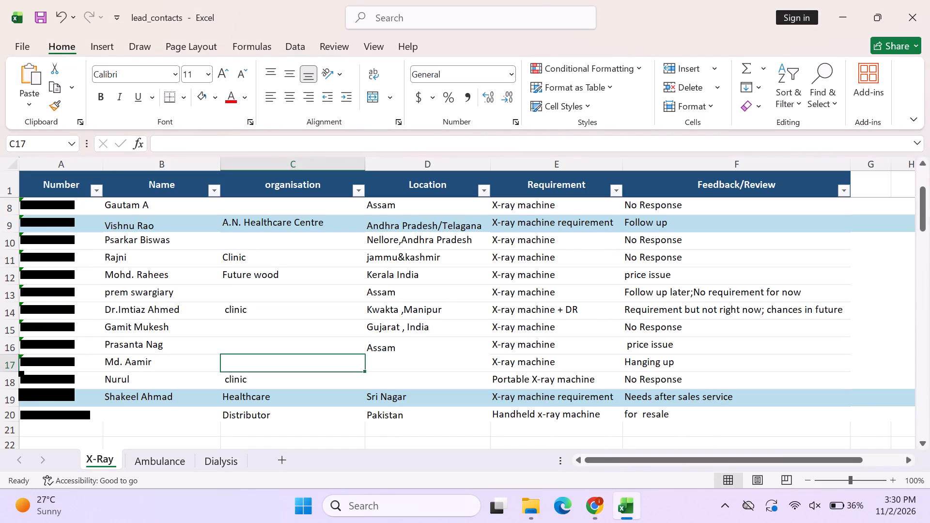
scroll(142, 391, down, 2)
scroll(143, 390, up, 1)
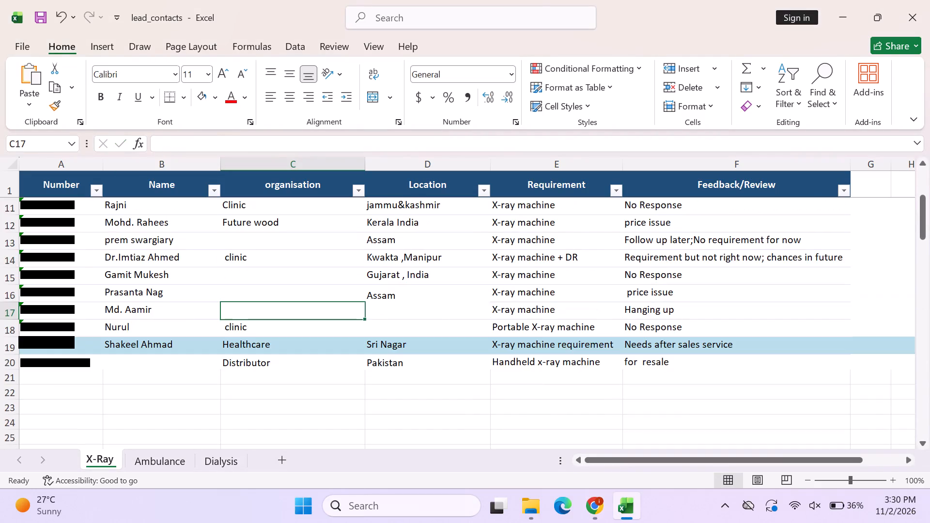
scroll(143, 390, up, 1)
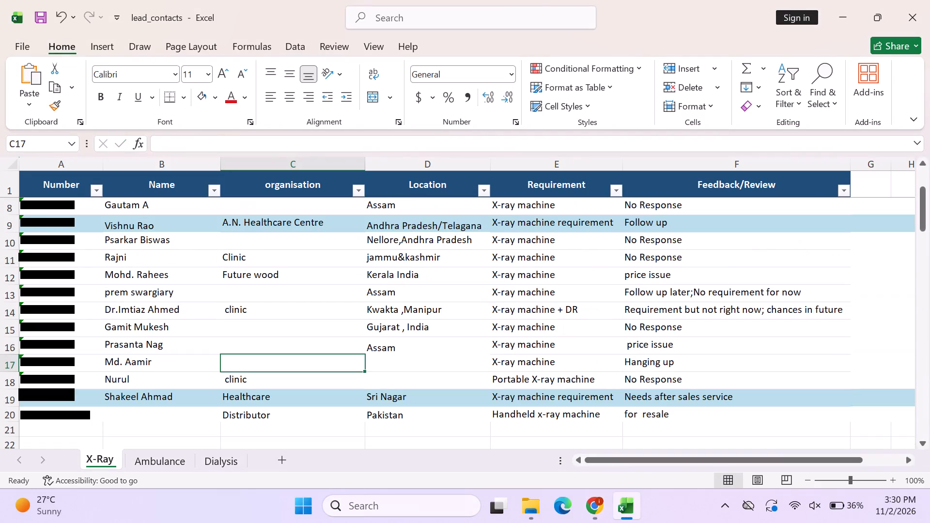
click(3, 346)
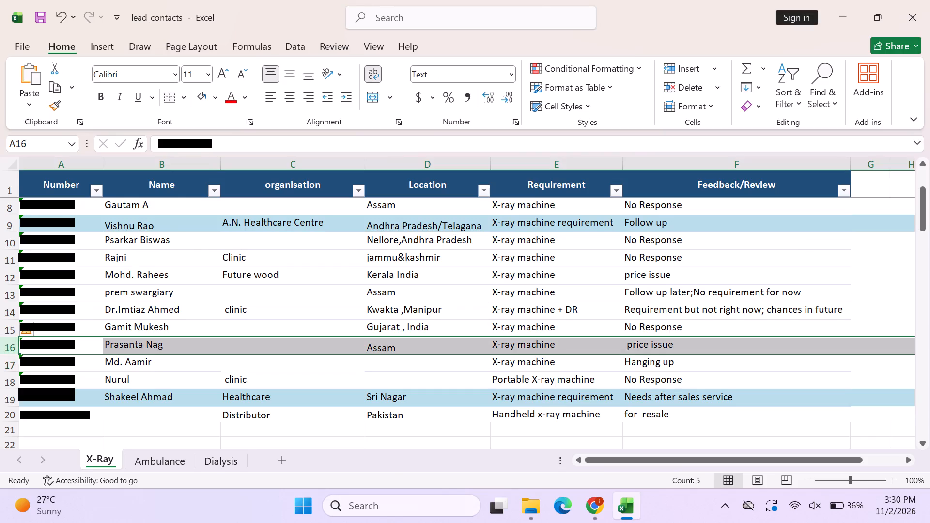
double_click(44, 342)
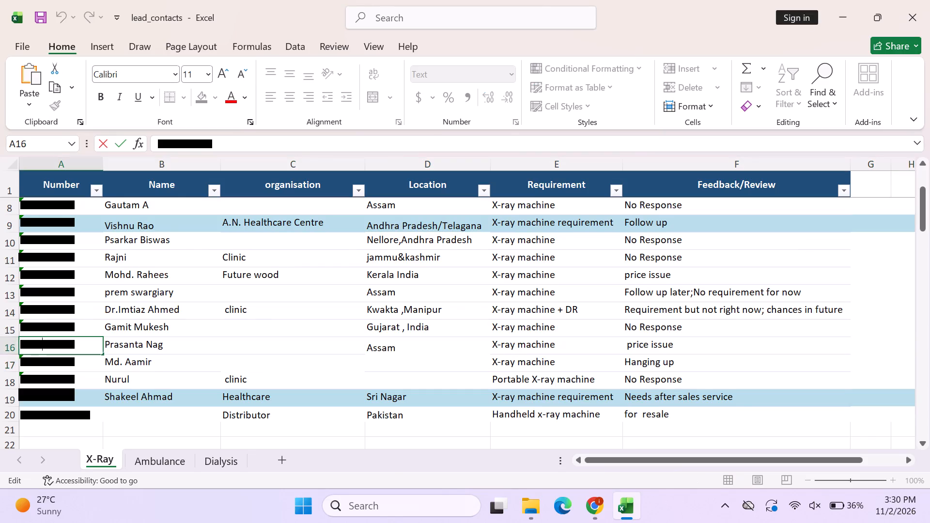
drag(19, 345, 78, 350)
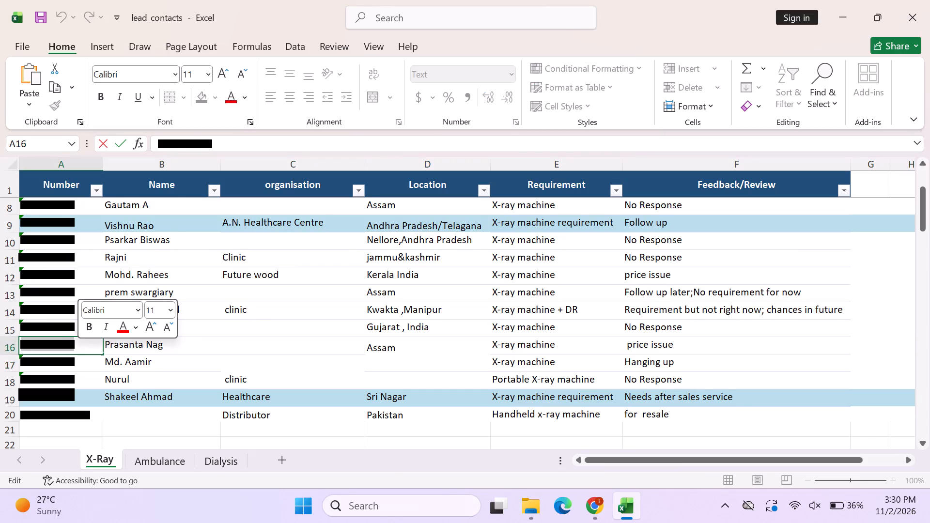
key(ctrl+c)
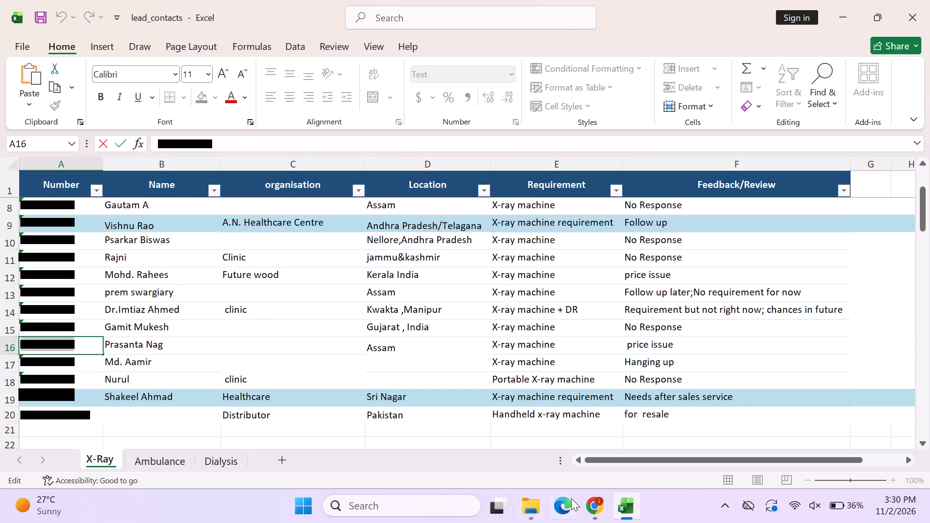
Switch to the Reyansh CRM in Chrome, start a new lead and paste the copied number as its phone.
click(595, 501)
click(833, 99)
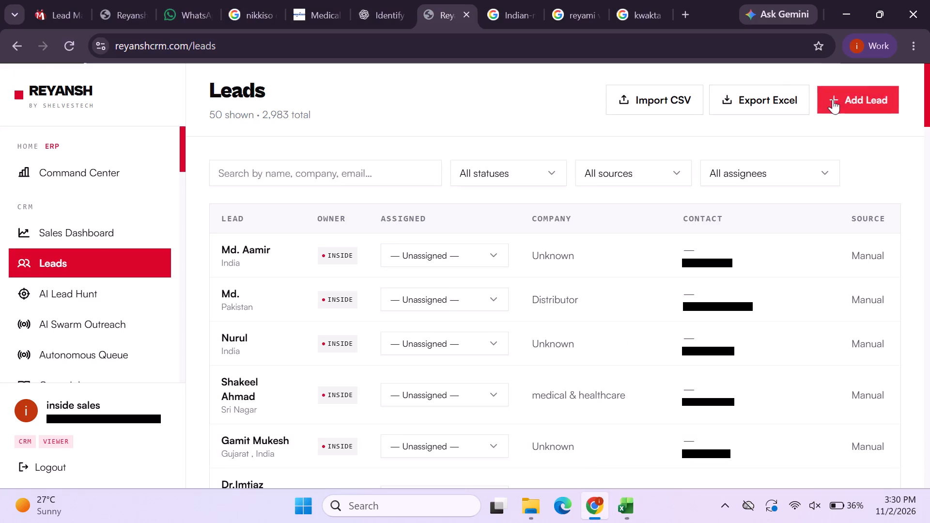
click(478, 266)
key(ctrl+v)
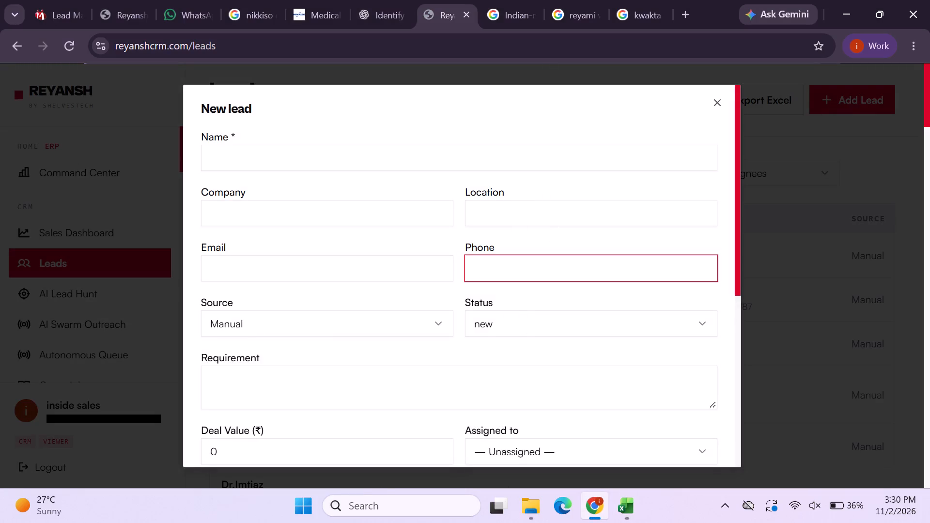
Copy the contact name from cell B16 of the lead_contacts workbook and paste it as the new CRM lead's name.
click(629, 504)
click(169, 334)
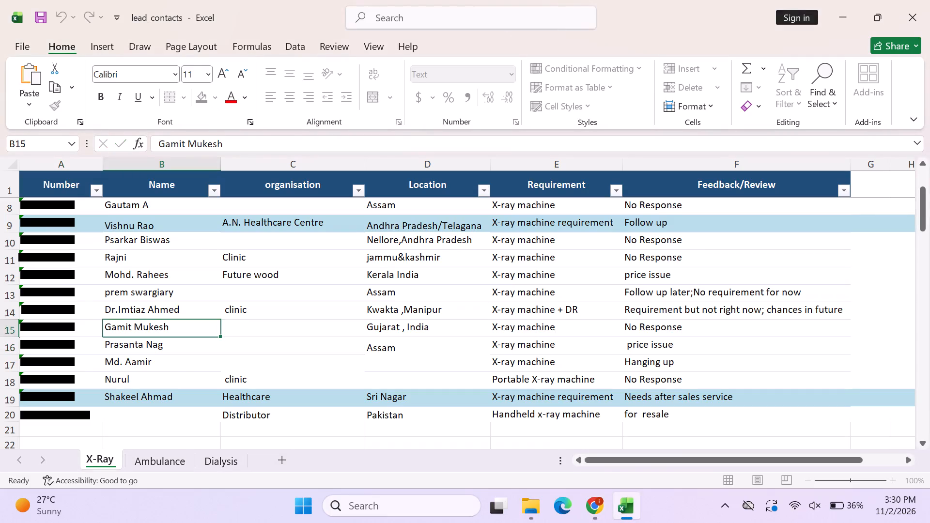
double_click(117, 345)
drag(105, 343, 138, 344)
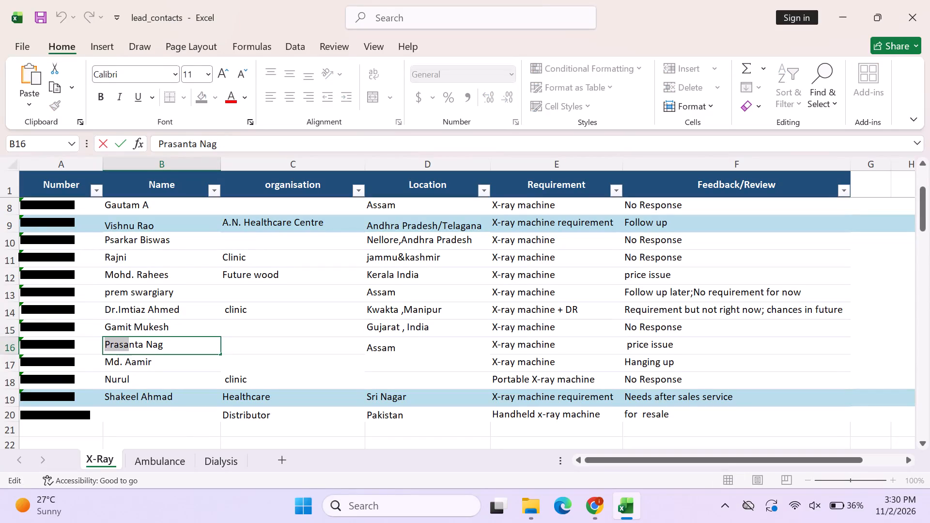
drag(138, 344, 162, 346)
key(ctrl+c)
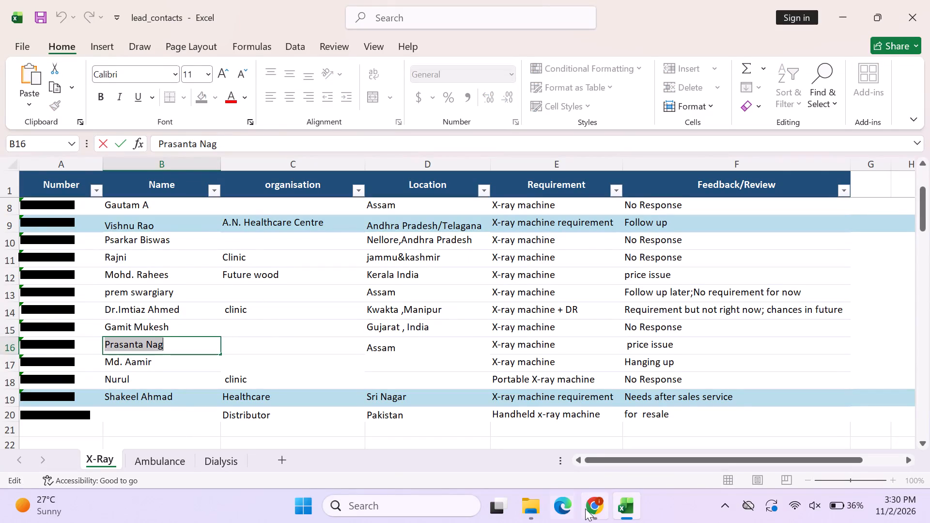
click(589, 508)
click(254, 161)
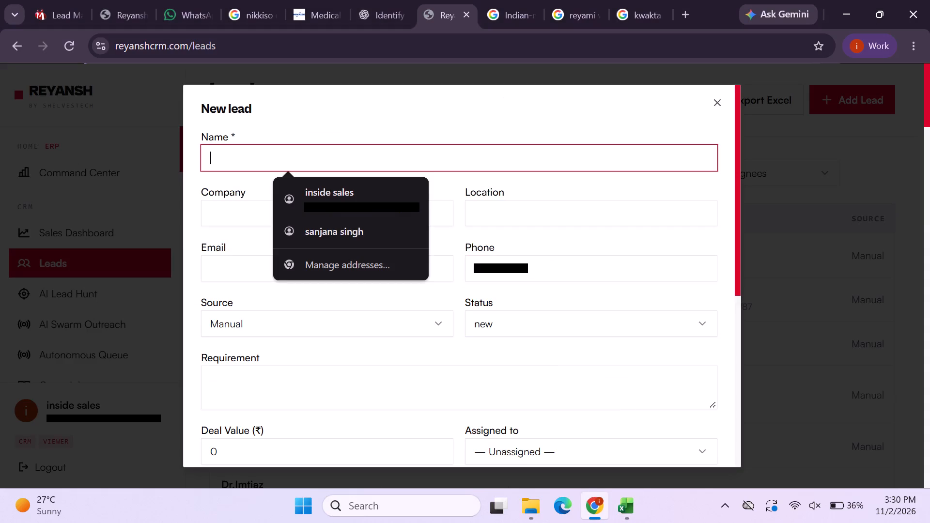
key(ctrl+v)
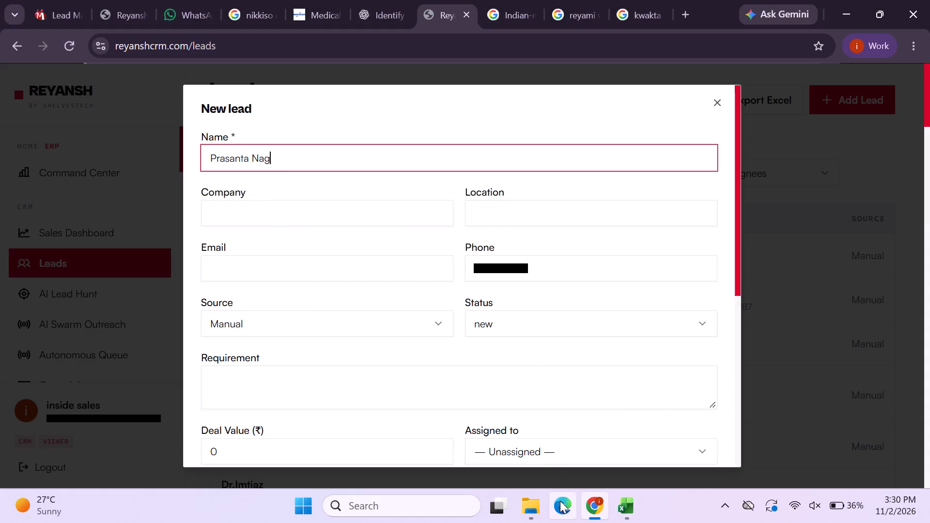
Set the new lead's location to Assam, its company to healthcare and its status to warm.
click(506, 212)
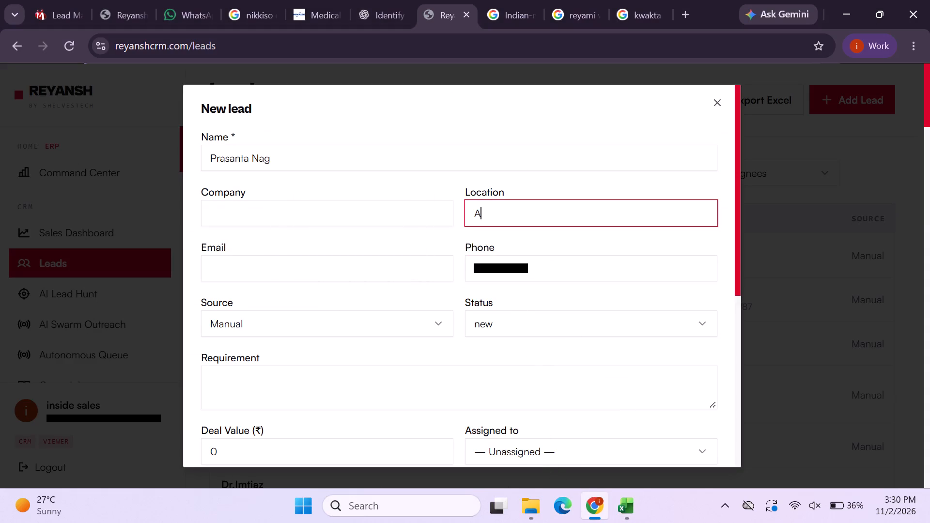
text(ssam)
click(309, 211)
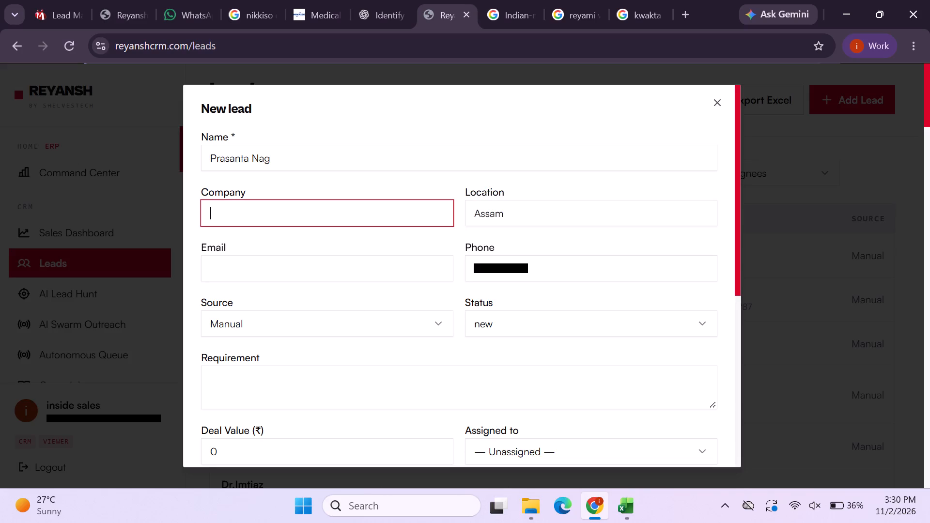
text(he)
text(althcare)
click(371, 306)
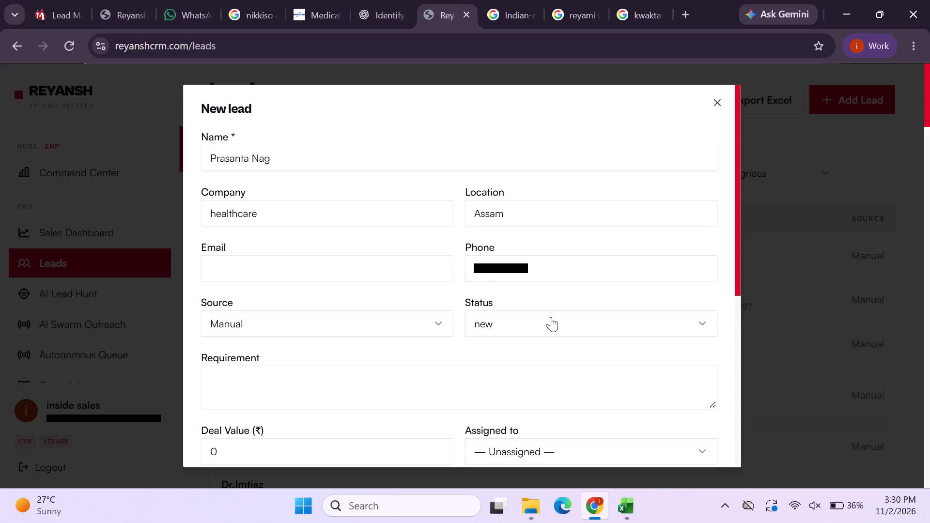
click(554, 315)
click(472, 202)
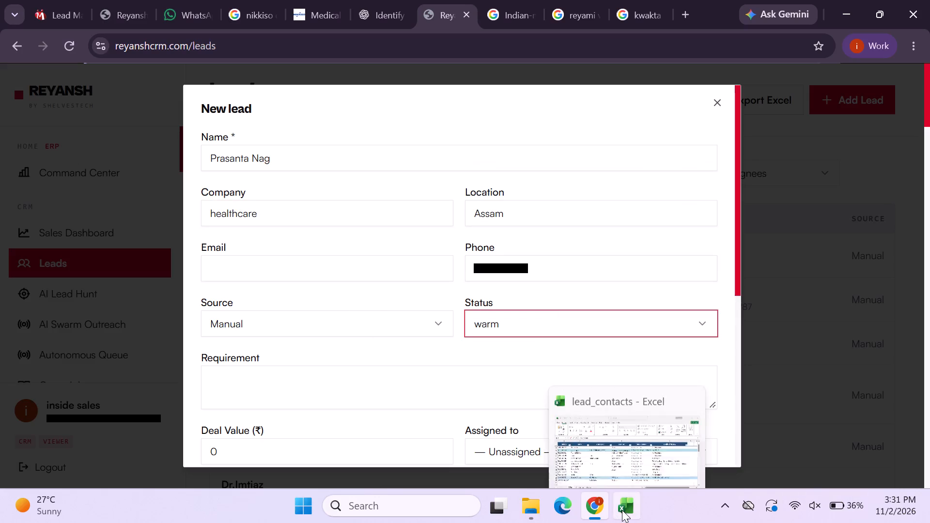
Copy the feedback "price issue" from cell F16 of the lead_contacts workbook and paste it as the new CRM lead's requirement.
click(634, 455)
click(525, 367)
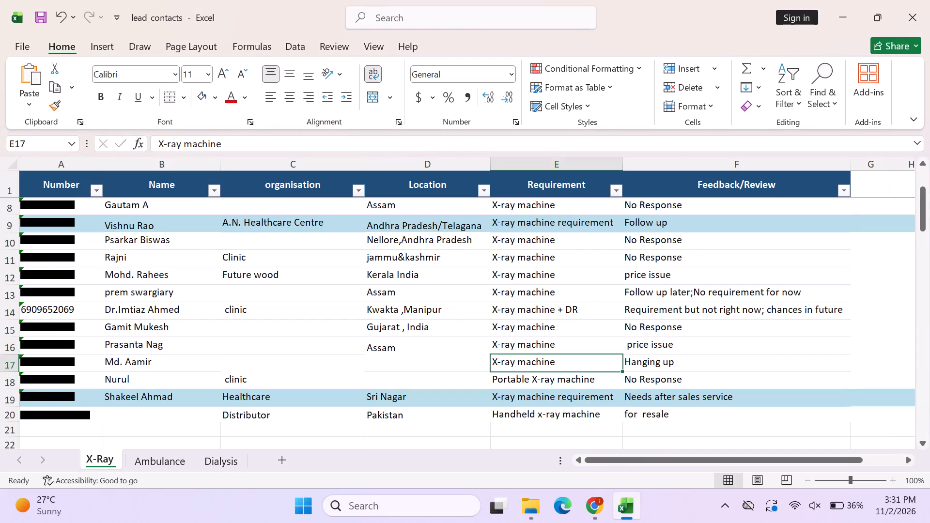
double_click(640, 346)
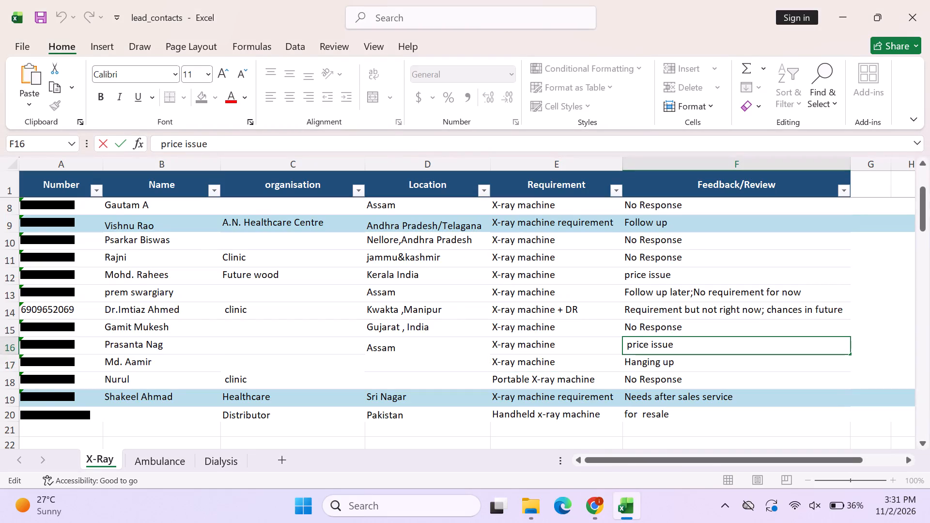
drag(626, 347, 724, 349)
key(ctrl+c)
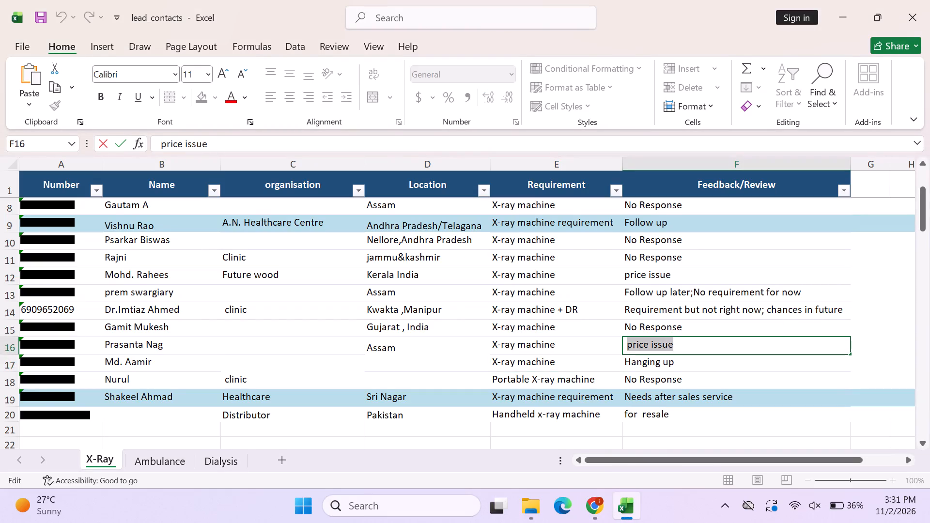
click(589, 501)
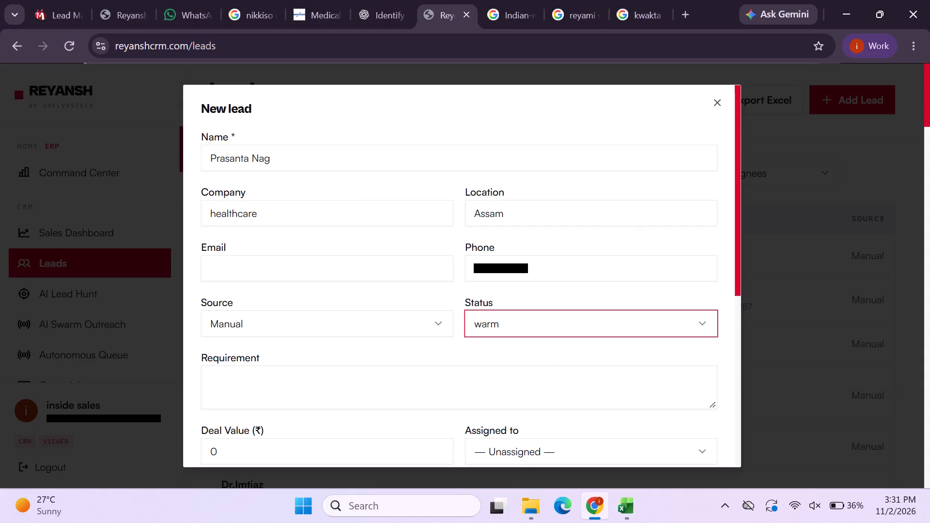
click(226, 380)
key(ctrl+v)
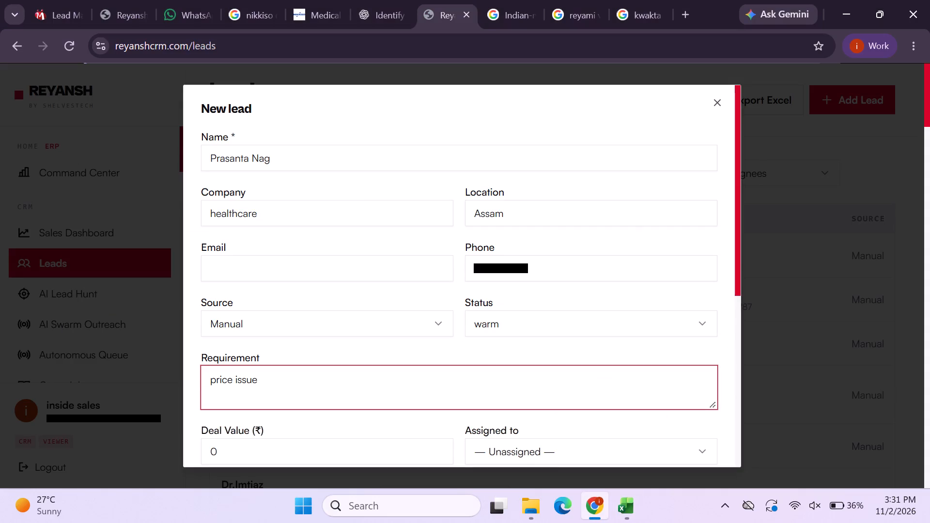
Reword the new lead's requirement to "price sensitive (follow up)".
key(BackSpace)
key(BackSpace)
key(BackSpace)
key(BackSpace)
key(BackSpace)
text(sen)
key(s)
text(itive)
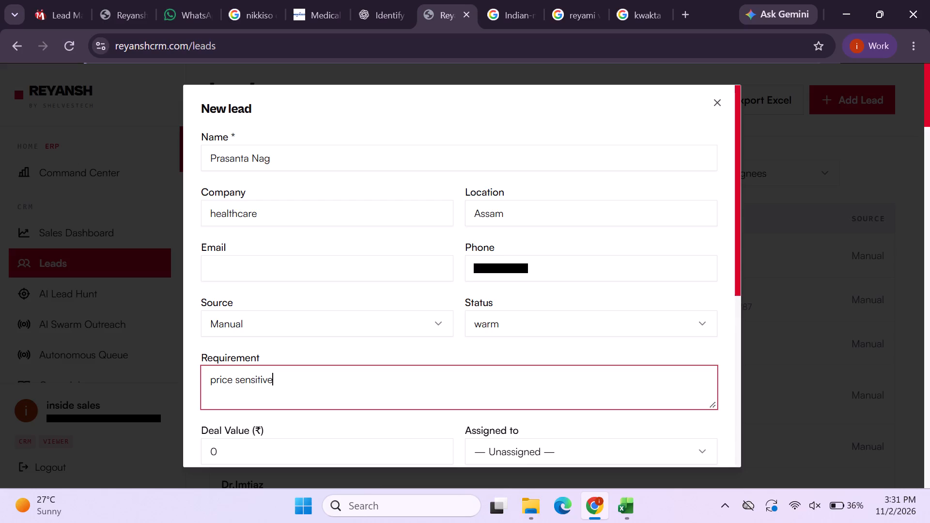
click(305, 386)
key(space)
key(shift+parenleft)
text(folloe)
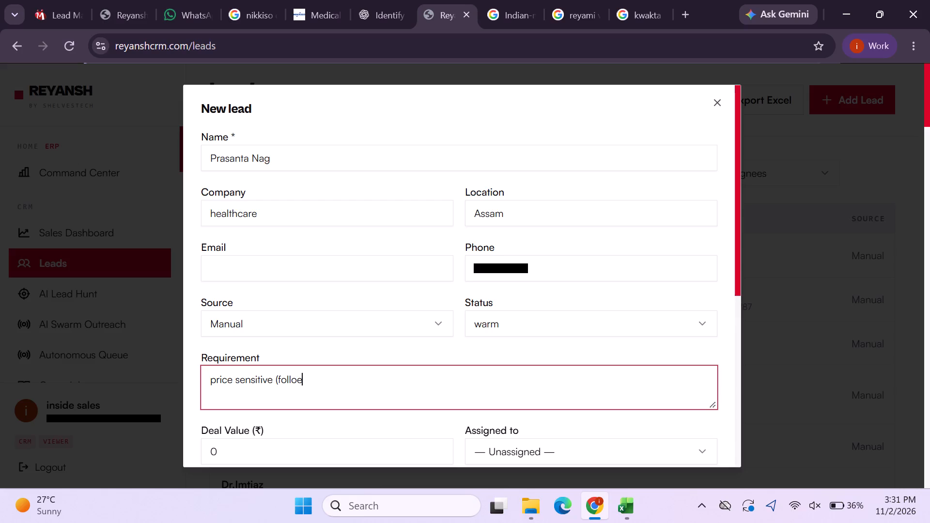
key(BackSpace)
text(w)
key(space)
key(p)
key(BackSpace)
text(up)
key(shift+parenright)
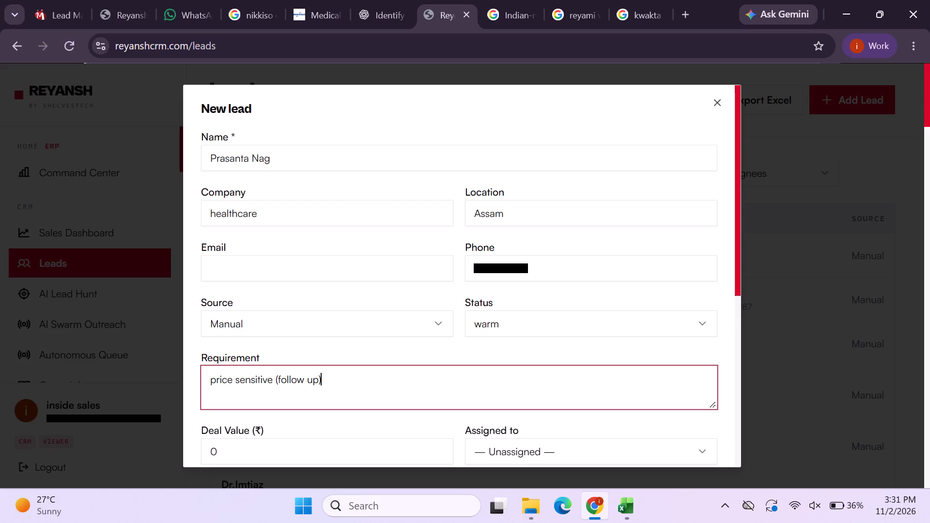
click(514, 347)
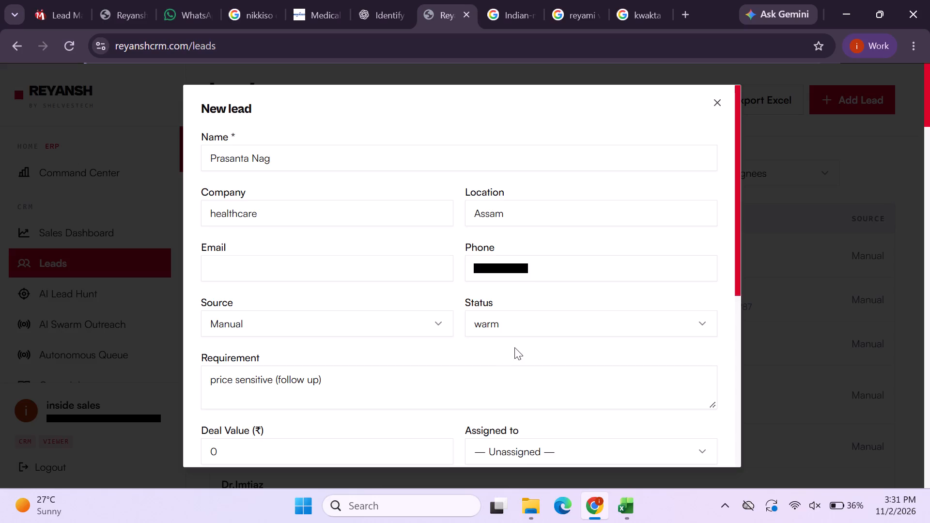
Review the new Assam healthcare lead's details and save it to the CRM.
scroll(537, 267, up, 2)
scroll(549, 232, down, 8)
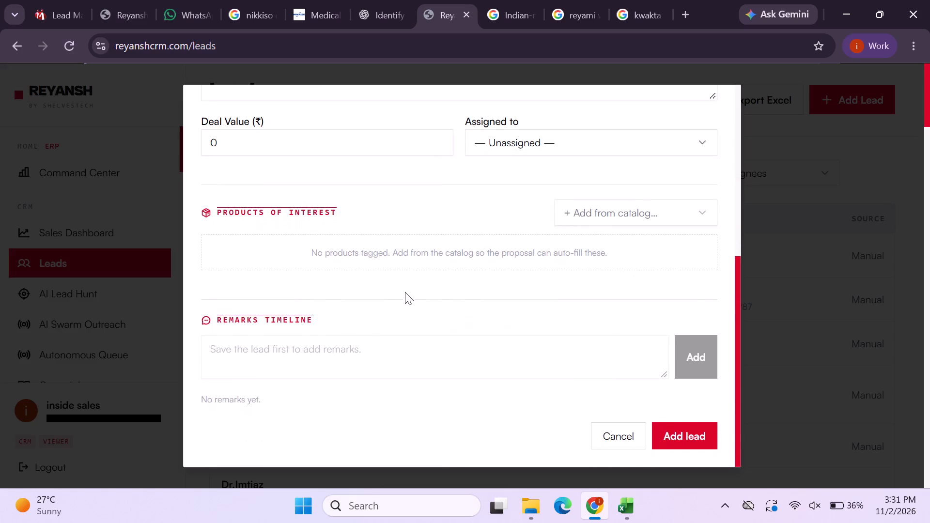
scroll(458, 314, up, 8)
scroll(458, 314, down, 11)
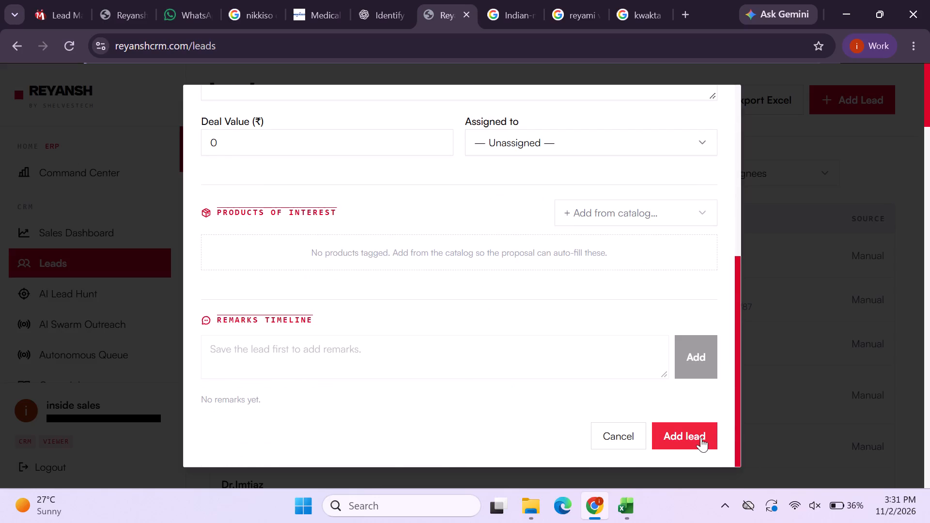
click(701, 437)
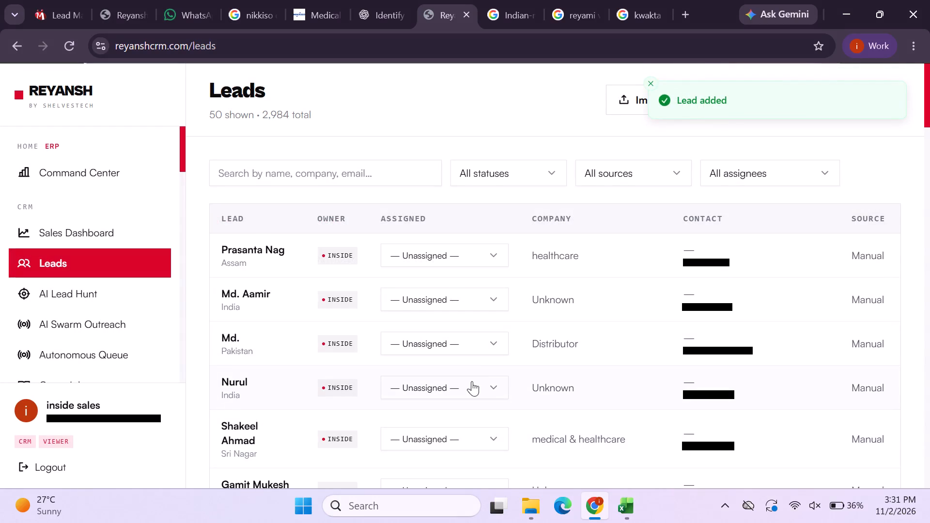
scroll(479, 370, up, 3)
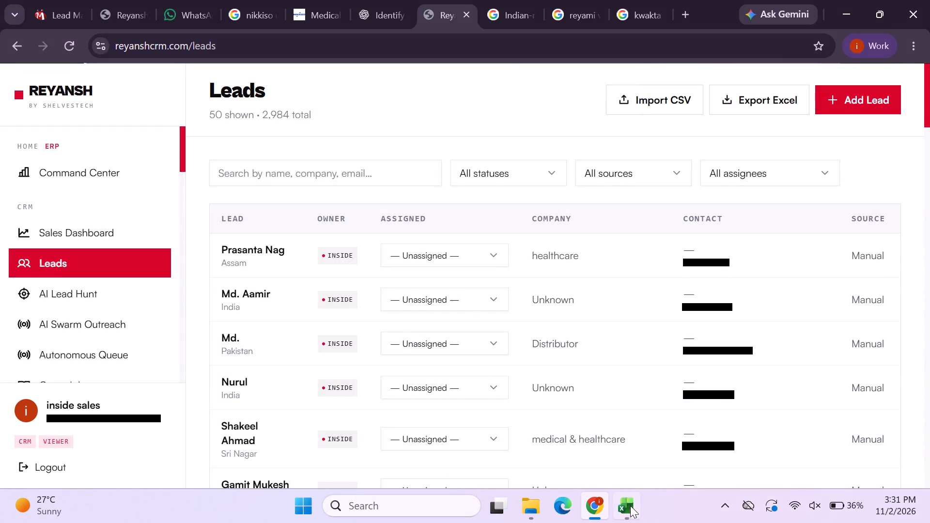
Copy the contact number from cell A2 of the lead_contacts workbook's Dialysis sheet and paste it as a new CRM lead's phone.
click(637, 437)
click(298, 407)
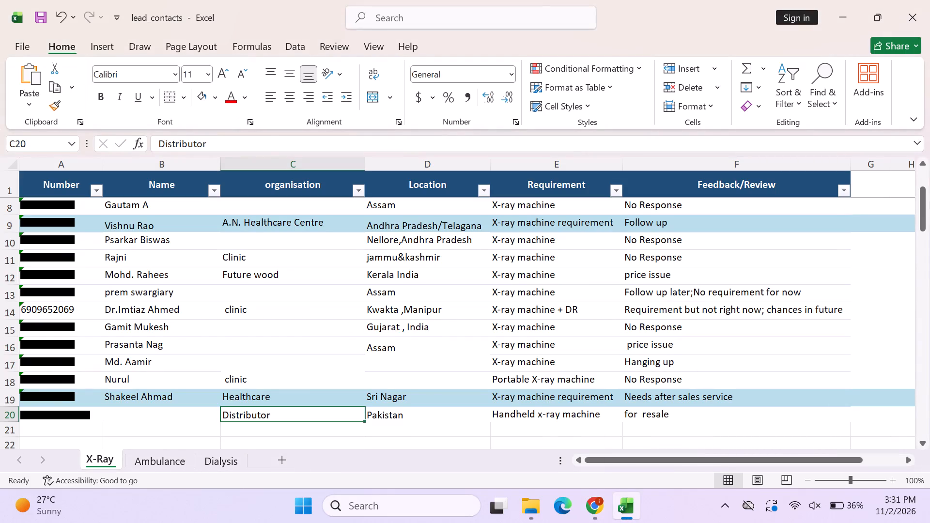
click(148, 464)
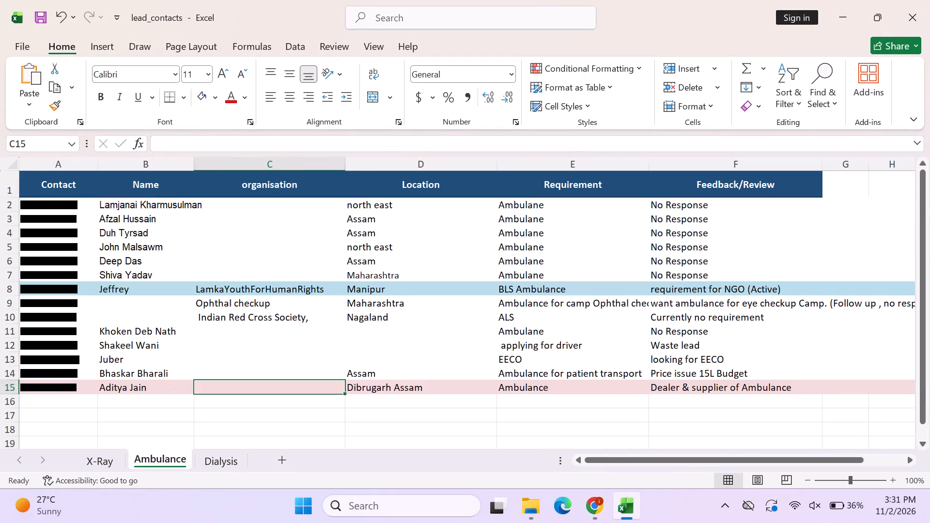
click(351, 422)
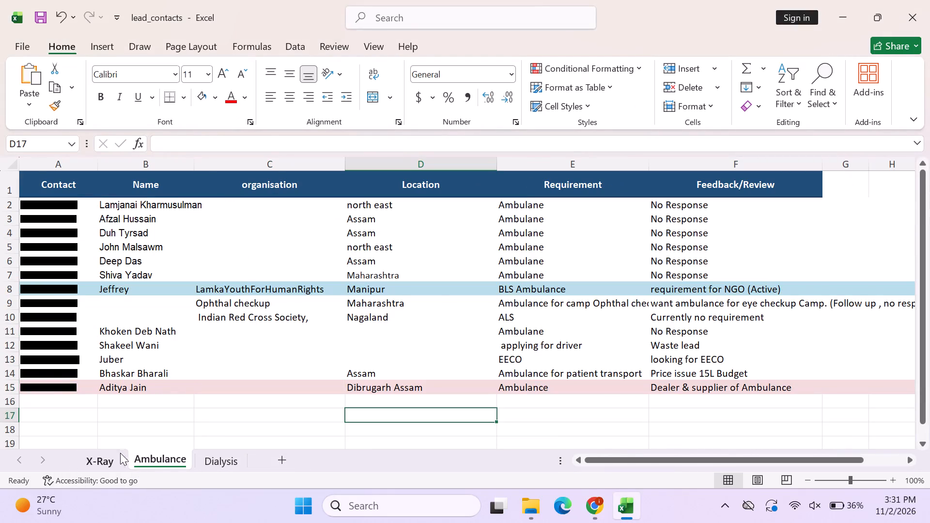
click(114, 466)
click(225, 464)
click(144, 358)
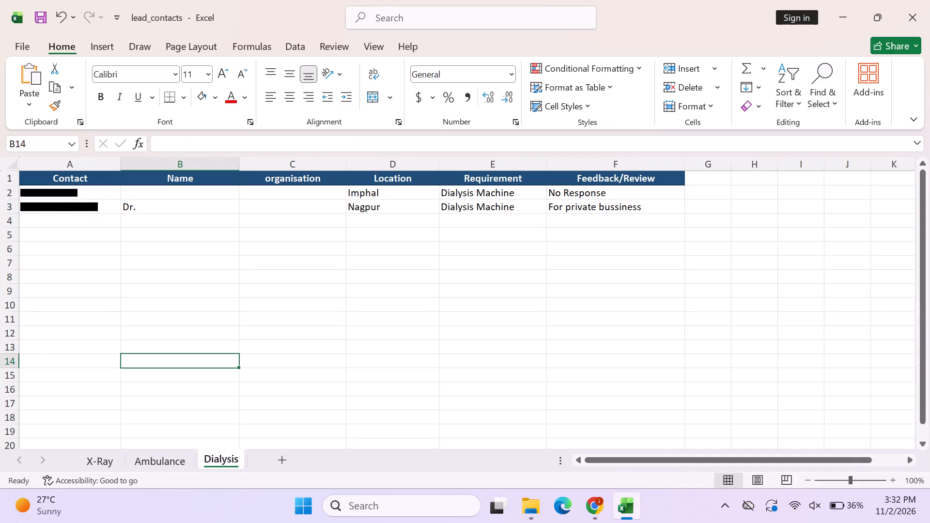
click(4, 193)
double_click(41, 196)
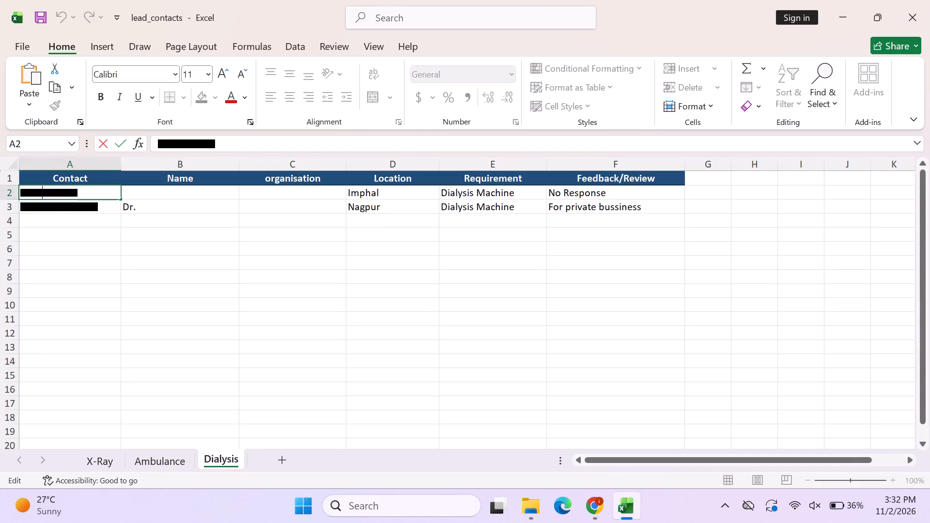
drag(19, 192, 106, 193)
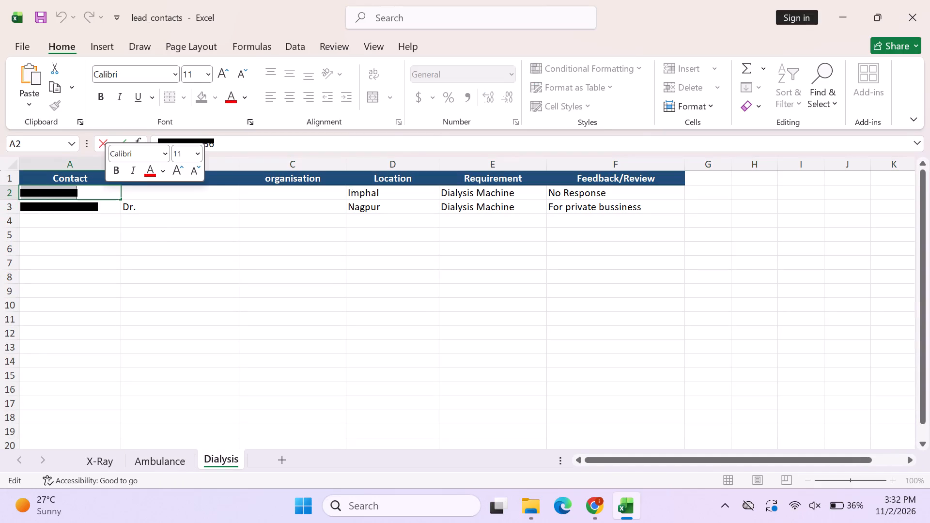
key(ctrl+c)
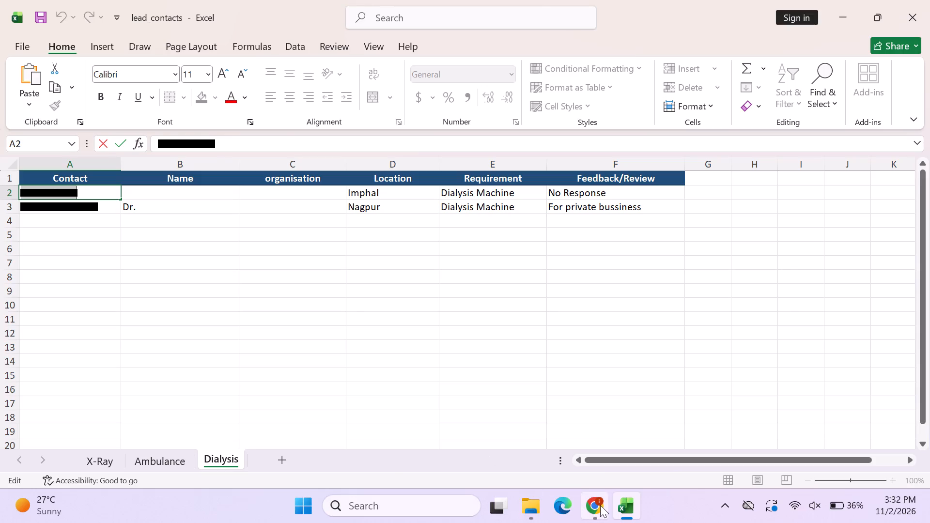
click(600, 506)
click(827, 94)
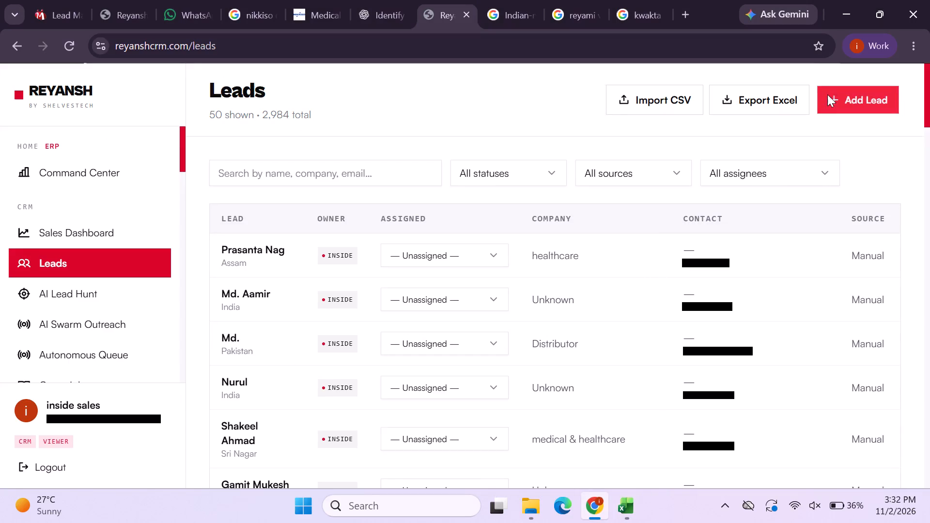
click(521, 266)
key(ctrl+v)
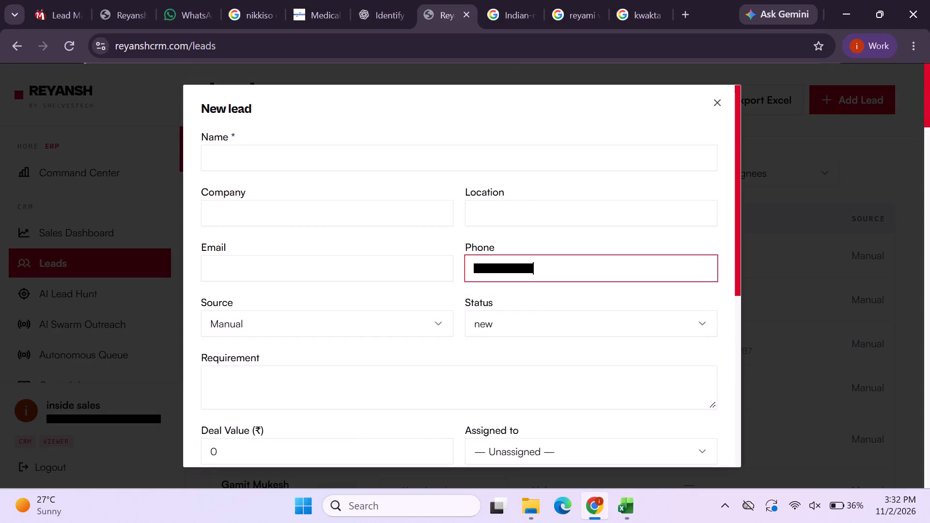
Set the new lead's location to Imphal.
click(510, 203)
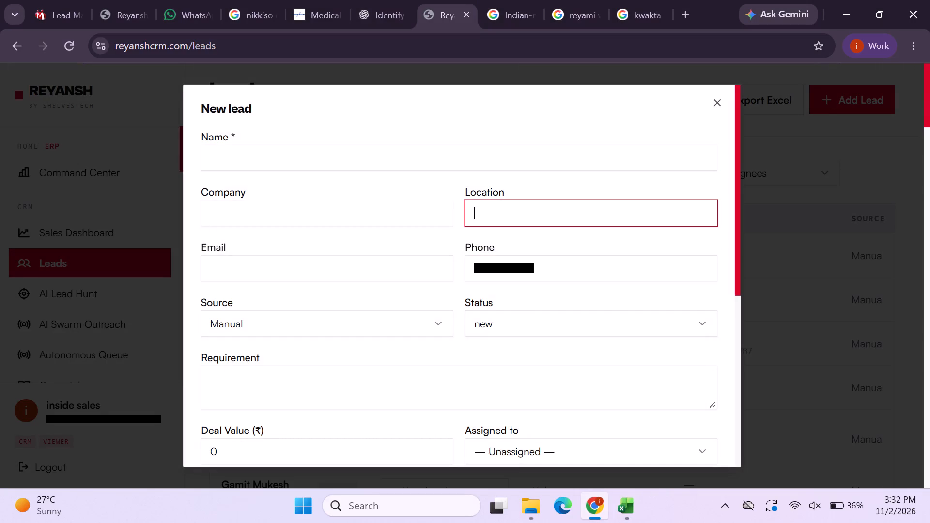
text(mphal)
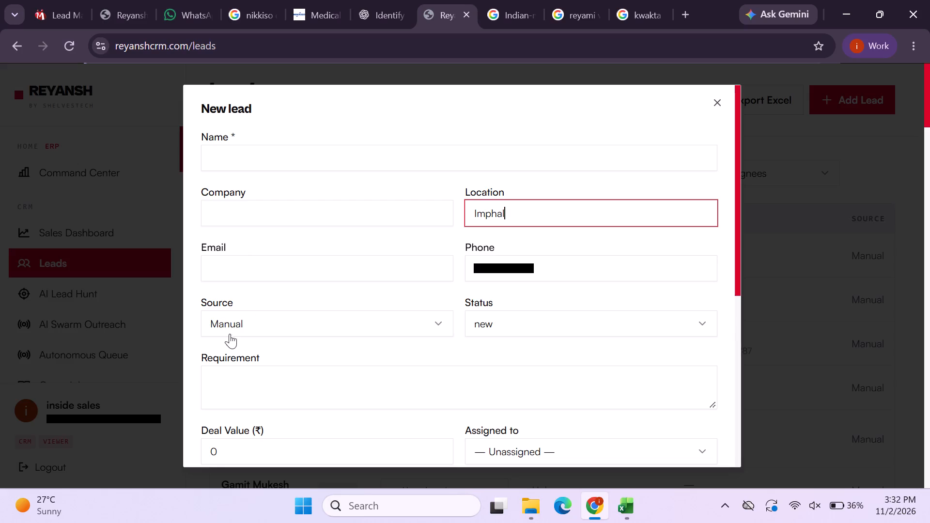
Enter "Dialysis Machine Requirement (follow up no response )" as the new lead's requirement.
click(229, 382)
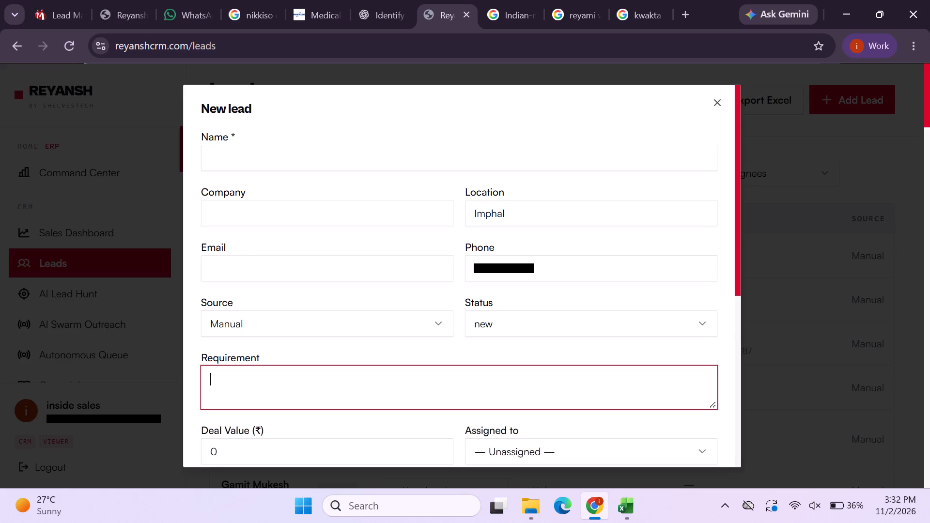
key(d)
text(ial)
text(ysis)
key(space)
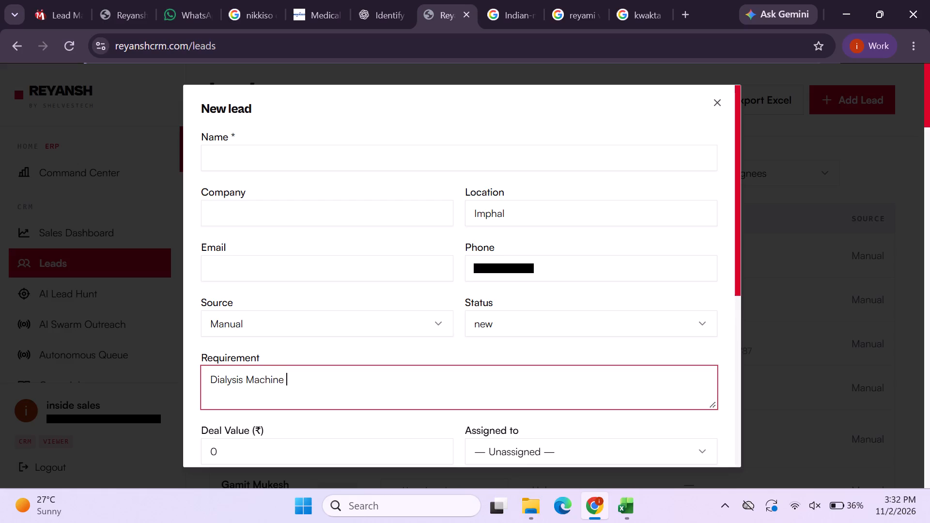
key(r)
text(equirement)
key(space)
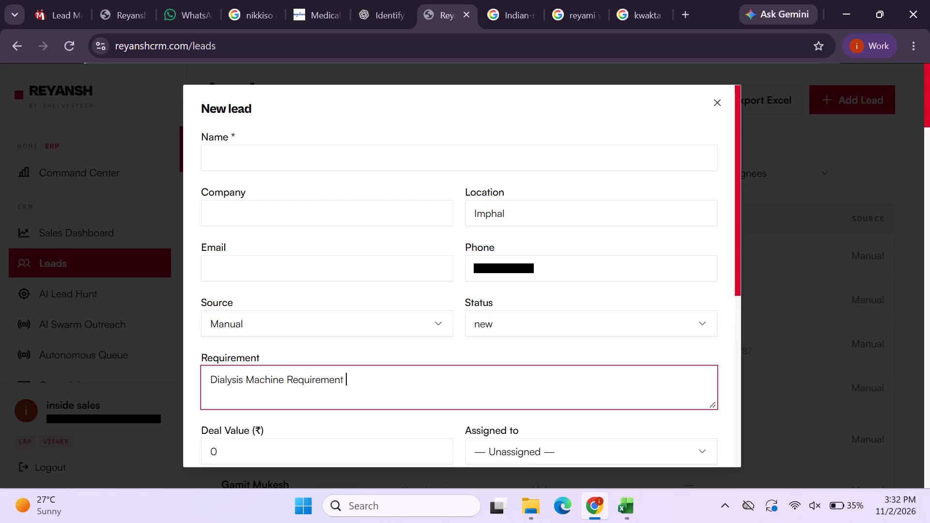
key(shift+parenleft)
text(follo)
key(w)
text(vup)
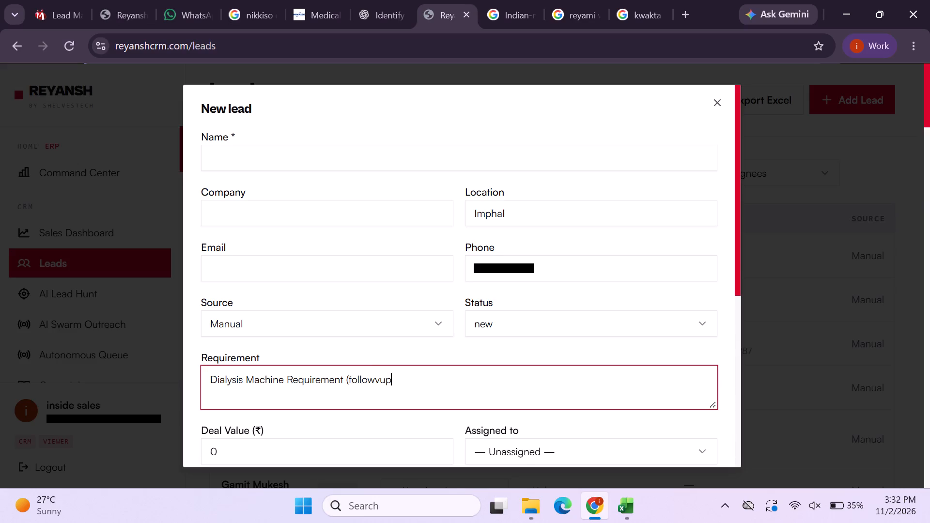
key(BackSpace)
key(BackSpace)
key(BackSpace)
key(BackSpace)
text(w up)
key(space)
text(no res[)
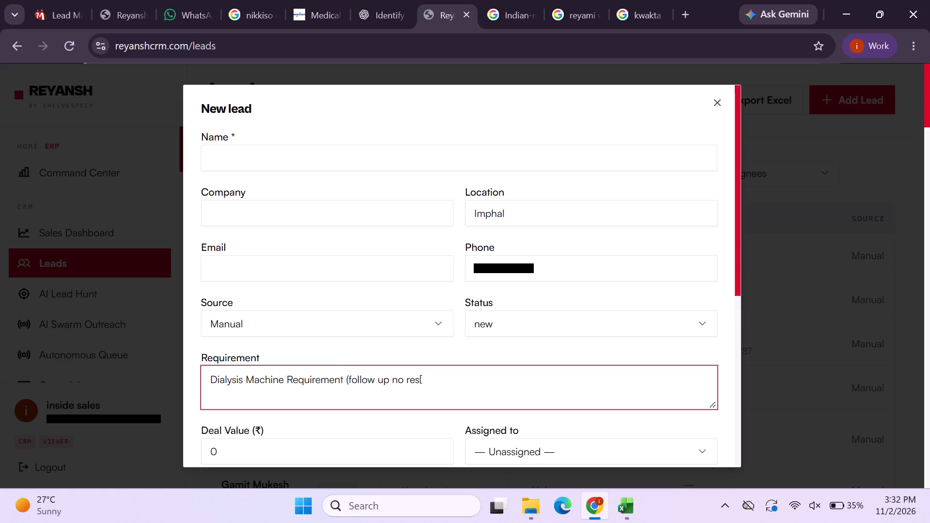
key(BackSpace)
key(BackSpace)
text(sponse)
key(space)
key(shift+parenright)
Enter the Imphal contact's full name in cell B2 of the lead_contacts workbook's Dialysis sheet.
click(642, 447)
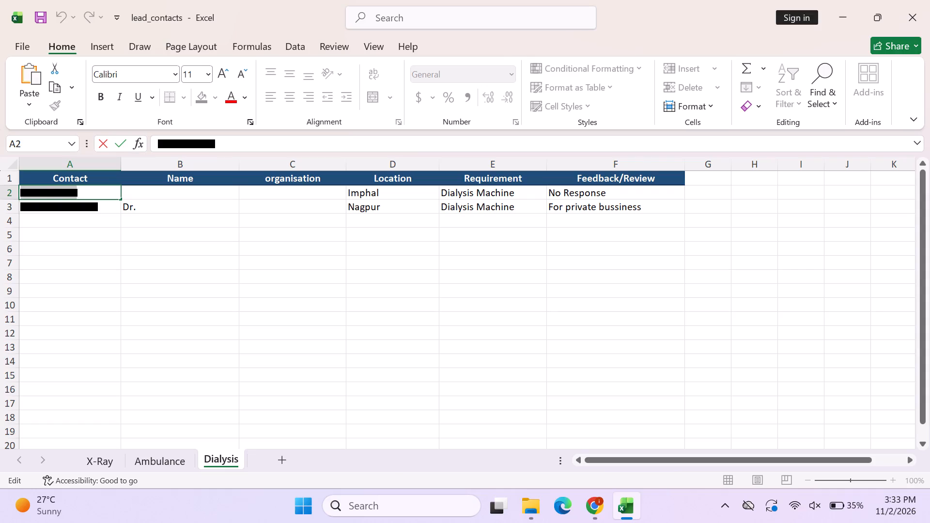
click(151, 190)
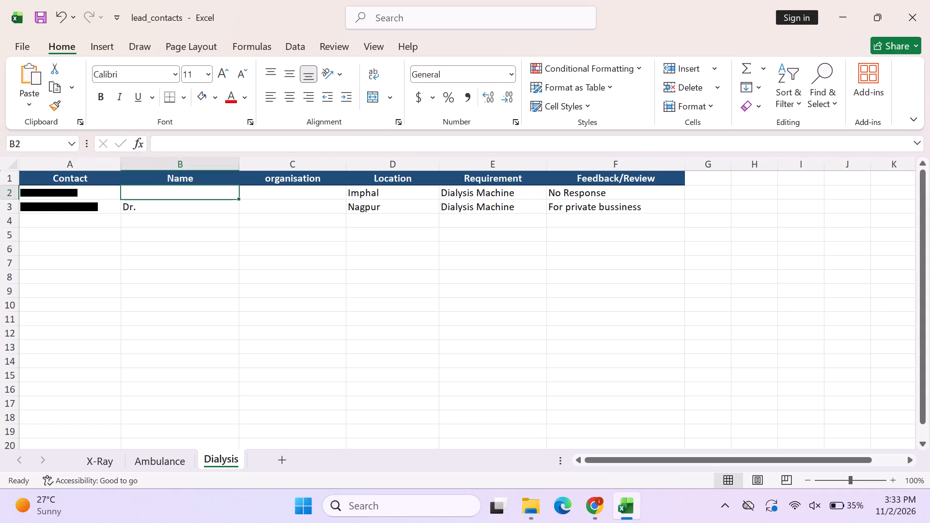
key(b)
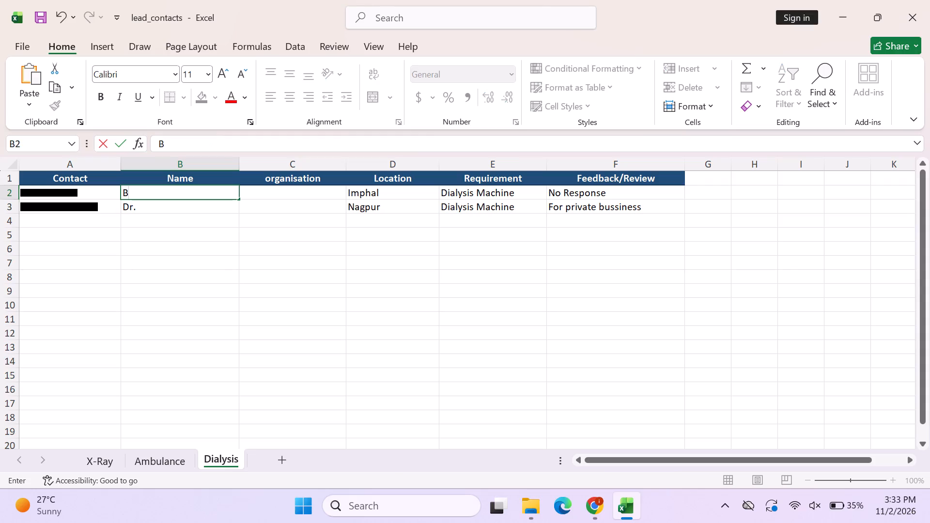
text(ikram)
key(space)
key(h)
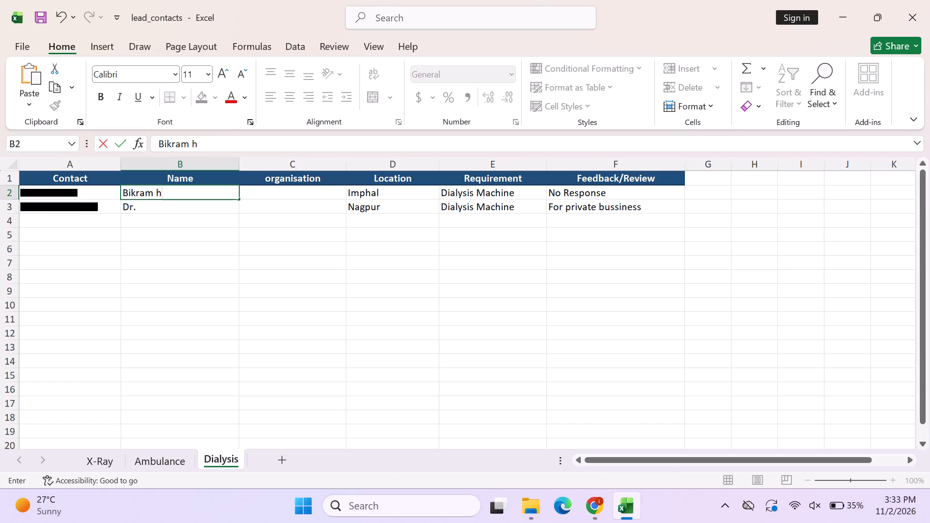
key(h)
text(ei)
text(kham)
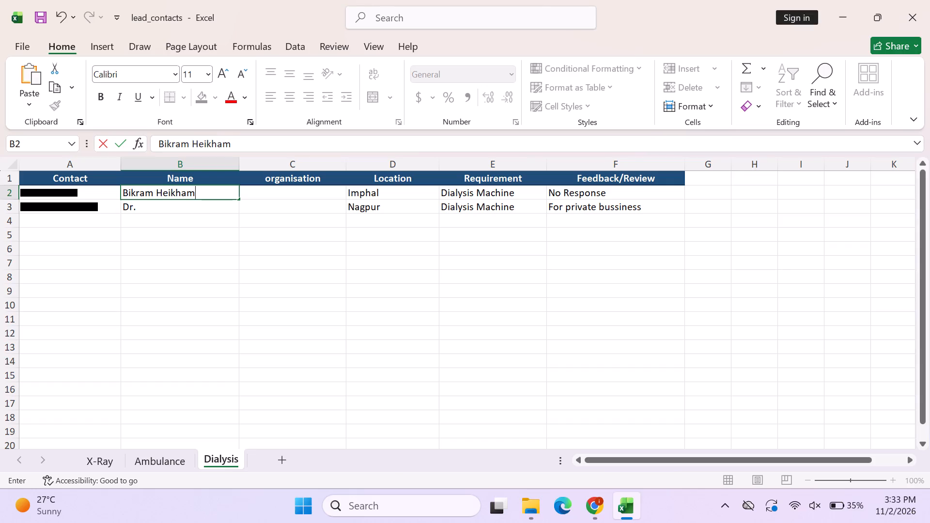
Enter "MS INDRANI PHYSIOTHERAPY CLINIC" as the Imphal contact's organisation in cell C2 of the Dialysis sheet.
click(275, 197)
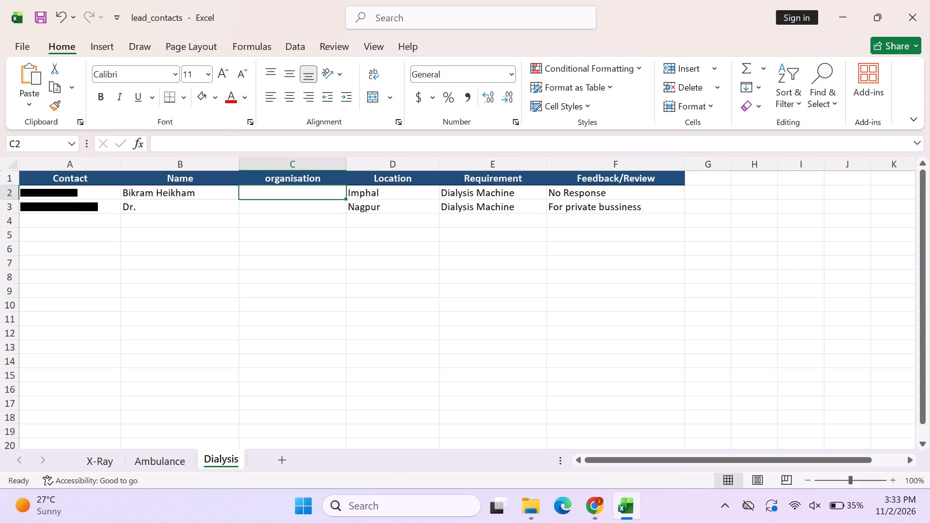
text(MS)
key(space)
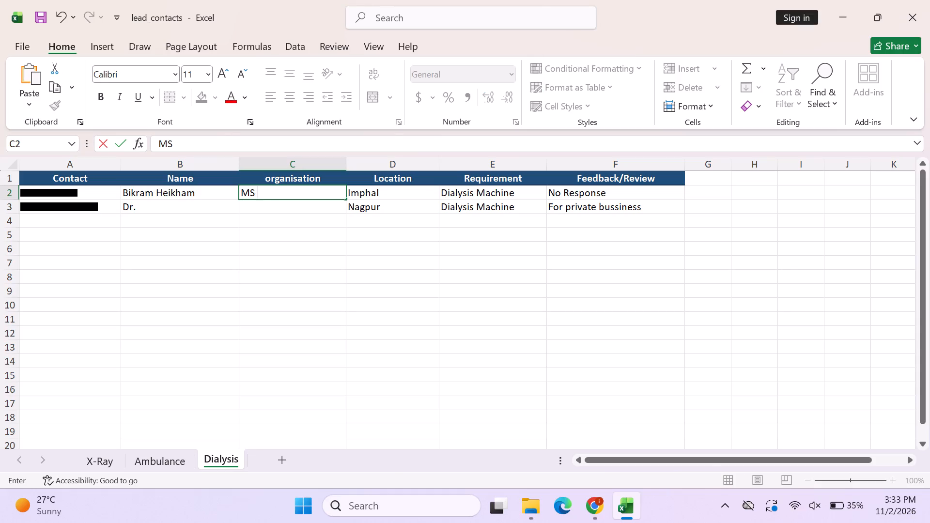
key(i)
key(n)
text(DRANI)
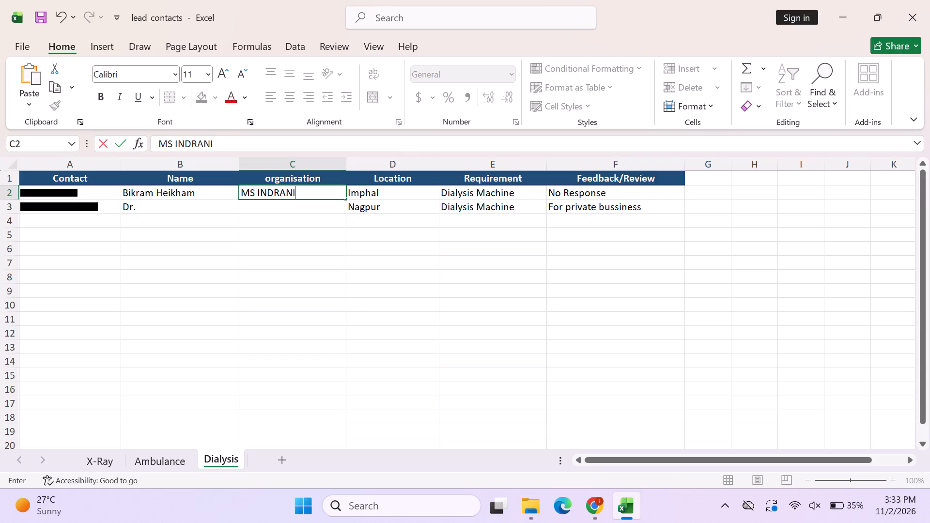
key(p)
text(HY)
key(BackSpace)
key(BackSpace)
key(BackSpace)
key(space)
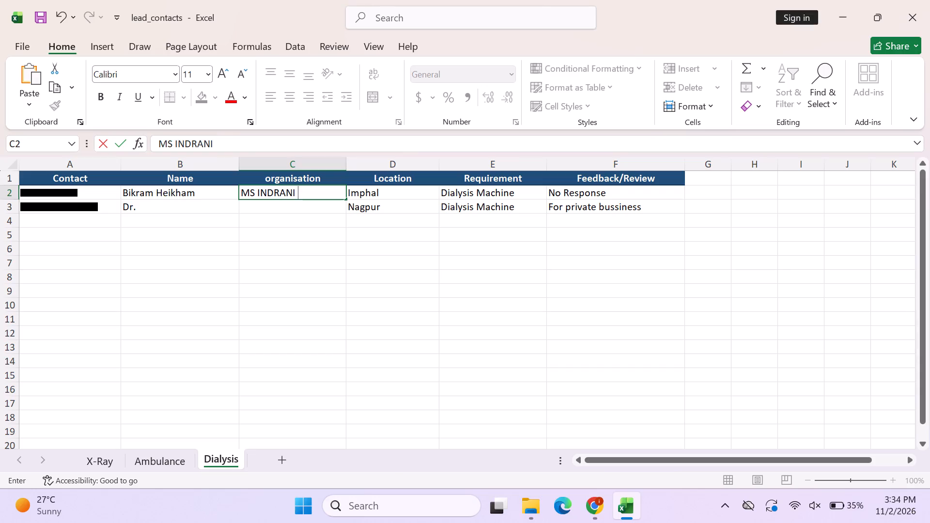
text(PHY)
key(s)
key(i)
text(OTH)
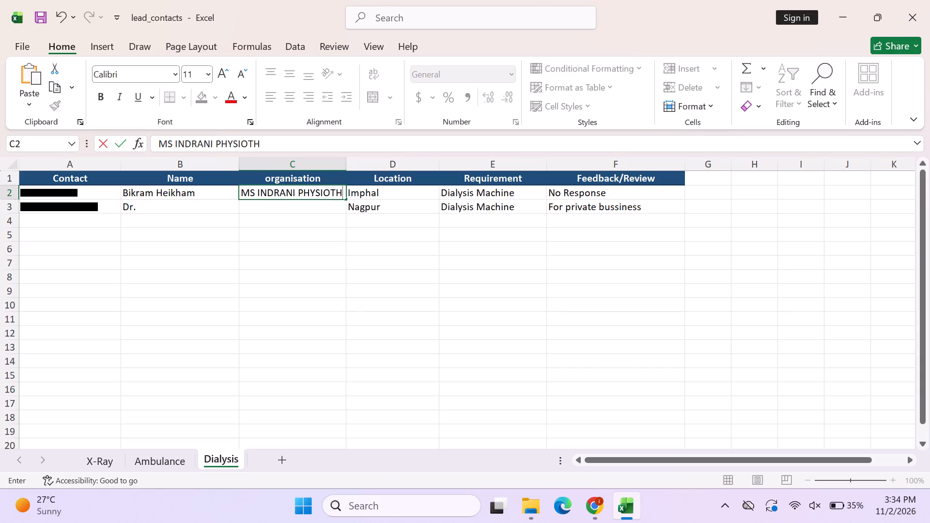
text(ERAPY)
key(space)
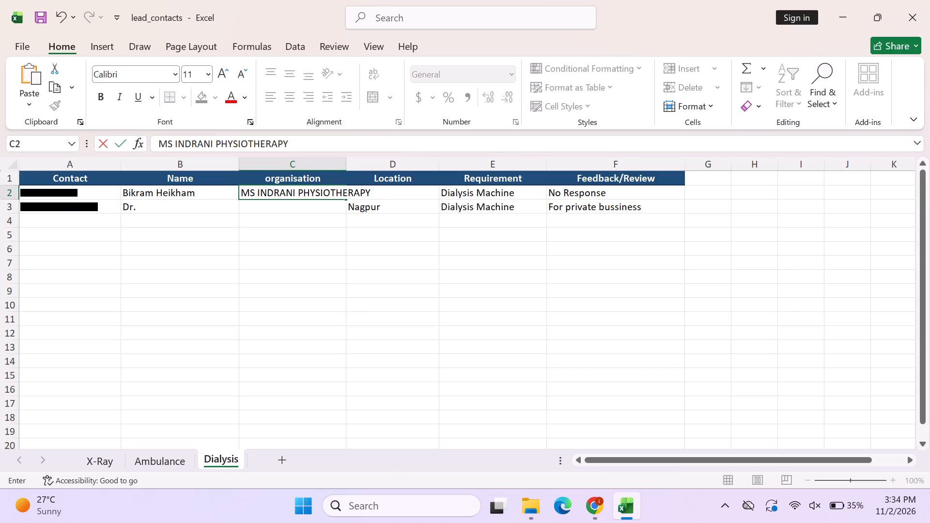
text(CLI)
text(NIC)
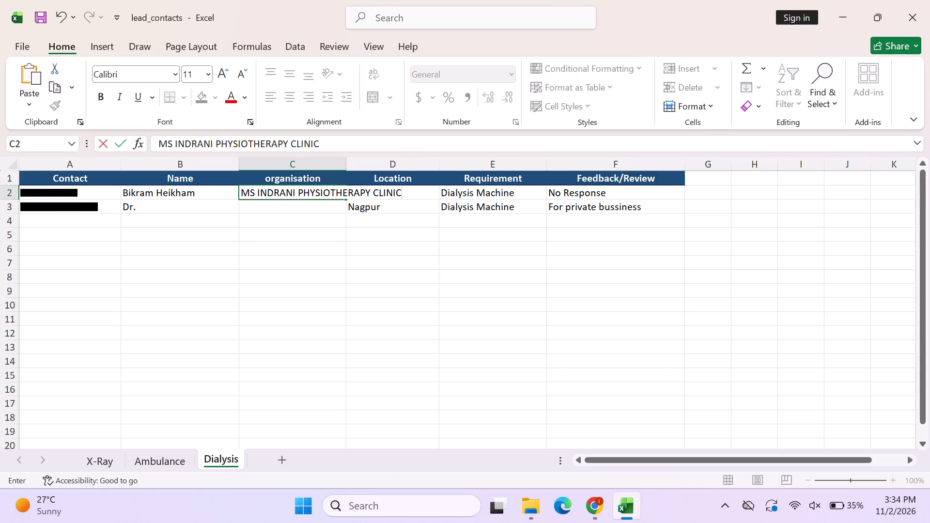
click(423, 283)
Widen the Dialysis sheet's organisation column to about 32 to fit the full clinic name.
click(324, 167)
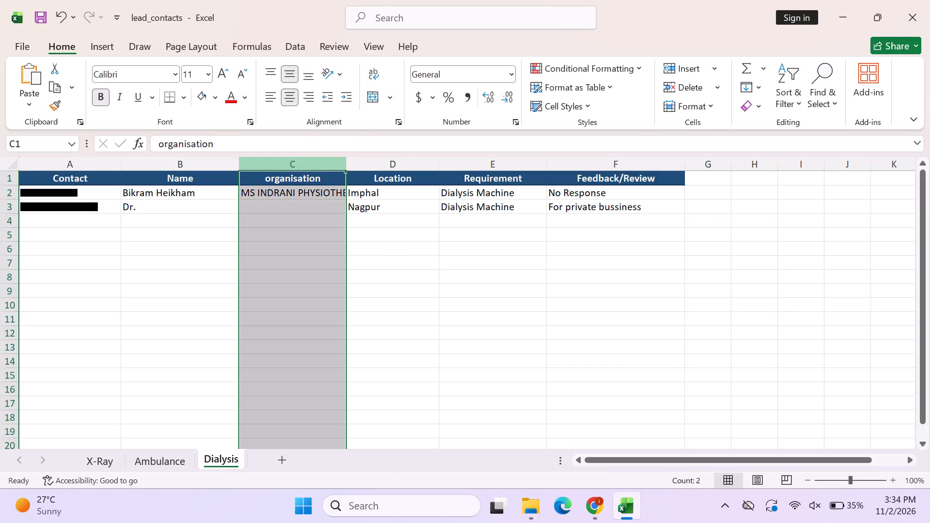
drag(344, 163, 402, 170)
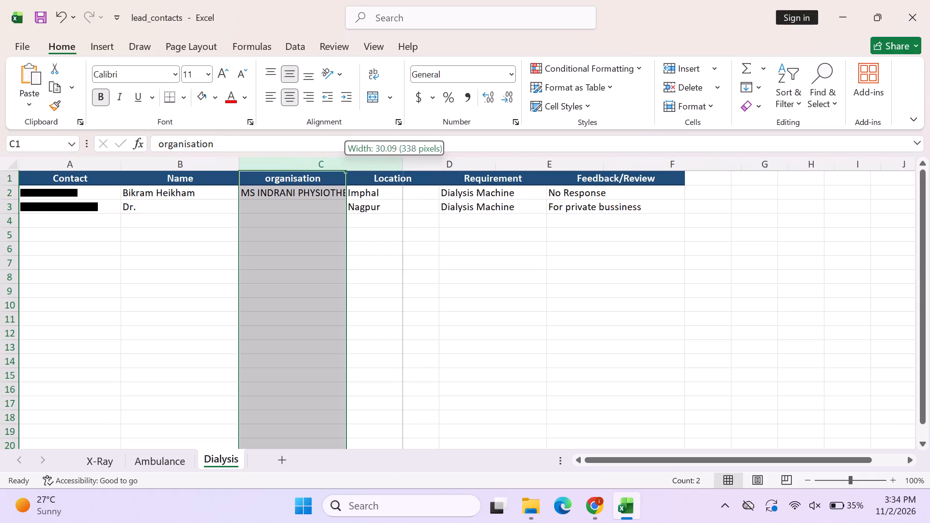
drag(402, 170, 403, 170)
drag(405, 164, 415, 164)
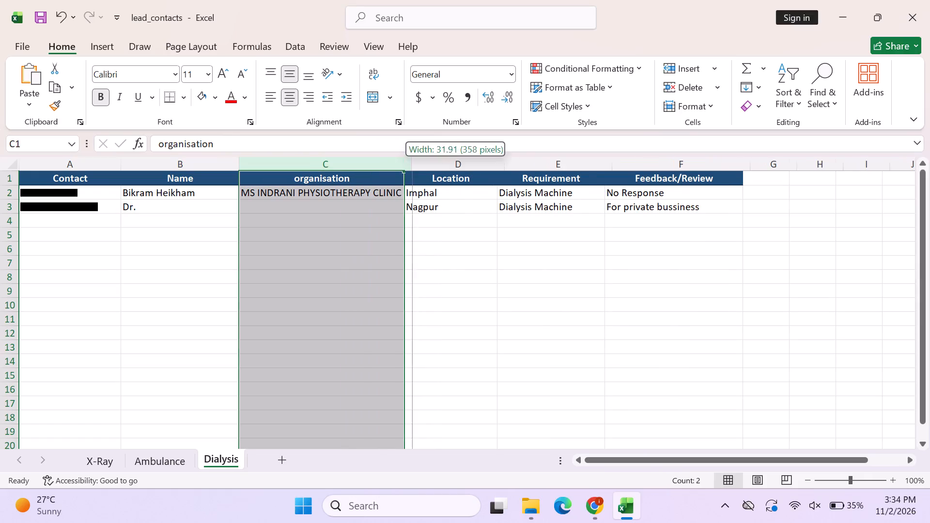
drag(415, 164, 415, 164)
click(508, 314)
Copy "MS INDRANI PHYSIOTHERAPY CLINIC" from cell C2 and paste it as the new CRM lead's company.
click(371, 193)
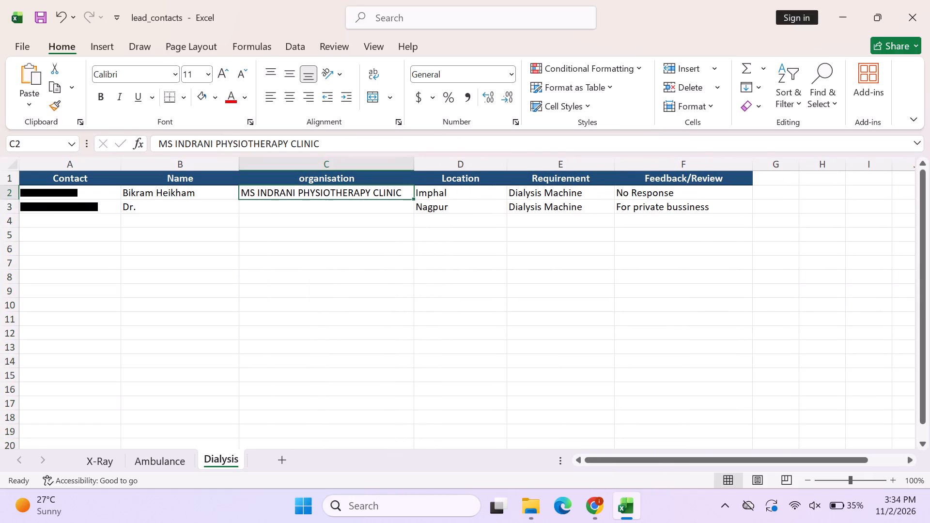
double_click(373, 195)
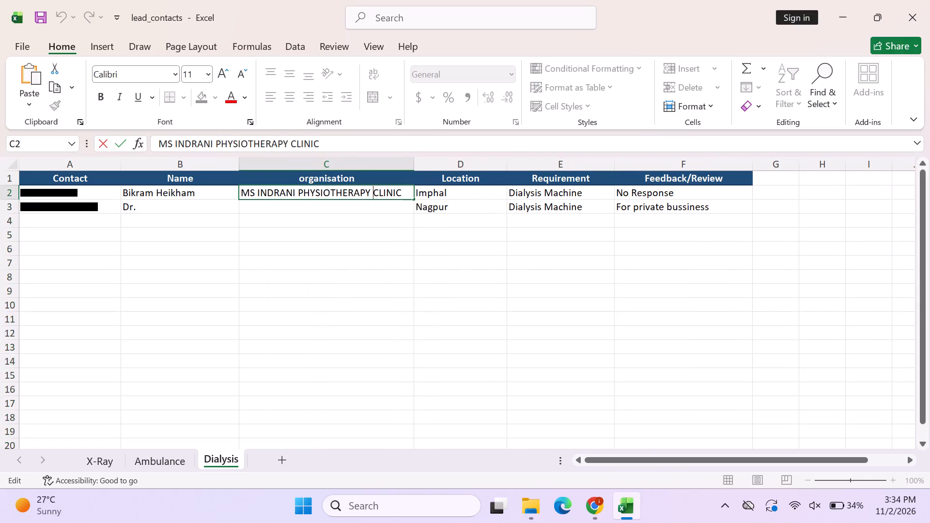
drag(243, 191, 405, 183)
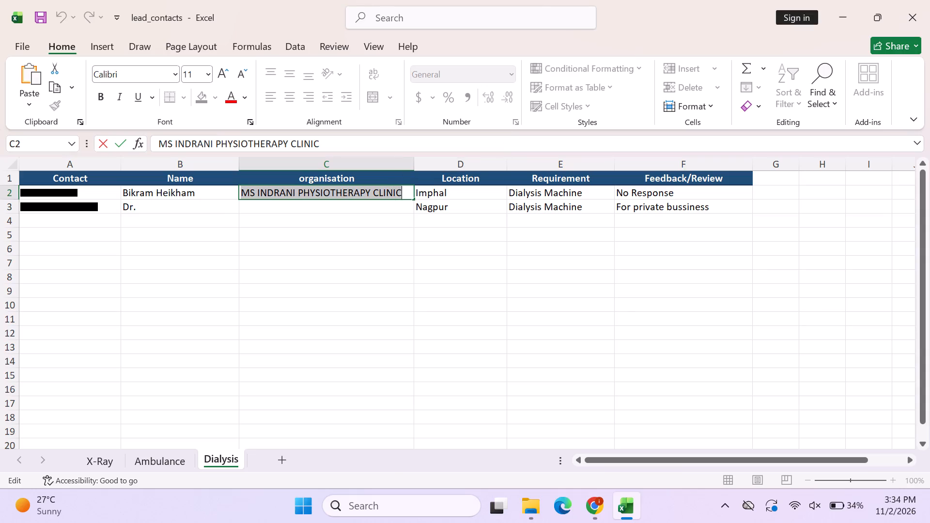
key(ctrl+c)
click(598, 504)
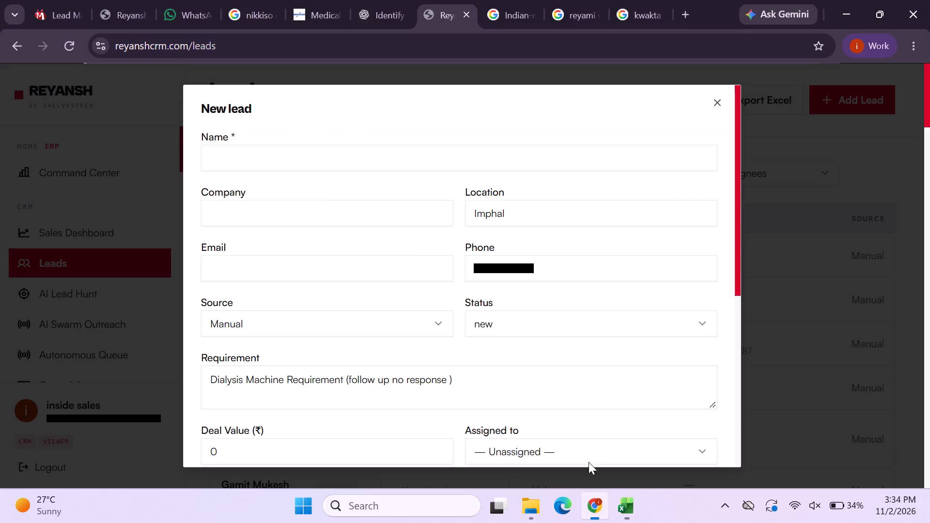
click(256, 215)
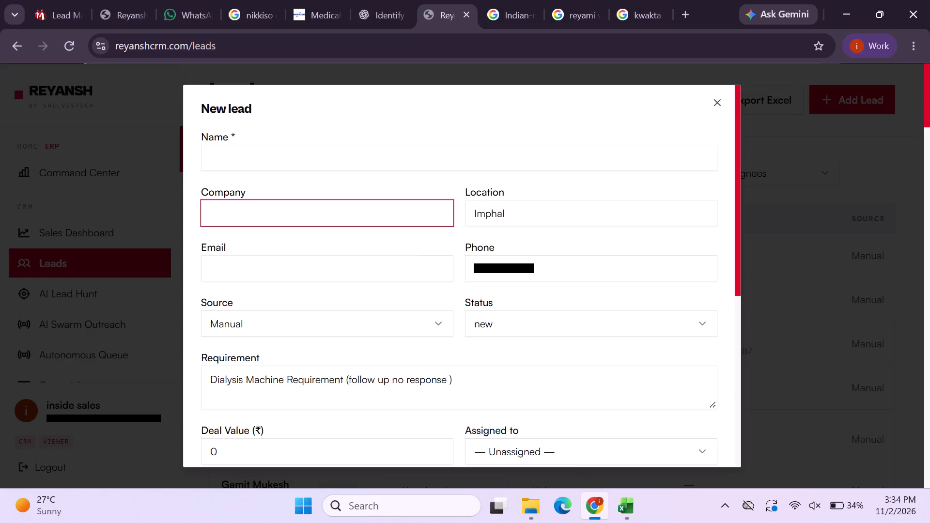
key(ctrl+v)
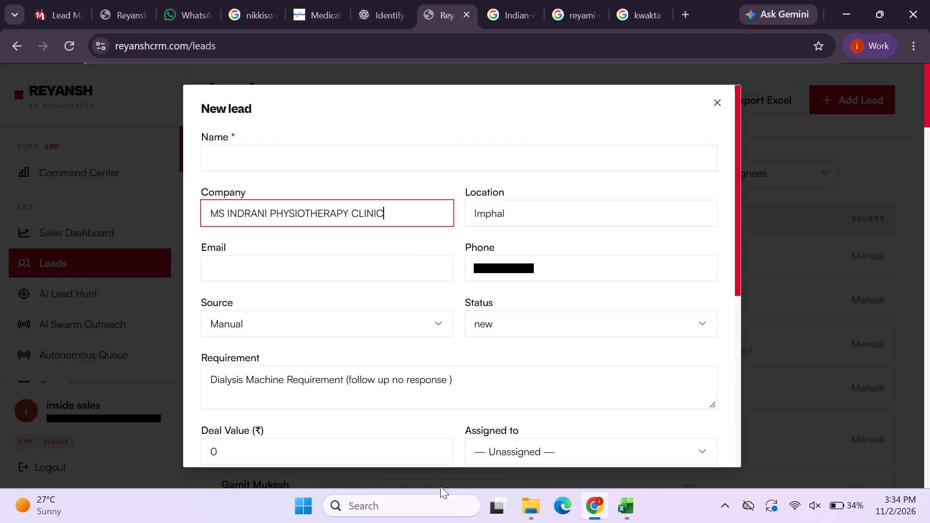
Copy the contact's name from cell B2 of the Dialysis sheet and paste it as the new CRM lead's name.
click(634, 498)
click(126, 235)
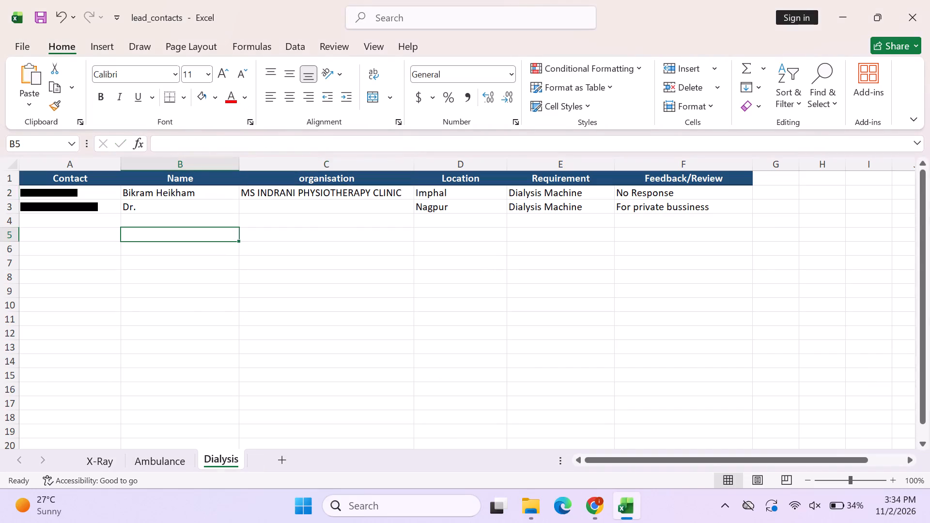
double_click(134, 193)
click(124, 194)
drag(124, 194, 203, 200)
key(ctrl+c)
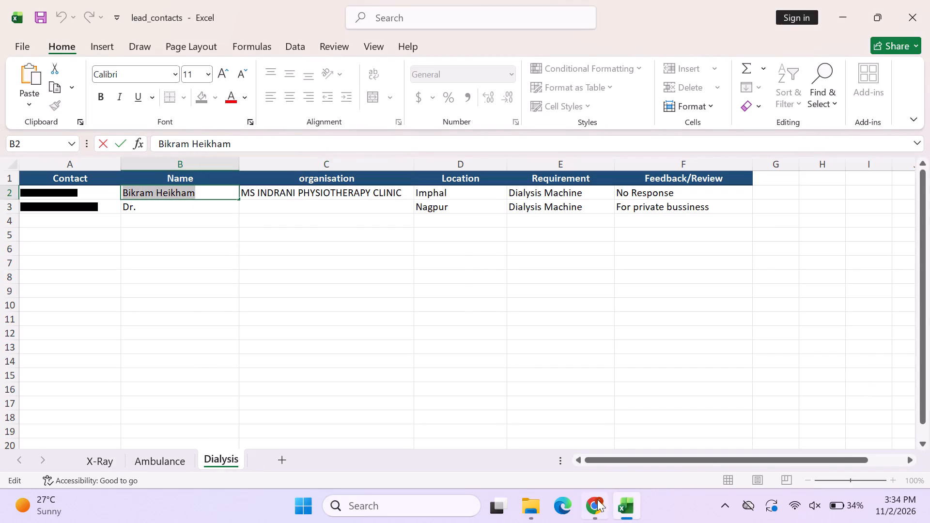
click(596, 501)
click(295, 158)
key(ctrl+v)
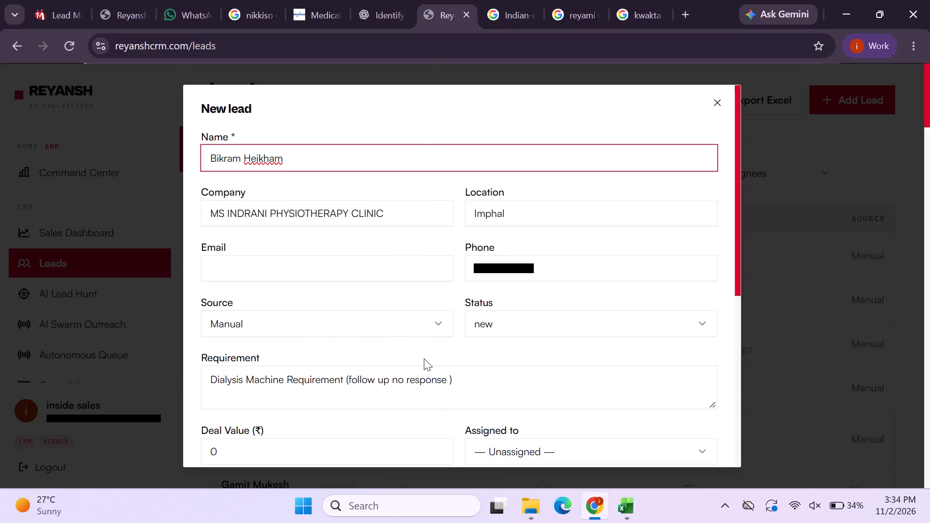
Assign the new Imphal dialysis lead to the responsible team member's account.
scroll(426, 328, down, 3)
click(549, 235)
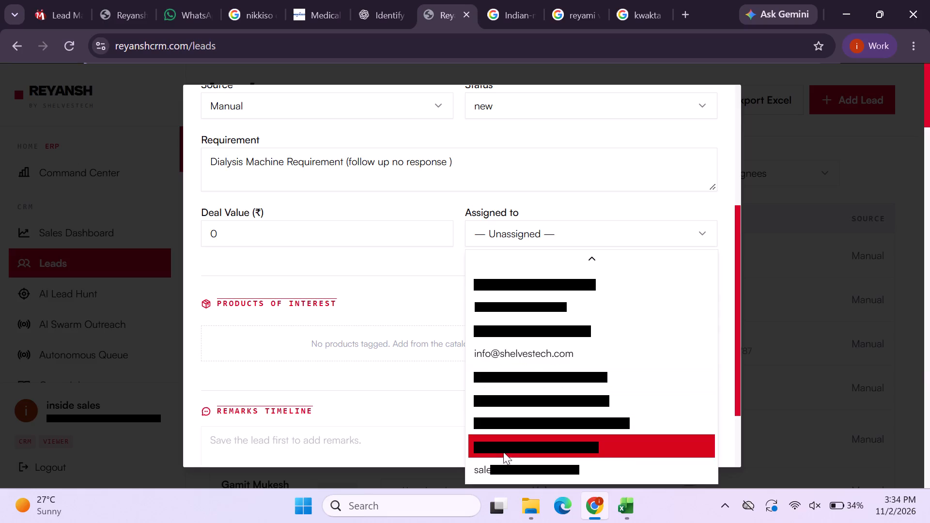
click(506, 383)
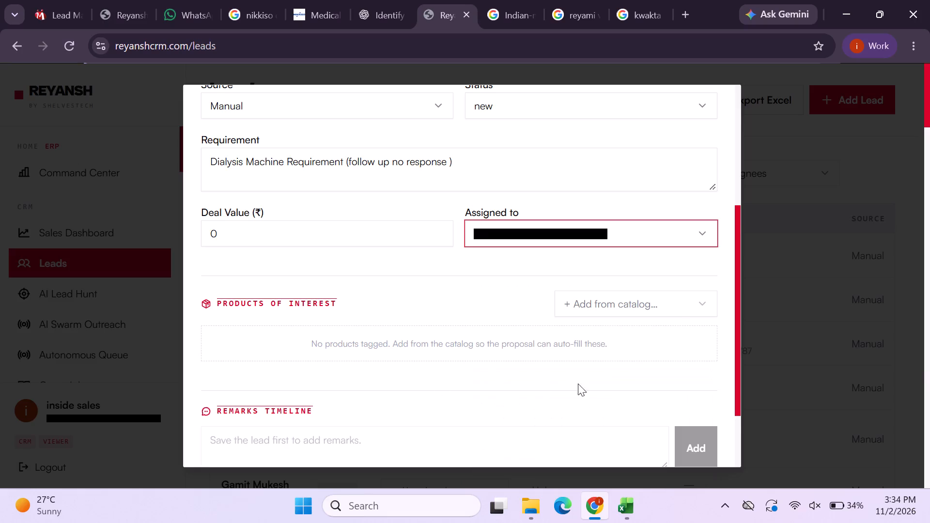
Review the completed Imphal dialysis lead's details and add the lead to the CRM.
scroll(651, 343, down, 2)
scroll(651, 343, up, 3)
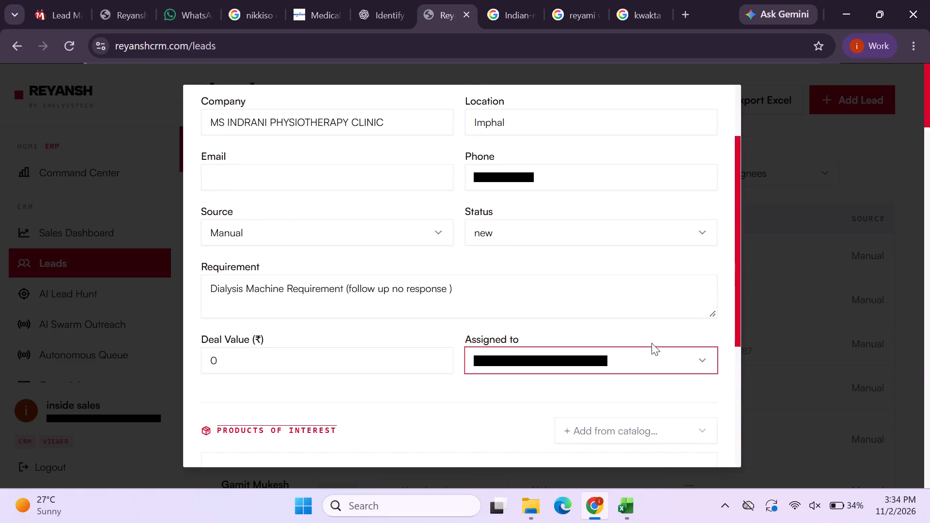
scroll(652, 324, down, 9)
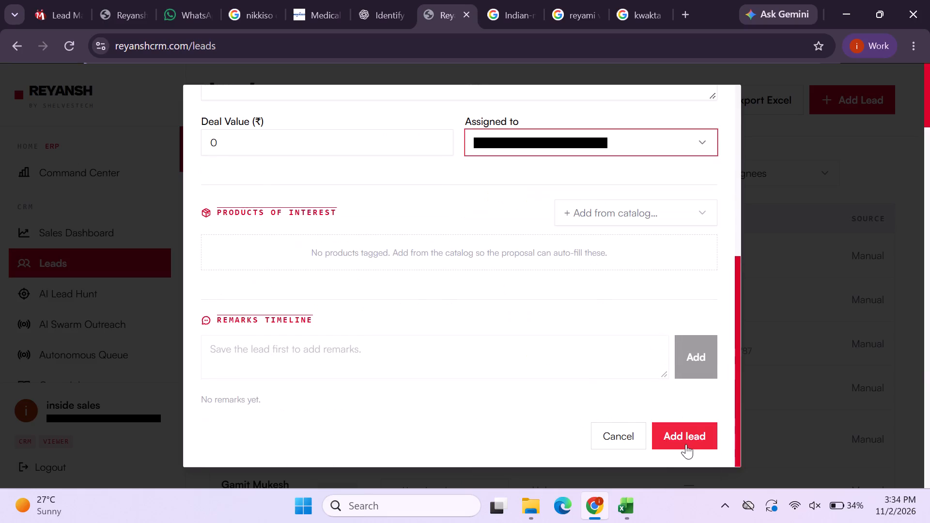
scroll(573, 345, up, 4)
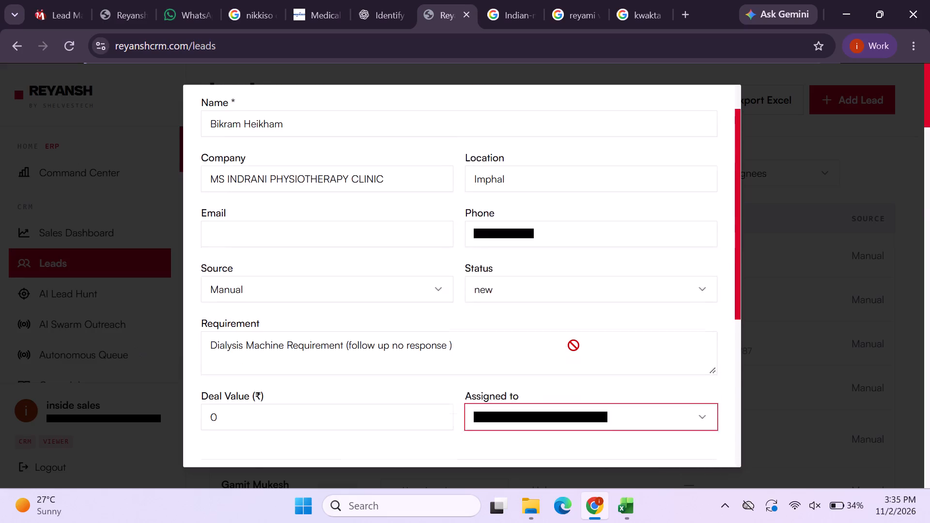
scroll(573, 345, down, 7)
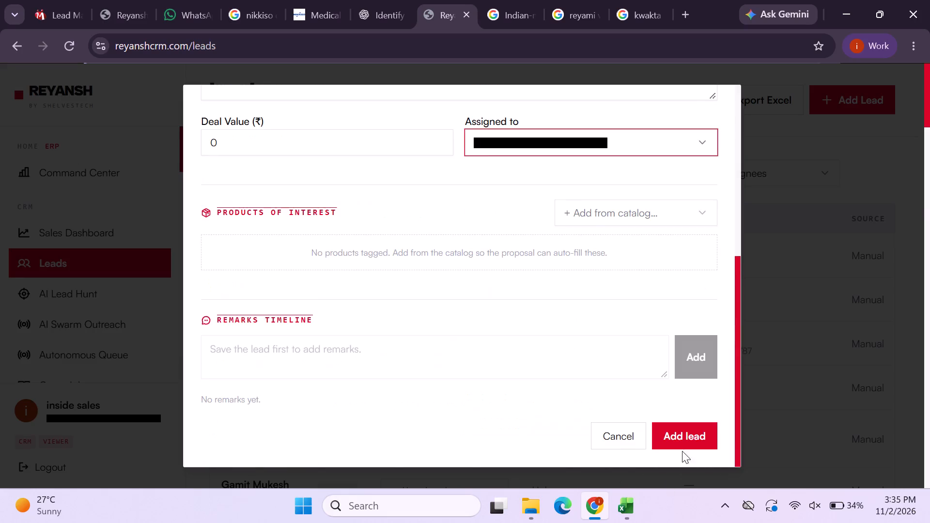
click(680, 444)
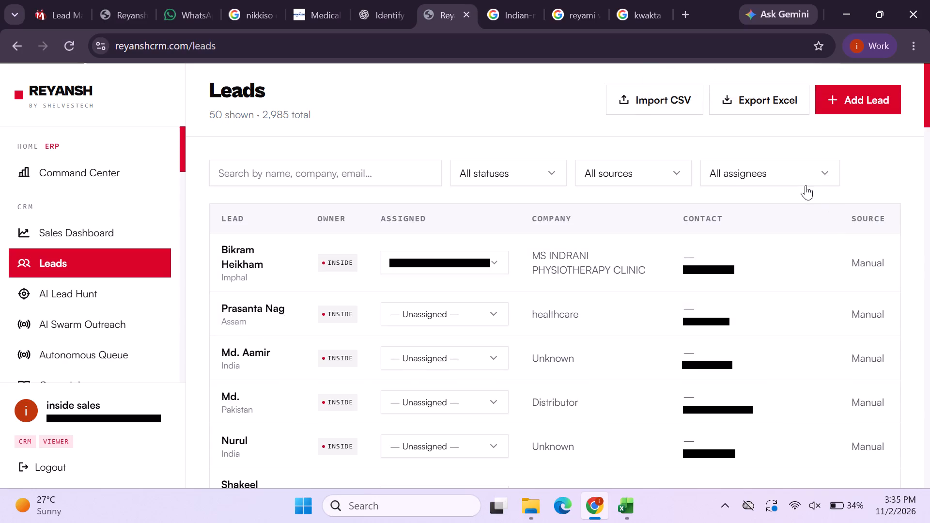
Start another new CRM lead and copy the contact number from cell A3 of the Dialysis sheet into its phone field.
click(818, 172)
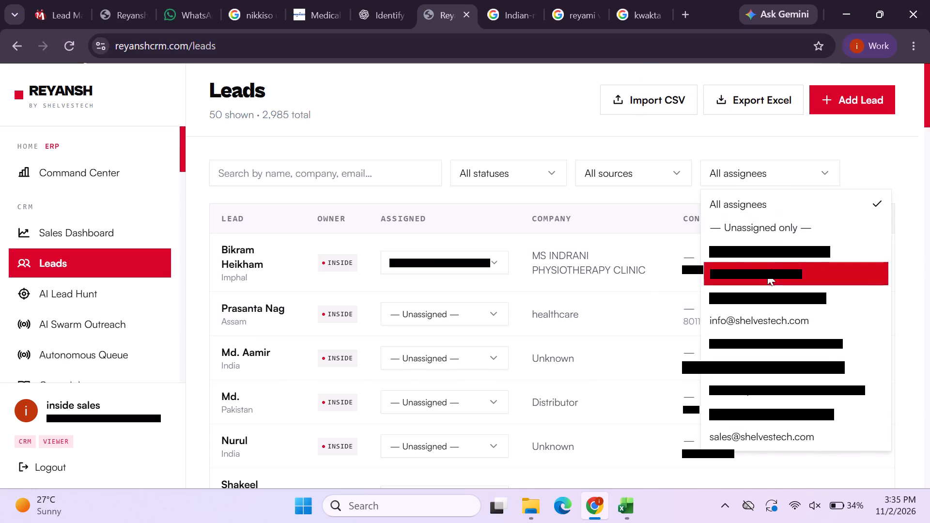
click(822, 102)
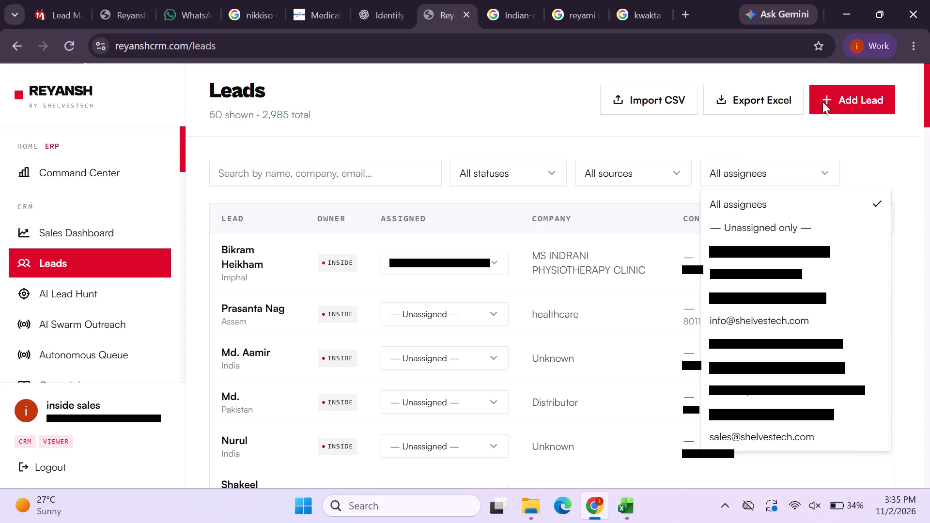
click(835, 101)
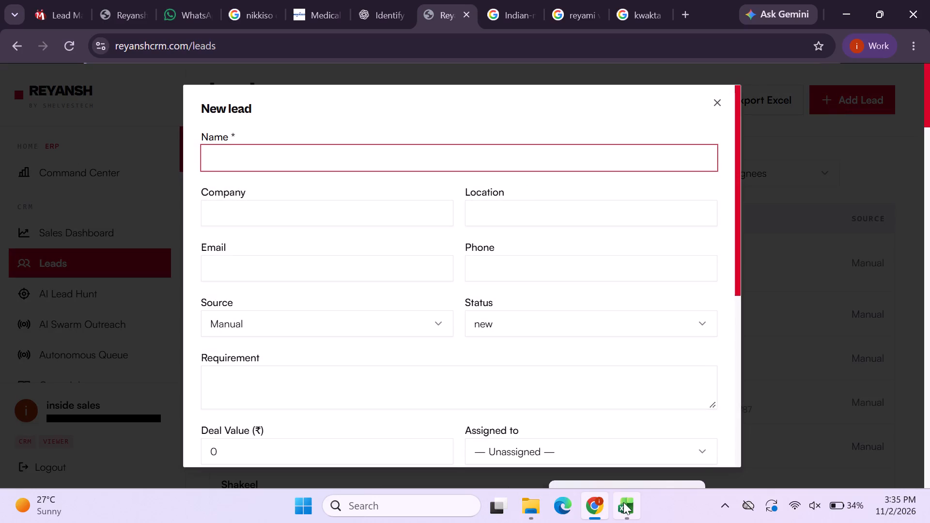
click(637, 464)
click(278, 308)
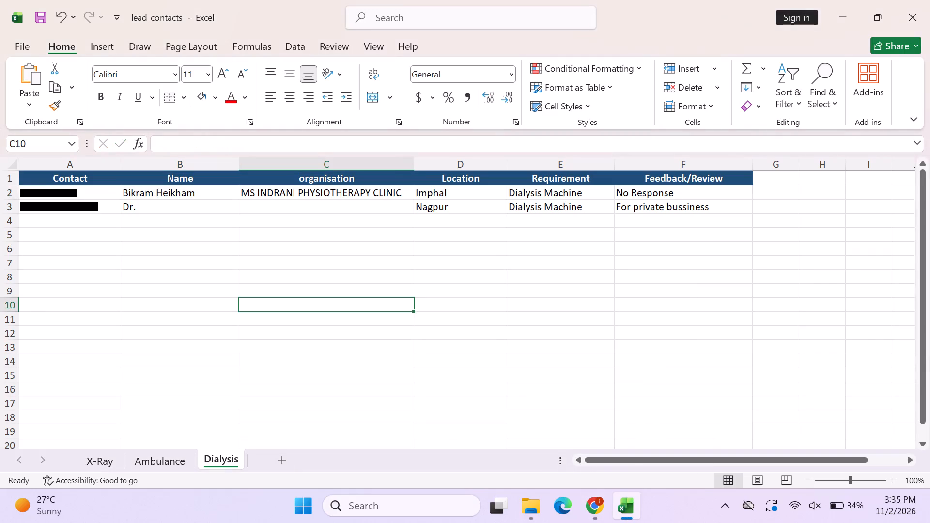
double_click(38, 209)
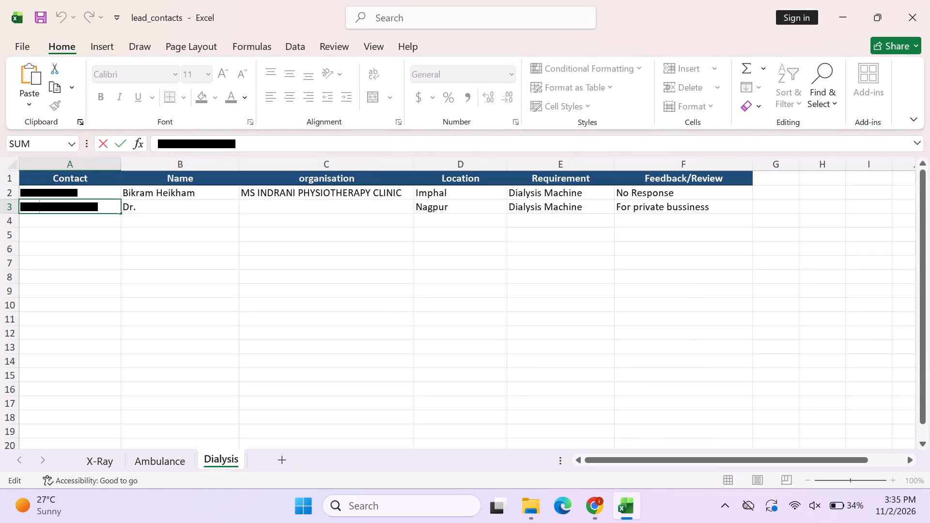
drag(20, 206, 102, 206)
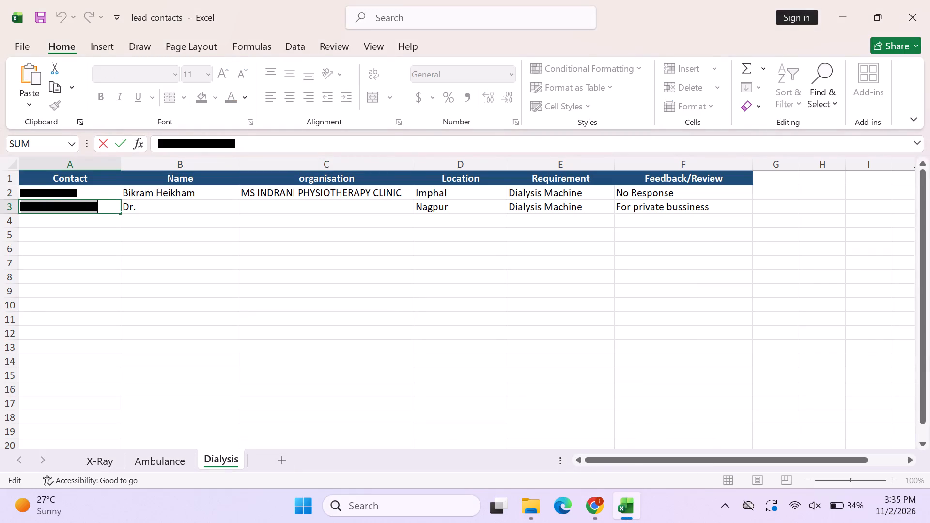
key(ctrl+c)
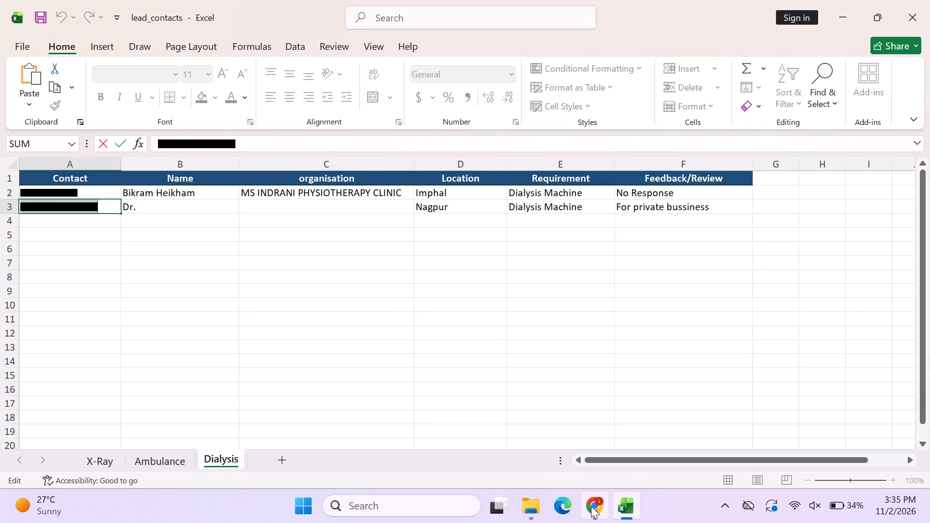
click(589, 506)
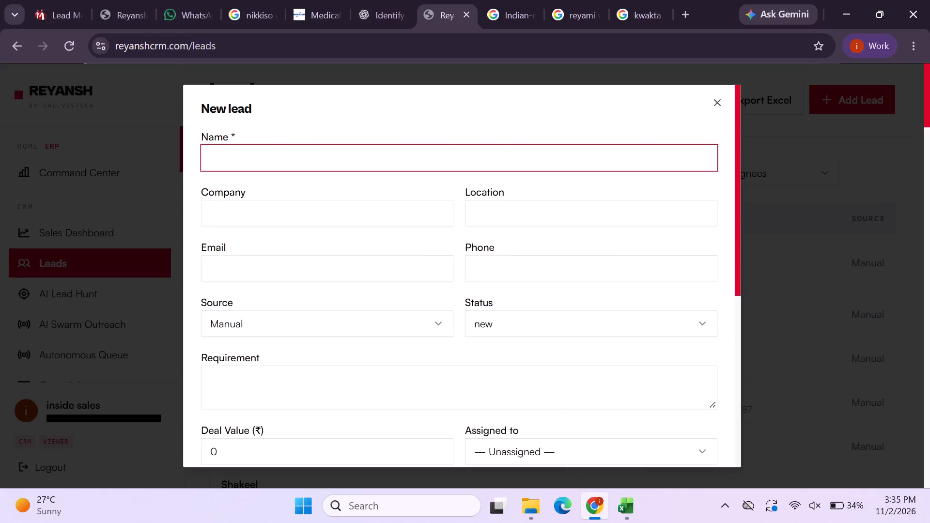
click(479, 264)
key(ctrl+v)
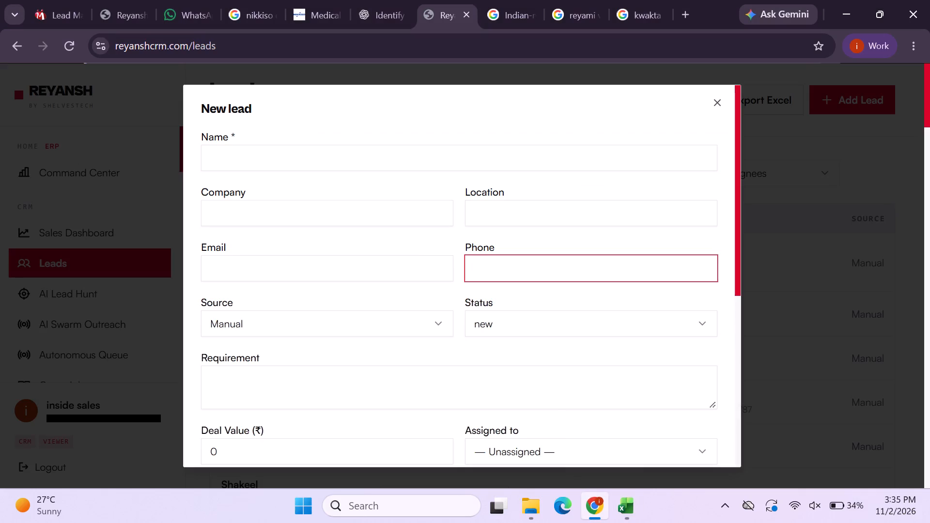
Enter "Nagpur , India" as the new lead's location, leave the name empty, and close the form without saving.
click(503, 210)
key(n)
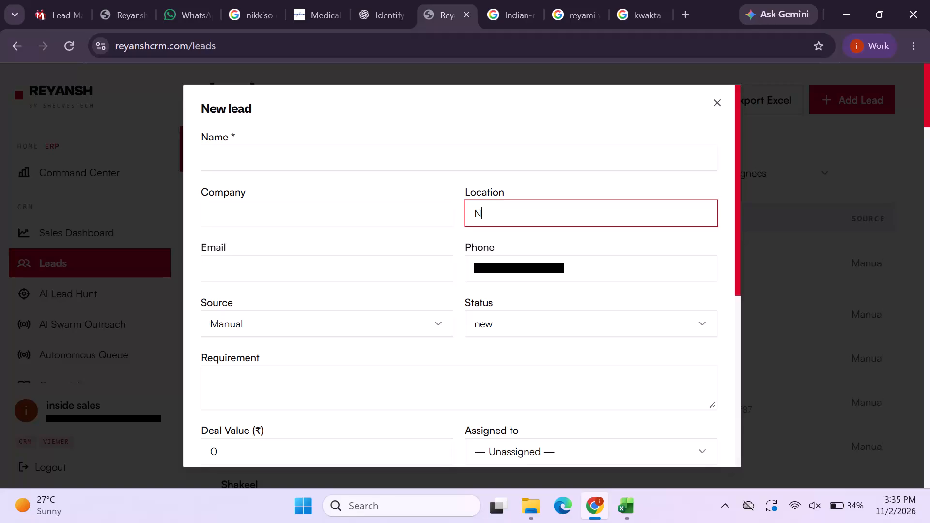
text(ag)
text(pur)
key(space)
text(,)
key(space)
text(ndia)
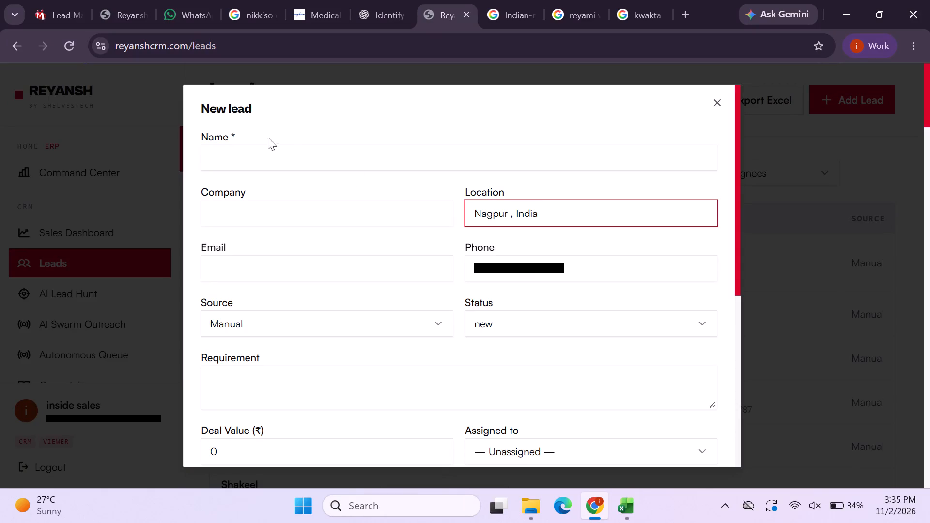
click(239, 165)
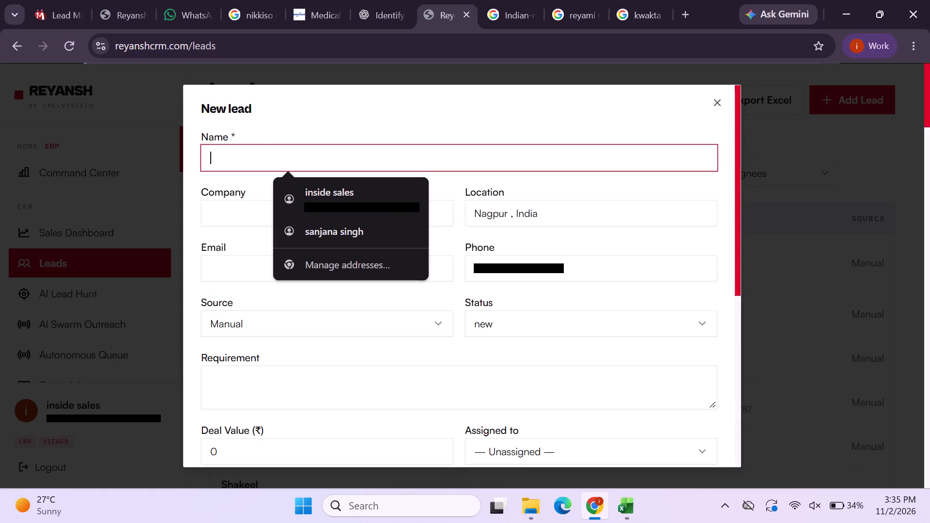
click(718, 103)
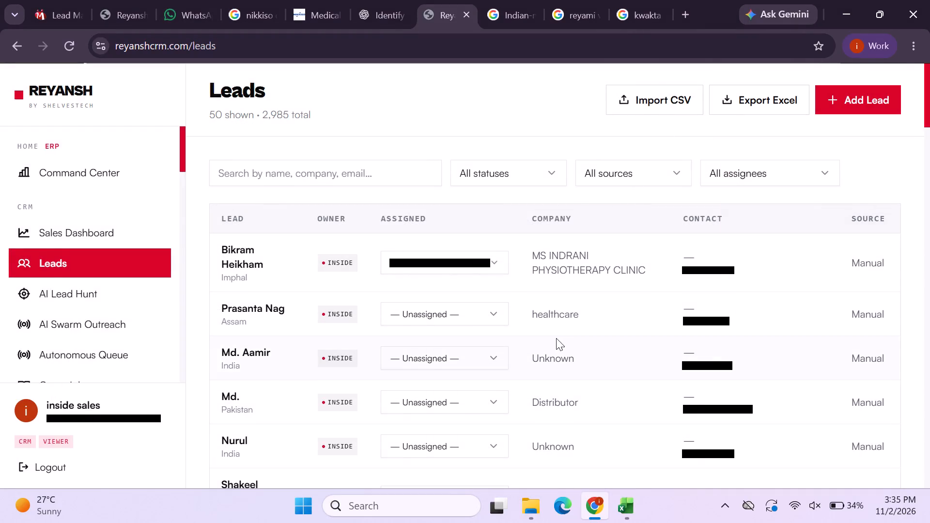
Look through the CRM leads list, examining the existing leads' names, locations, assignees and companies.
scroll(647, 342, down, 7)
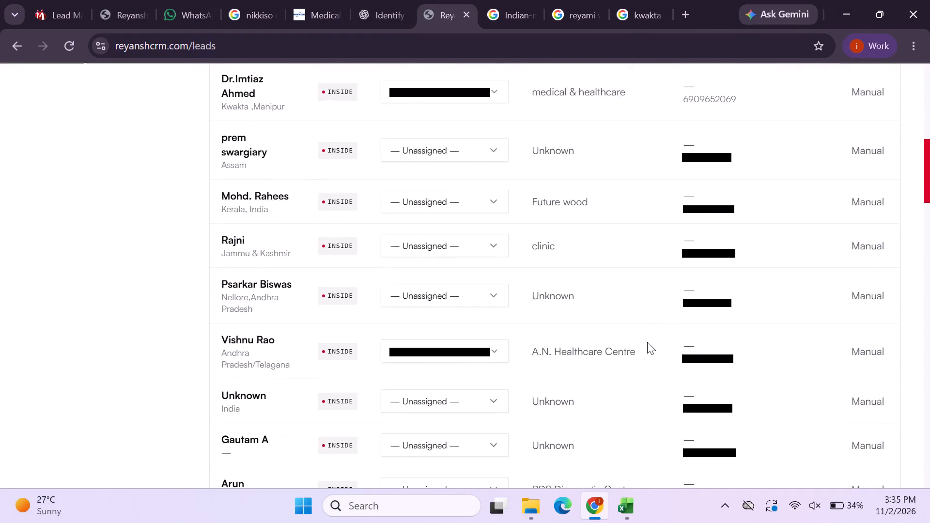
scroll(647, 342, down, 8)
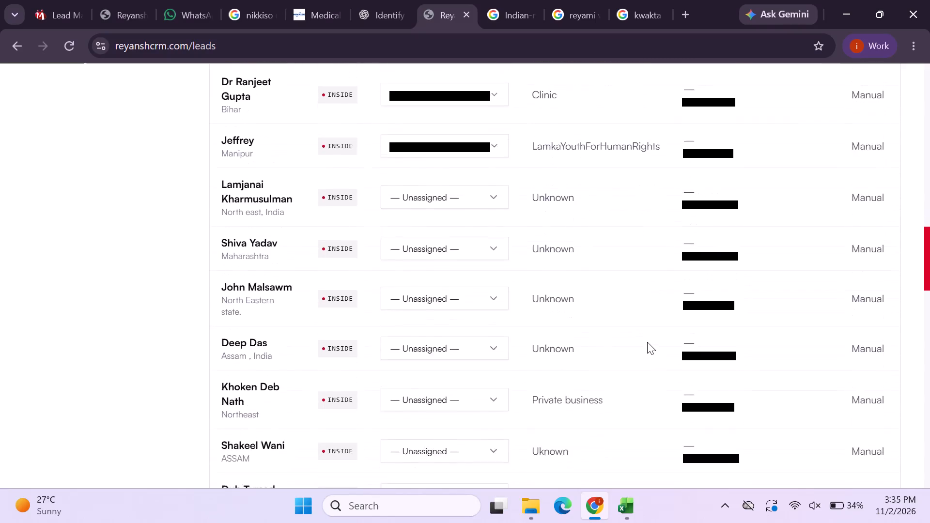
scroll(647, 342, down, 10)
scroll(647, 342, up, 4)
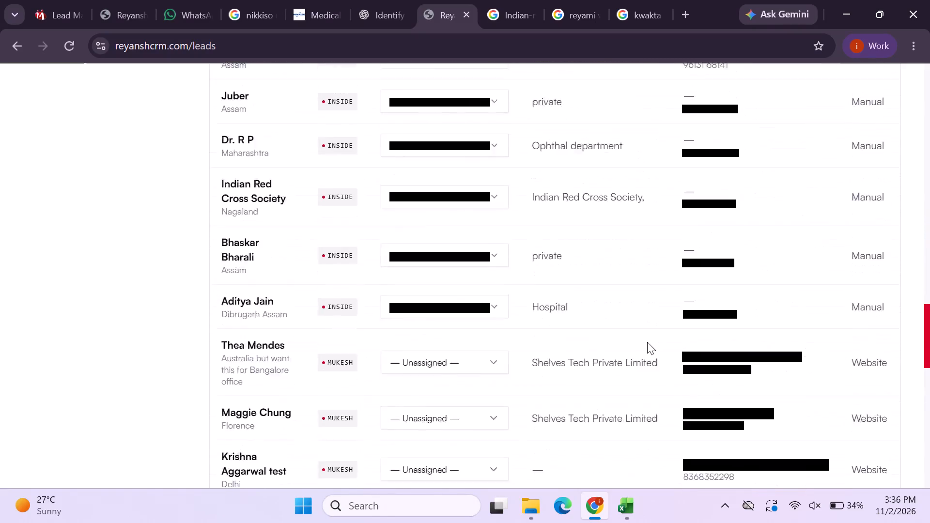
scroll(647, 342, up, 3)
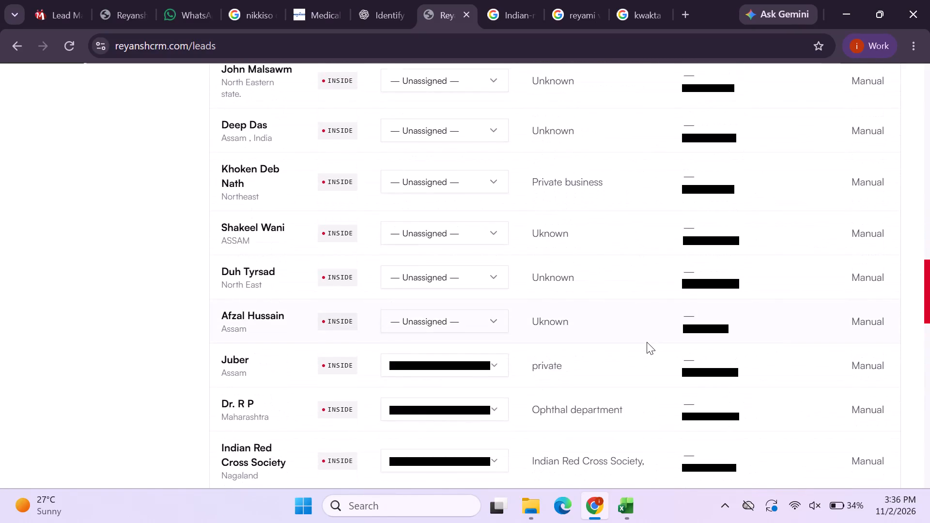
scroll(647, 342, down, 5)
scroll(647, 342, up, 13)
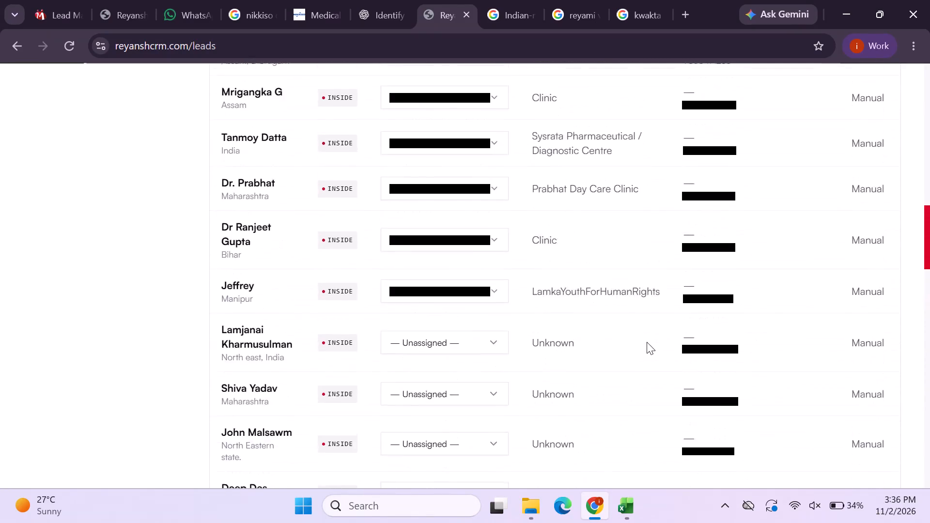
scroll(647, 342, up, 20)
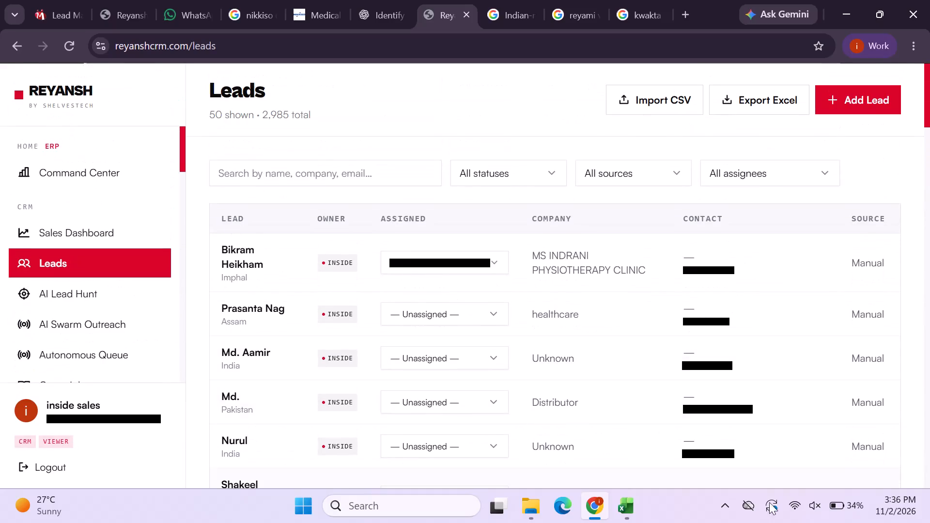
click(592, 463)
scroll(595, 457, down, 2)
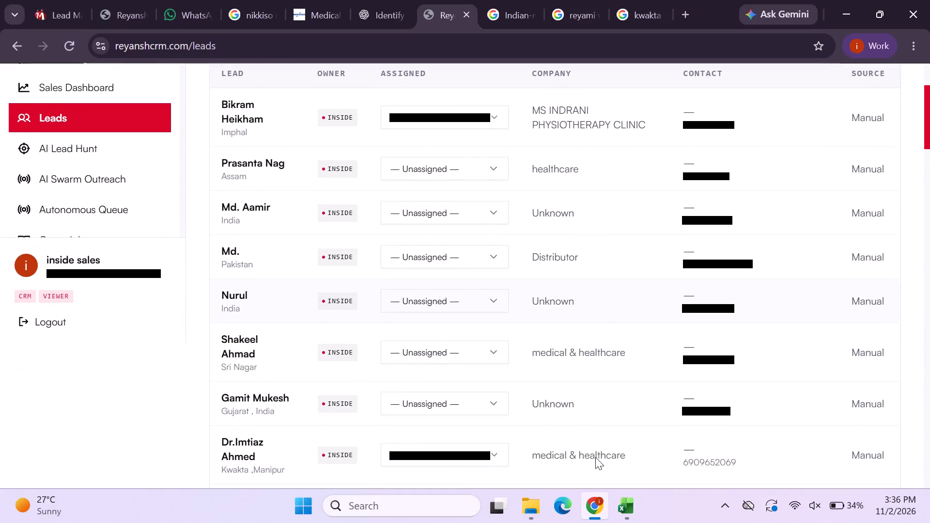
scroll(595, 457, down, 6)
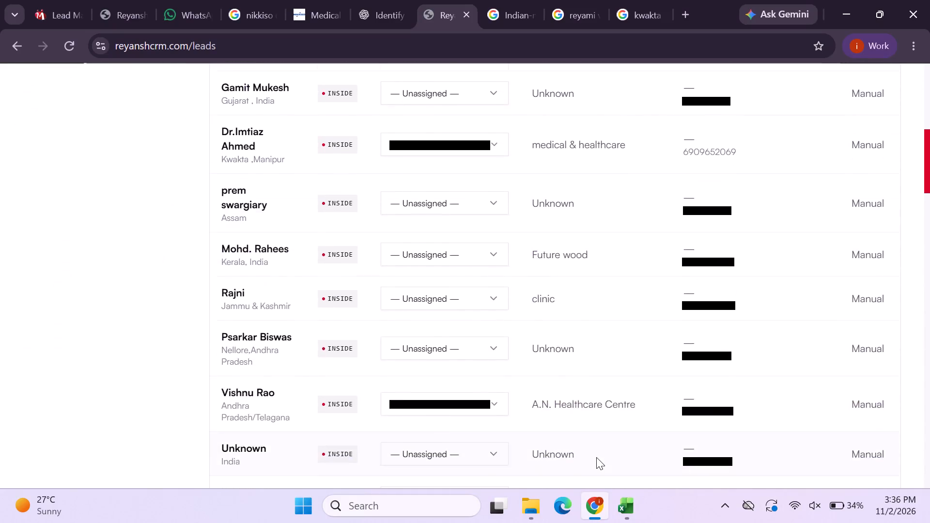
scroll(596, 457, down, 3)
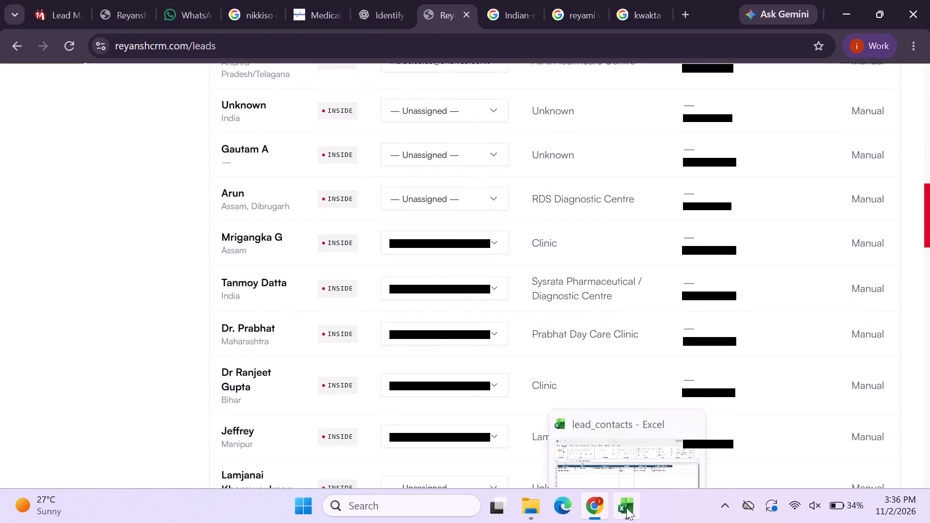
Switch back to the Dialysis sheet of the lead_contacts workbook in Excel.
click(613, 444)
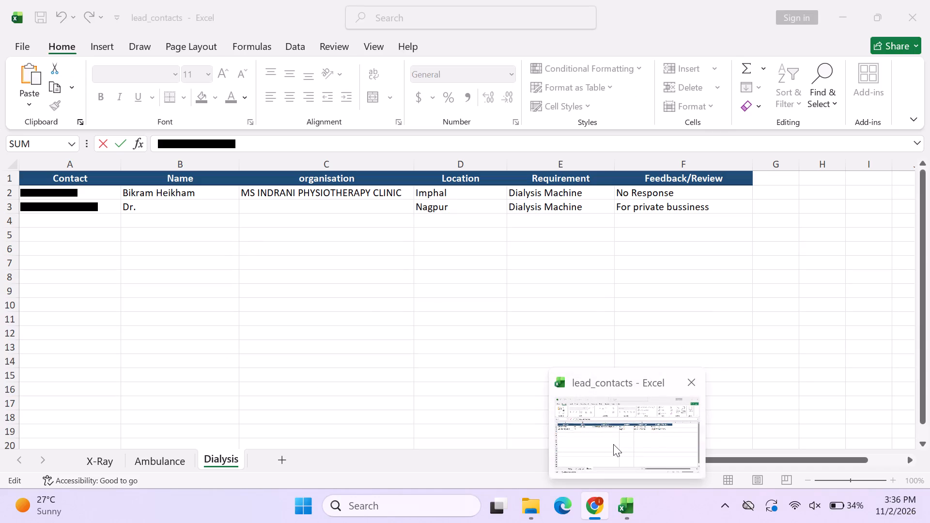
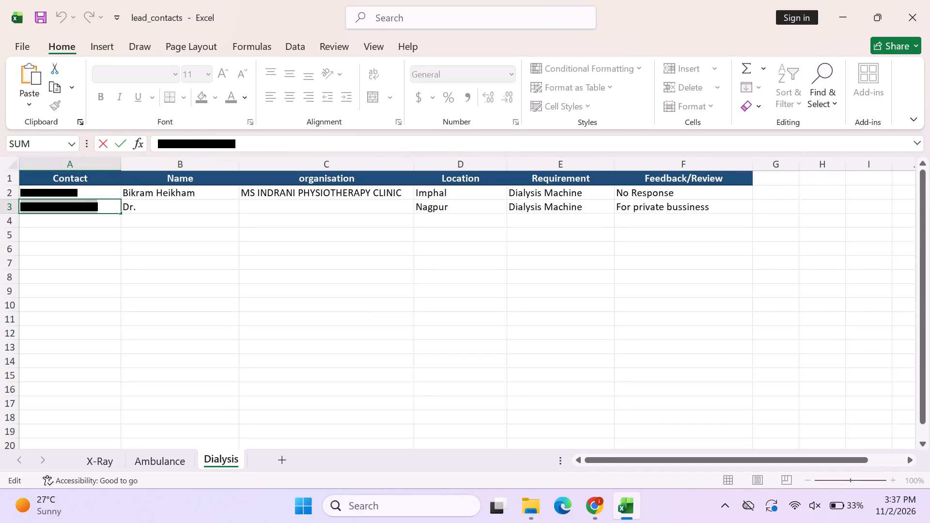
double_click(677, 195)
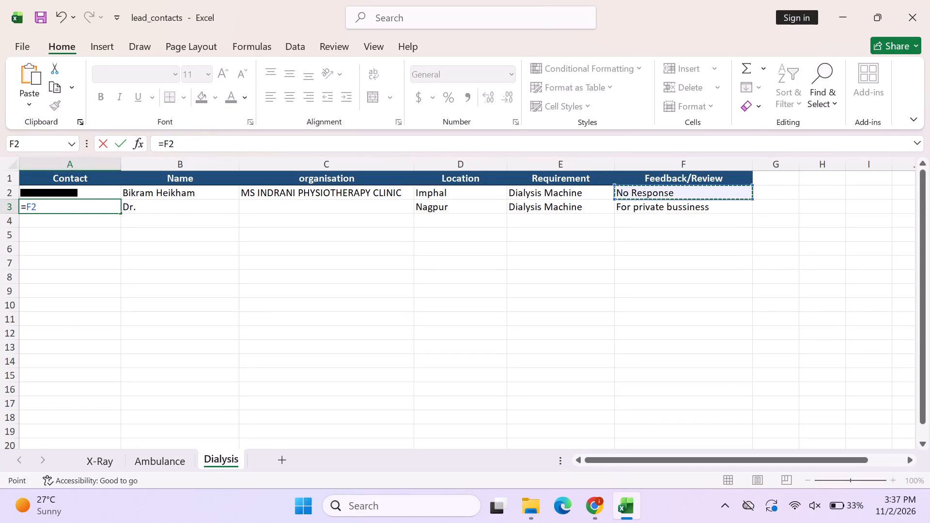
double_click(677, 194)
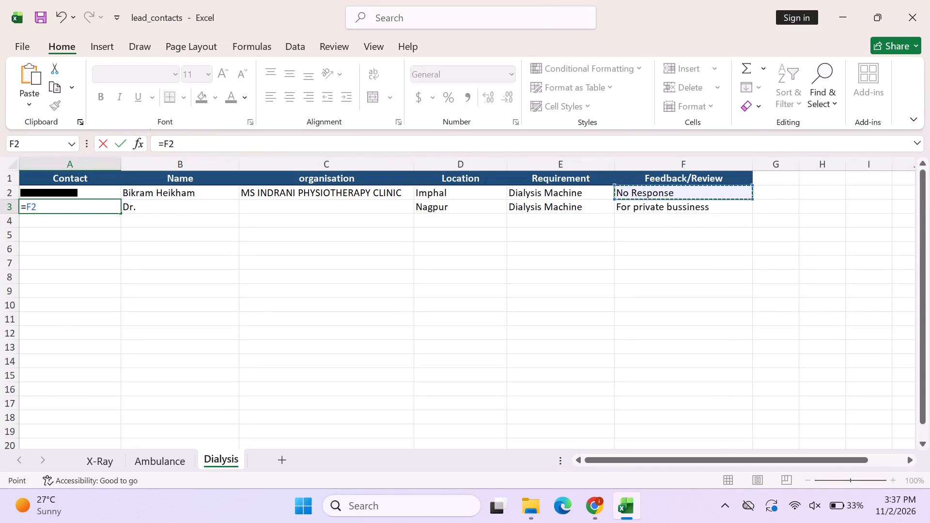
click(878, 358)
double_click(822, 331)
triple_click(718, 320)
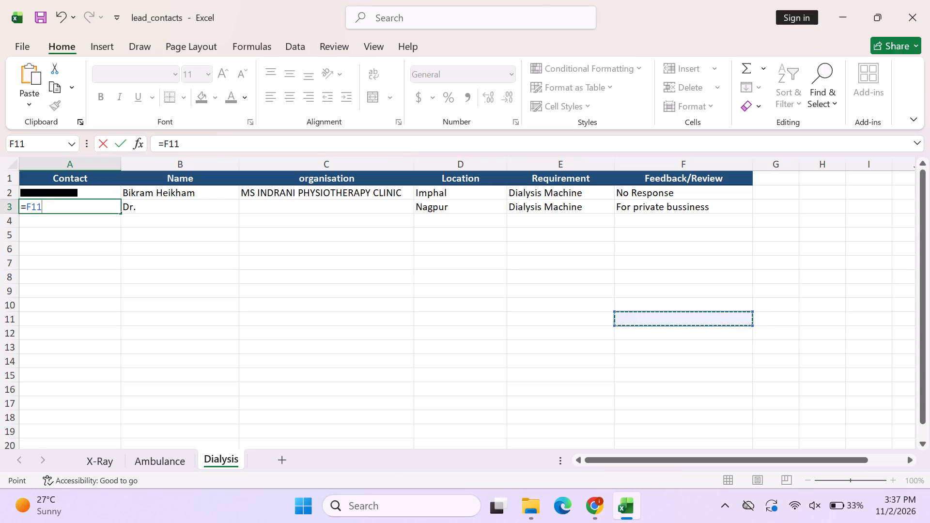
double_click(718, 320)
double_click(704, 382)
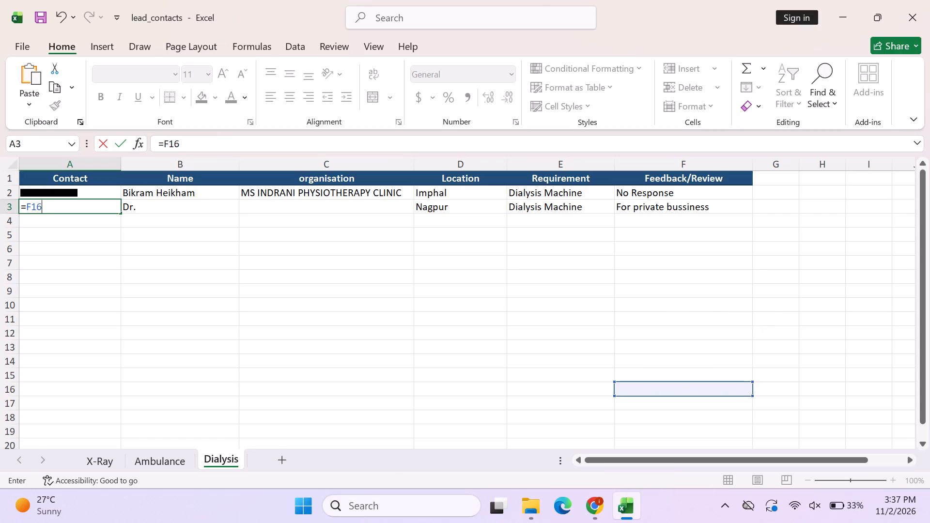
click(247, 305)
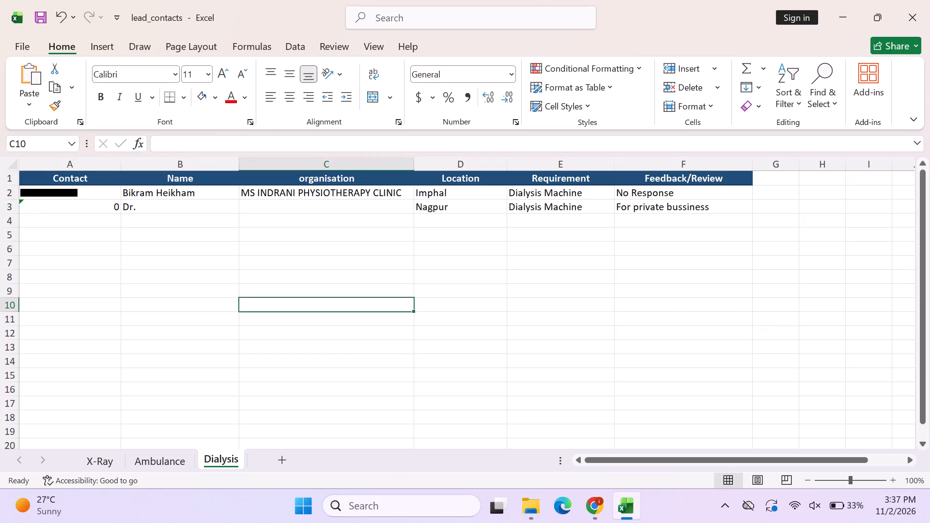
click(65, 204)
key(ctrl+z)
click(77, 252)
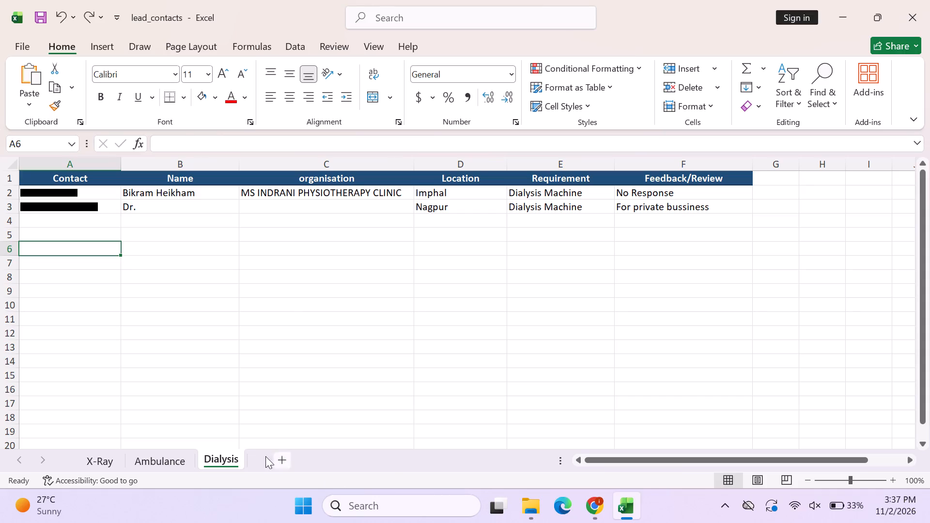
Copy all the ambulance enquiry records without the header row, cells A2 to F15, from the Ambulance sheet.
click(155, 455)
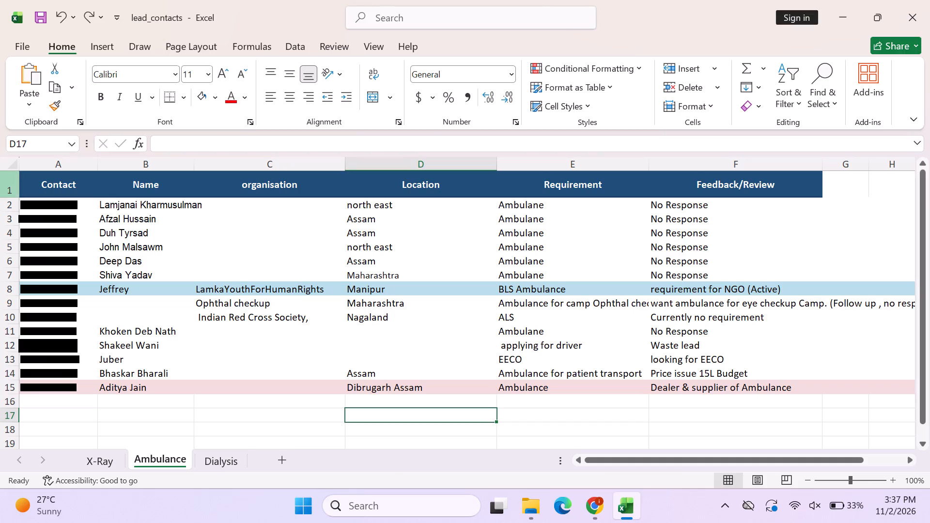
drag(11, 184, 810, 390)
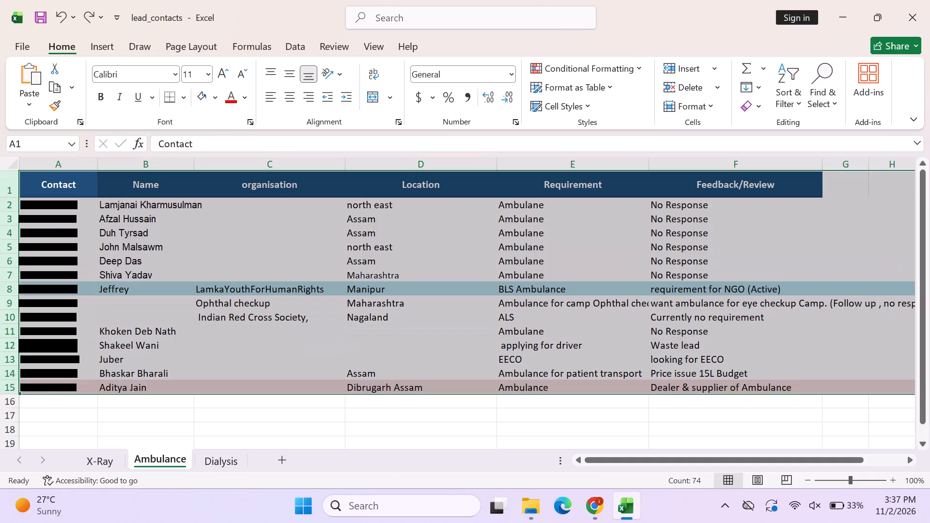
click(778, 426)
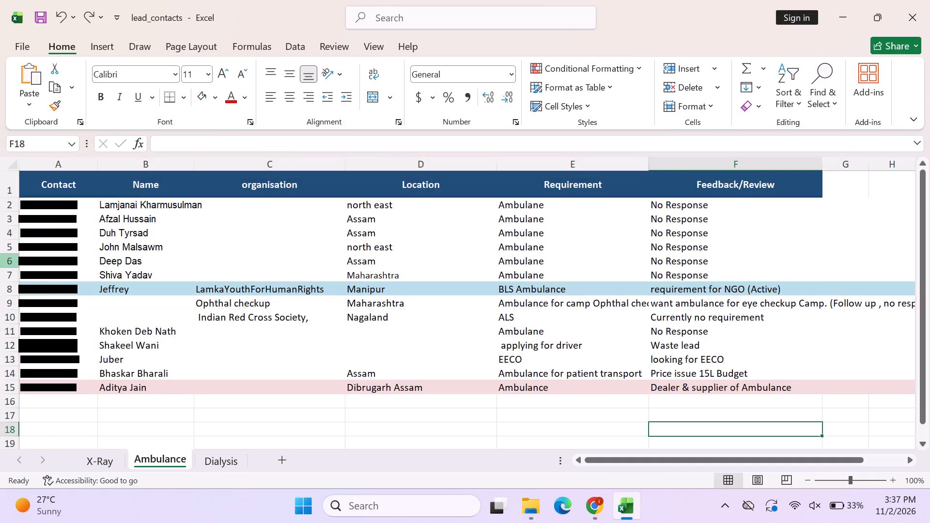
click(39, 203)
click(184, 332)
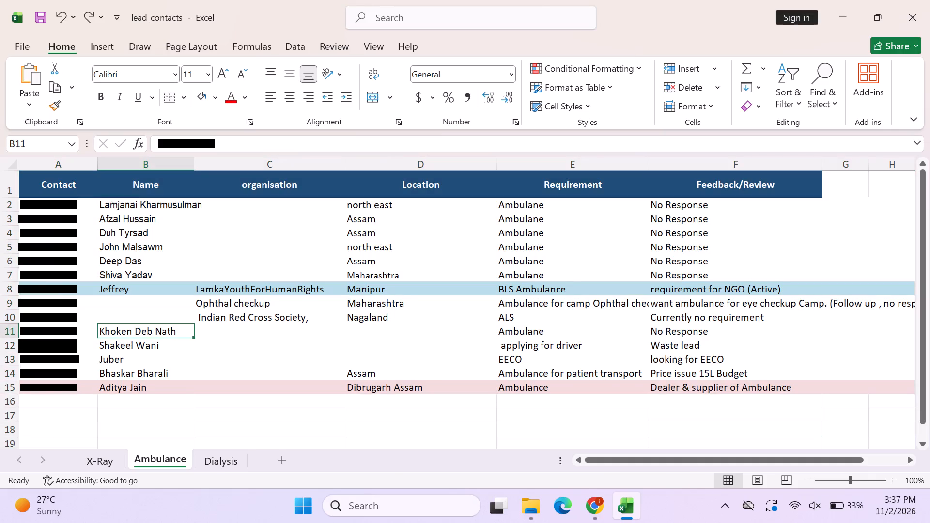
drag(60, 203, 816, 397)
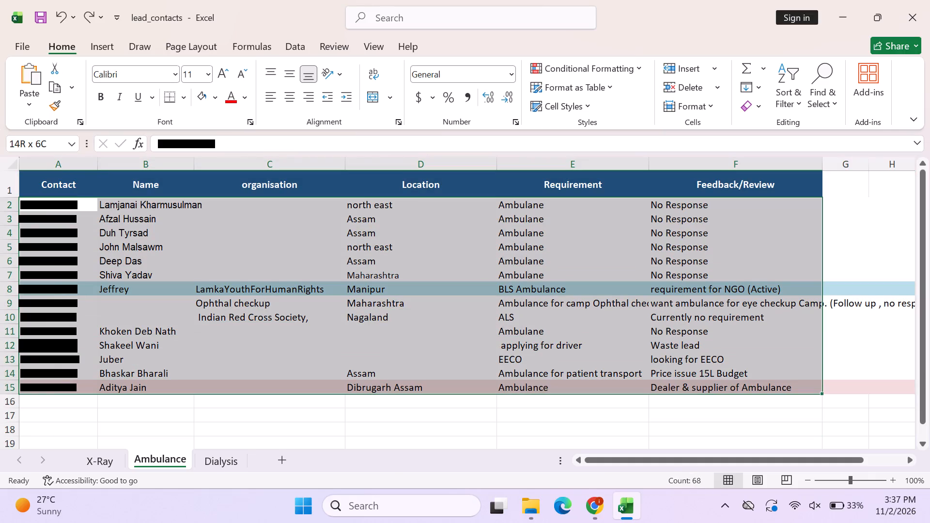
drag(816, 397, 817, 391)
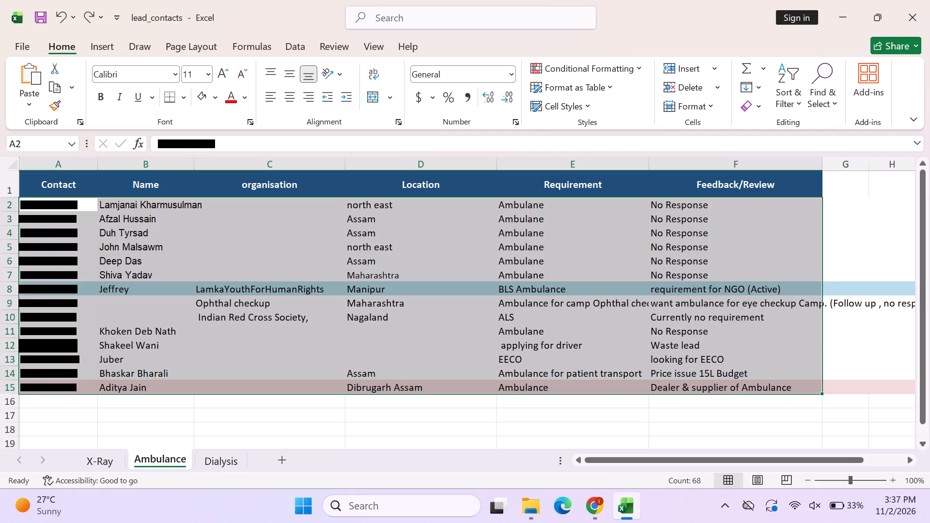
key(ctrl+c)
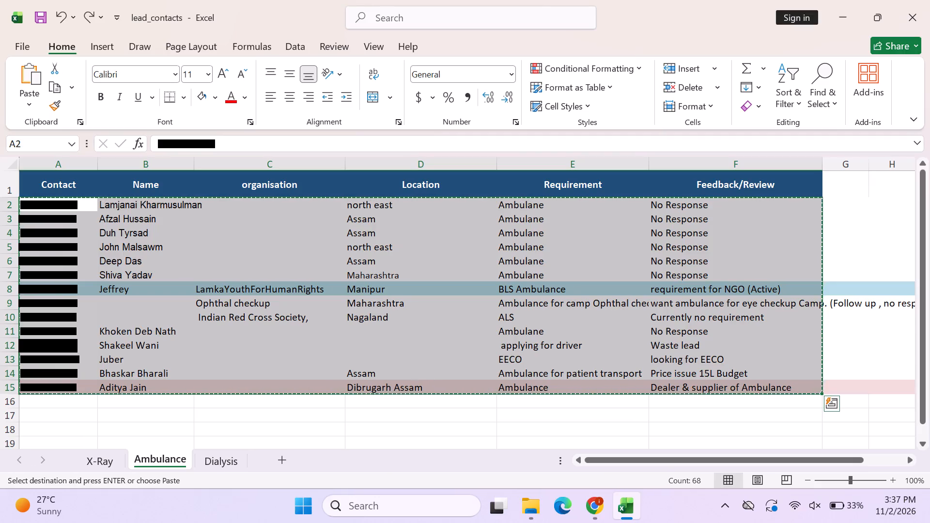
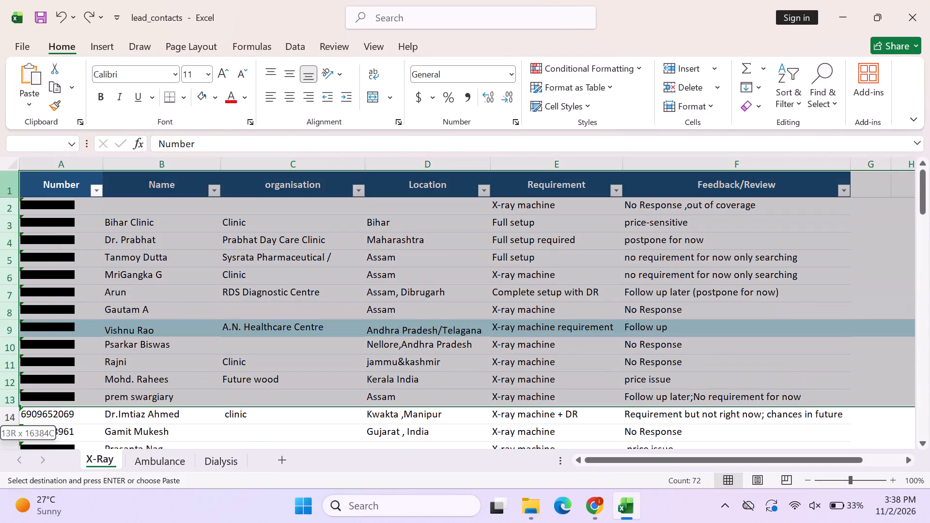
Copy rows 1 to 20 of the X-Ray sheet, covering the header and all X-ray enquiry records.
drag(509, 410, 538, 473)
scroll(510, 410, down, 3)
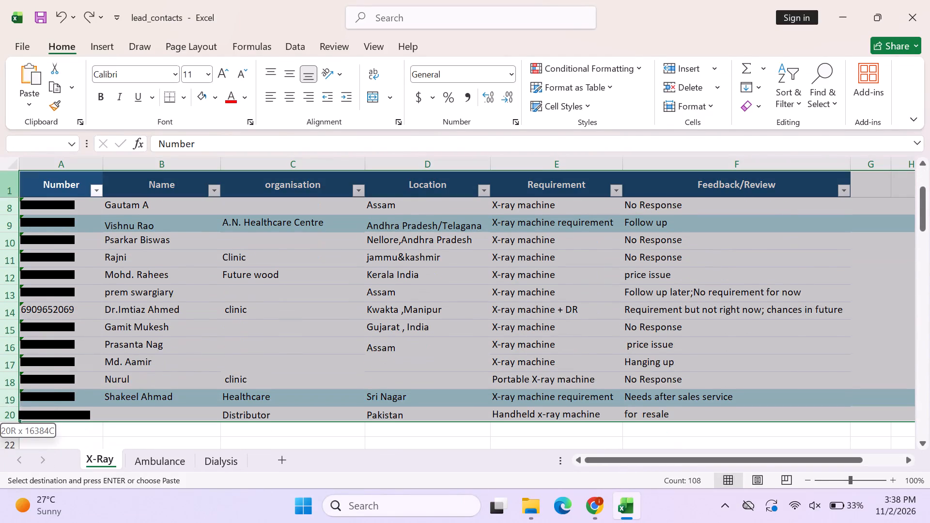
drag(538, 473, 565, 394)
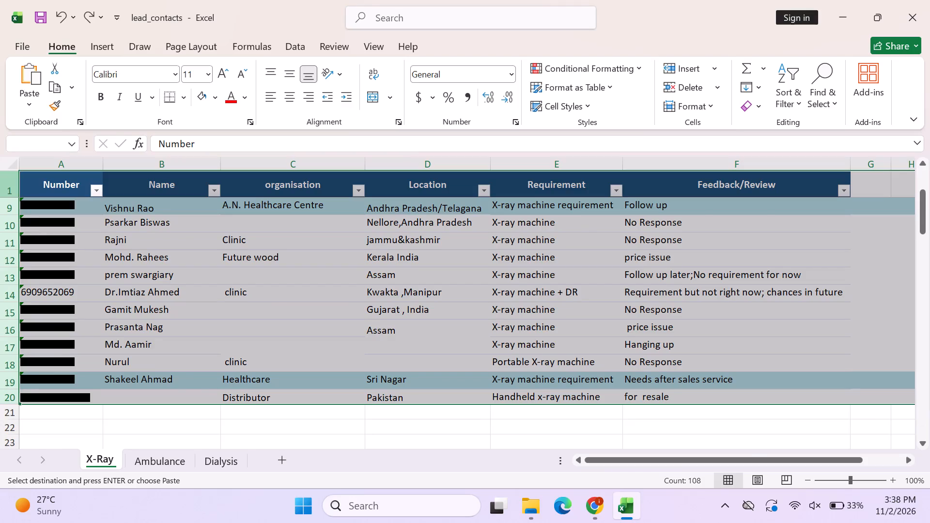
scroll(565, 394, up, 5)
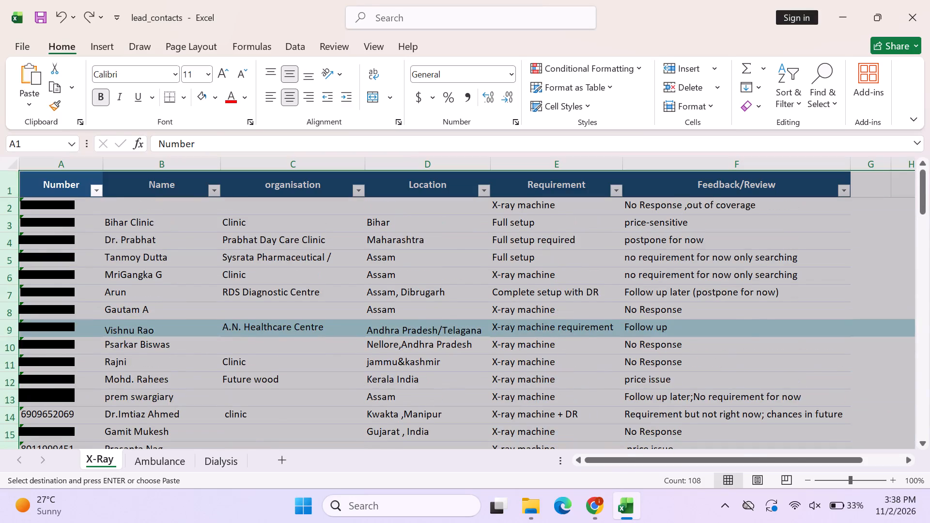
key(ctrl+c)
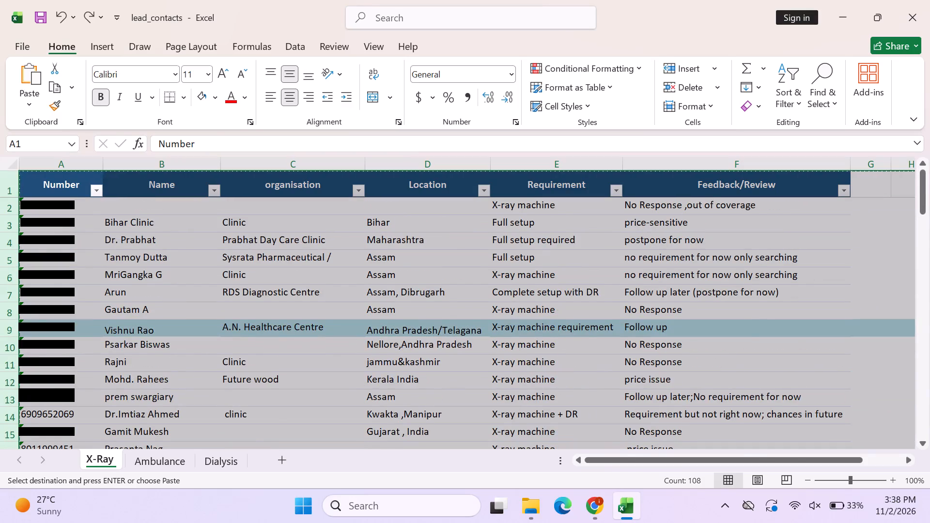
key(ctrl+c)
Paste the copied X-ray rows into the Ambulance sheet starting at cell A17, leaving row 16 blank below the ambulance records.
click(164, 462)
scroll(269, 311, down, 2)
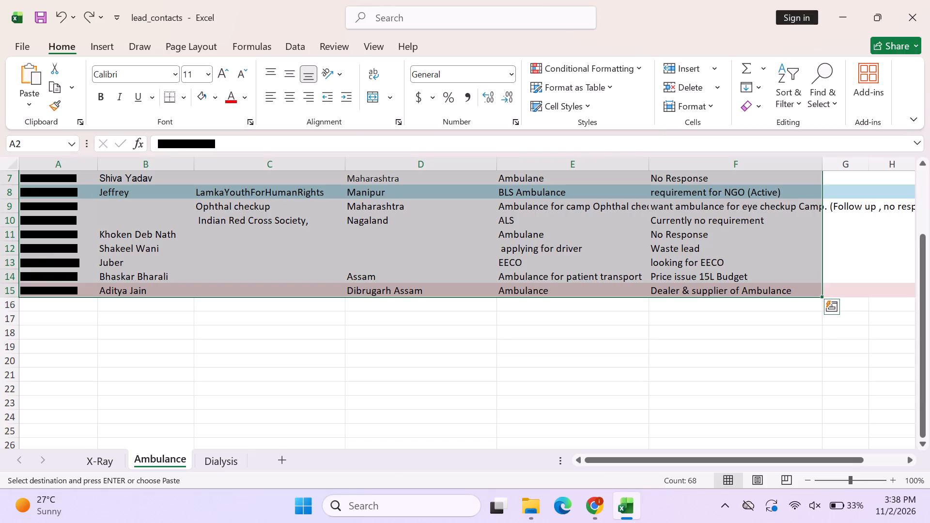
drag(21, 318, 704, 438)
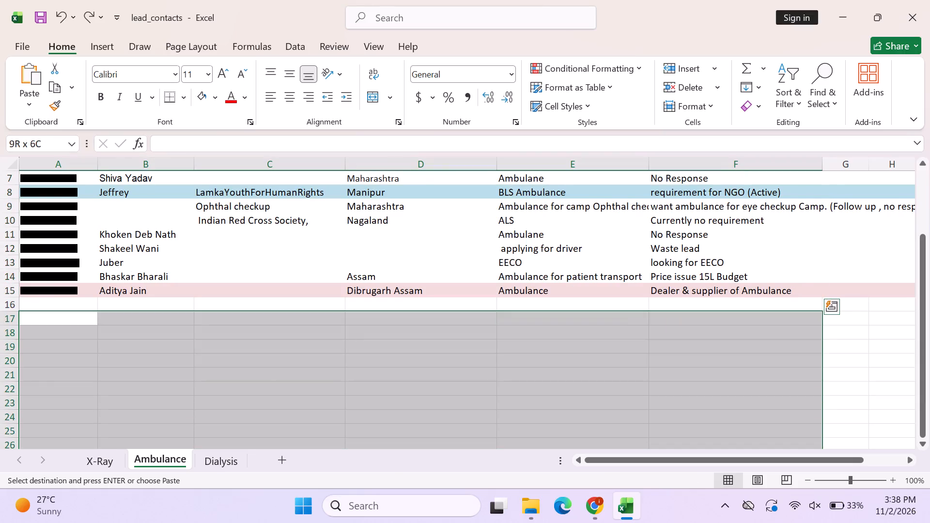
drag(704, 438, 706, 450)
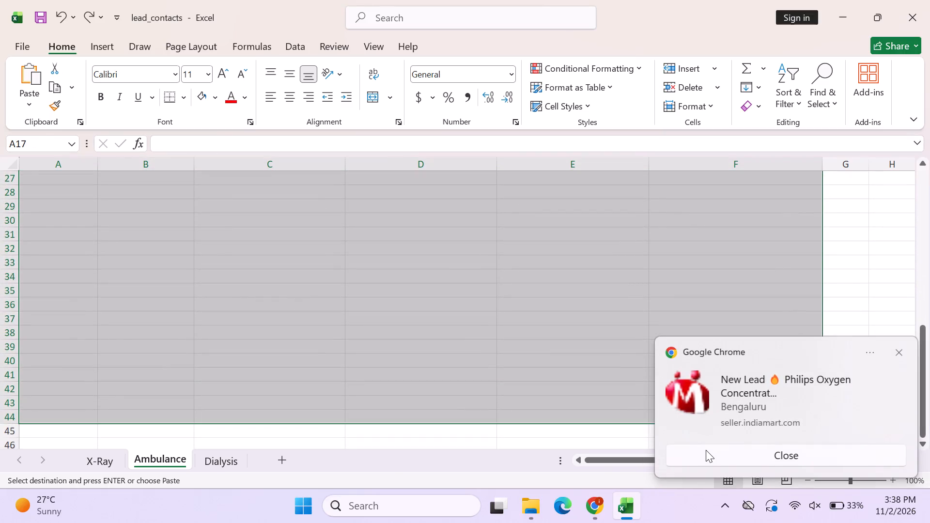
key(ctrl+v)
click(527, 361)
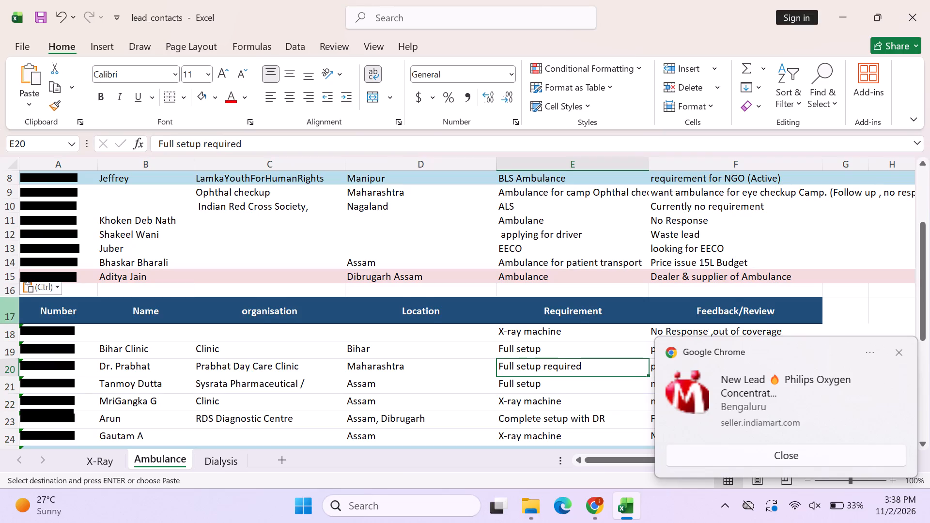
Delete the pasted X-ray header row, row 17, from the Ambulance sheet.
click(2, 307)
right_click(2, 307)
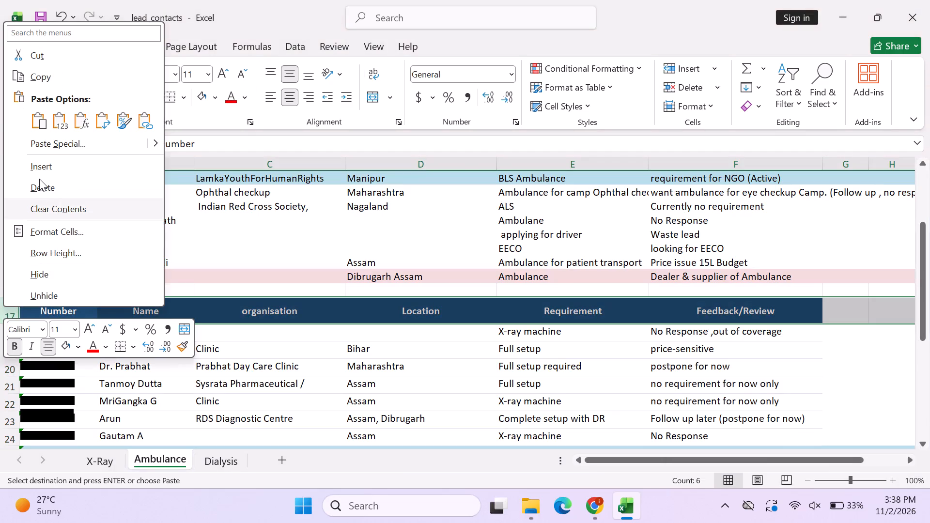
click(39, 187)
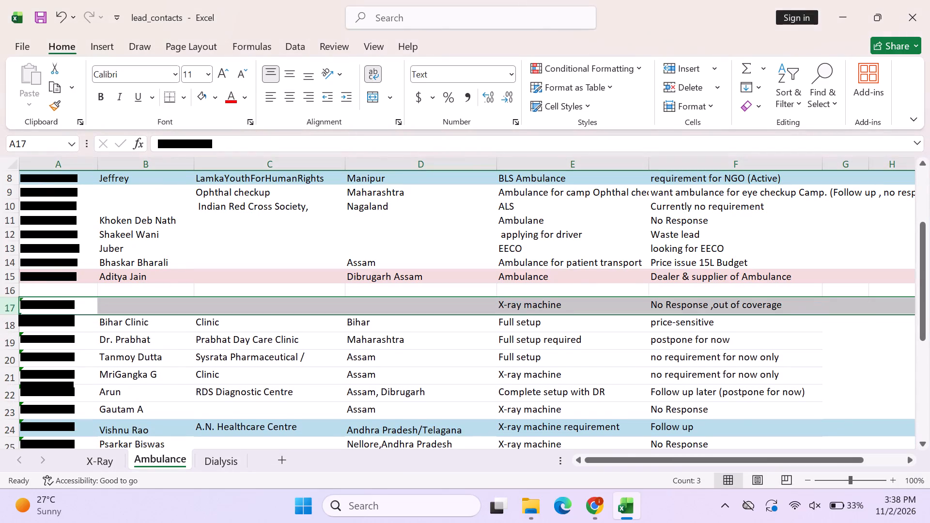
Copy the two dialysis enquiry records, rows 2 and 3, from the Dialysis sheet without the header.
scroll(373, 374, up, 4)
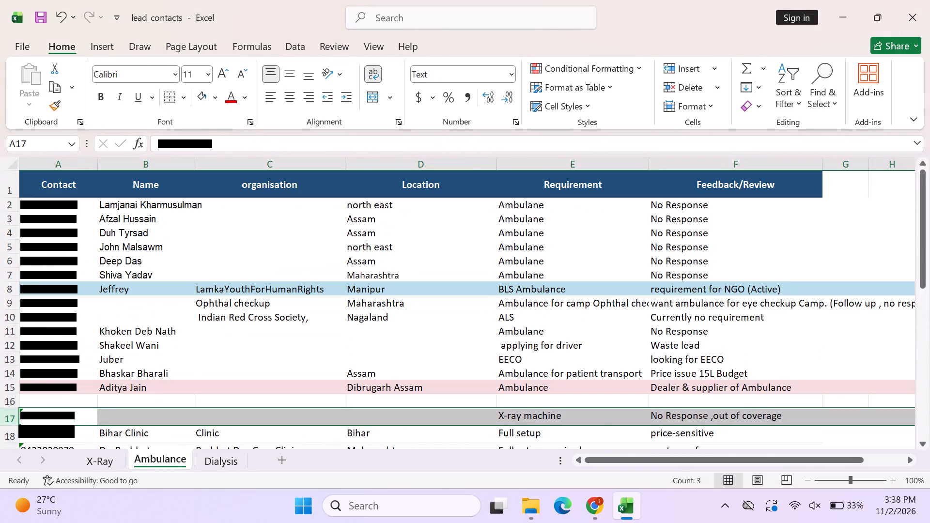
scroll(374, 374, down, 10)
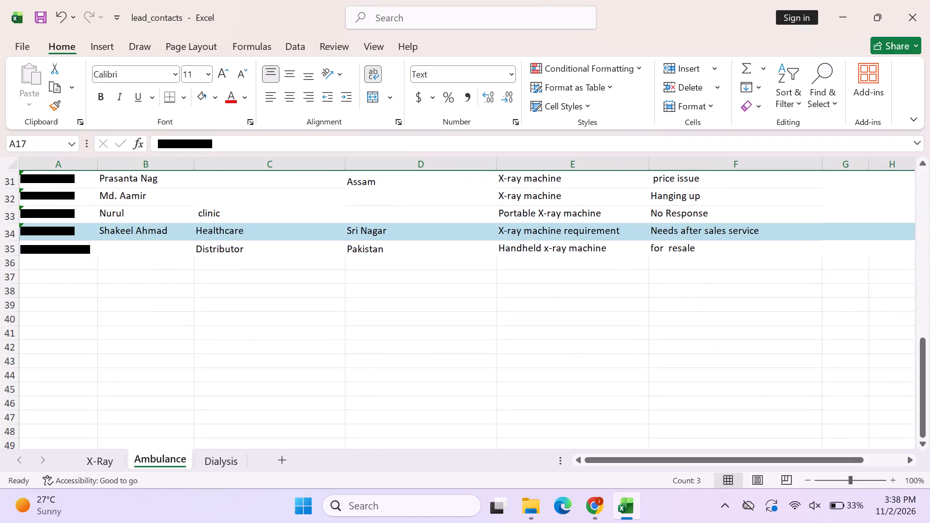
click(214, 466)
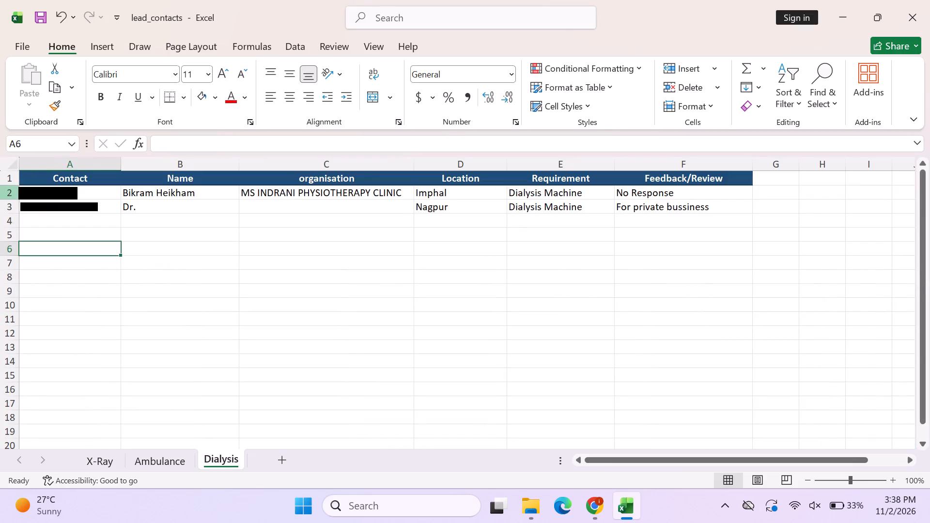
drag(12, 190, 770, 218)
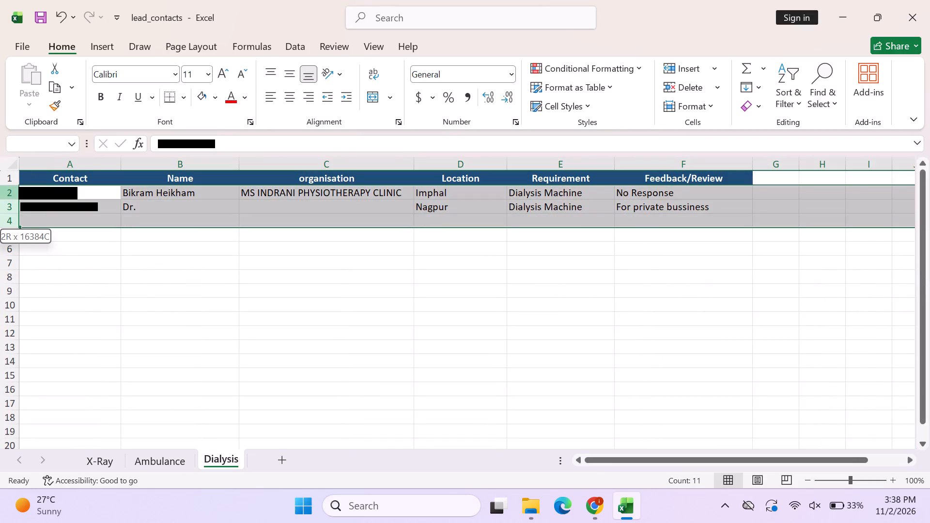
drag(770, 218, 757, 204)
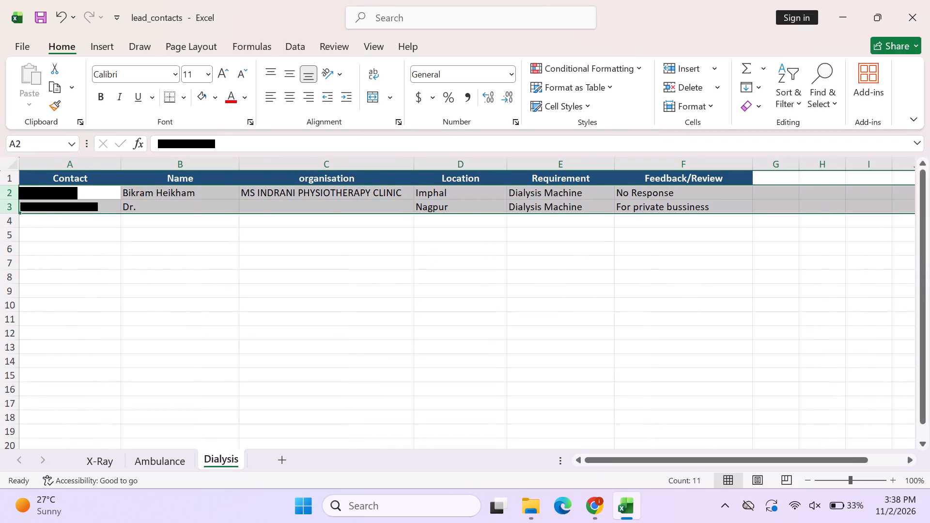
key(ctrl+c)
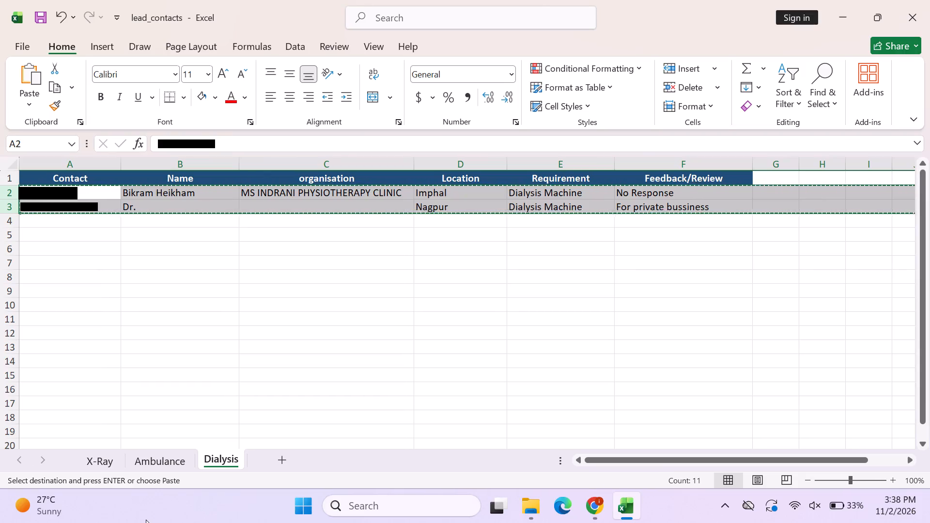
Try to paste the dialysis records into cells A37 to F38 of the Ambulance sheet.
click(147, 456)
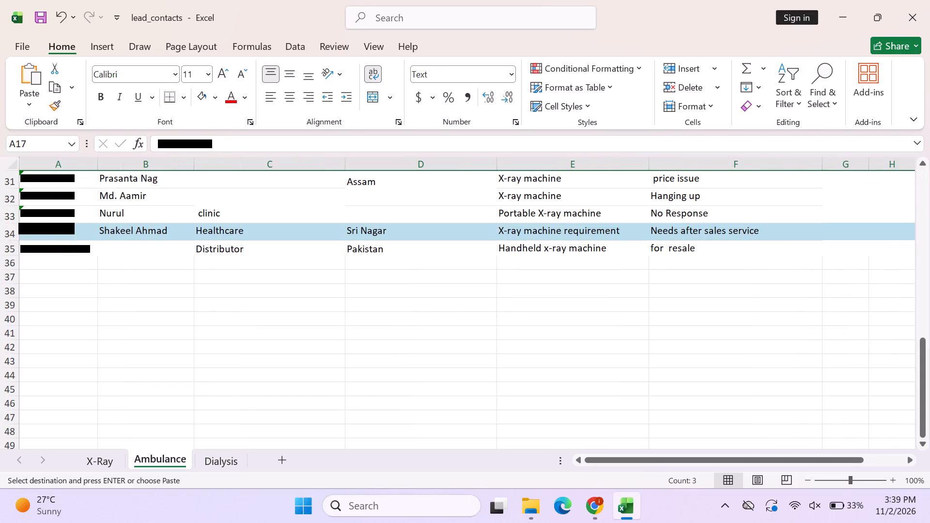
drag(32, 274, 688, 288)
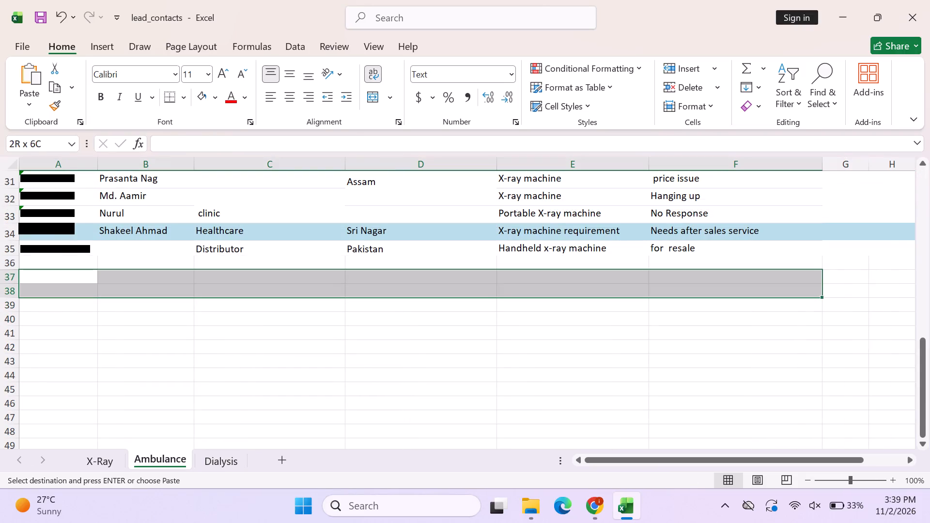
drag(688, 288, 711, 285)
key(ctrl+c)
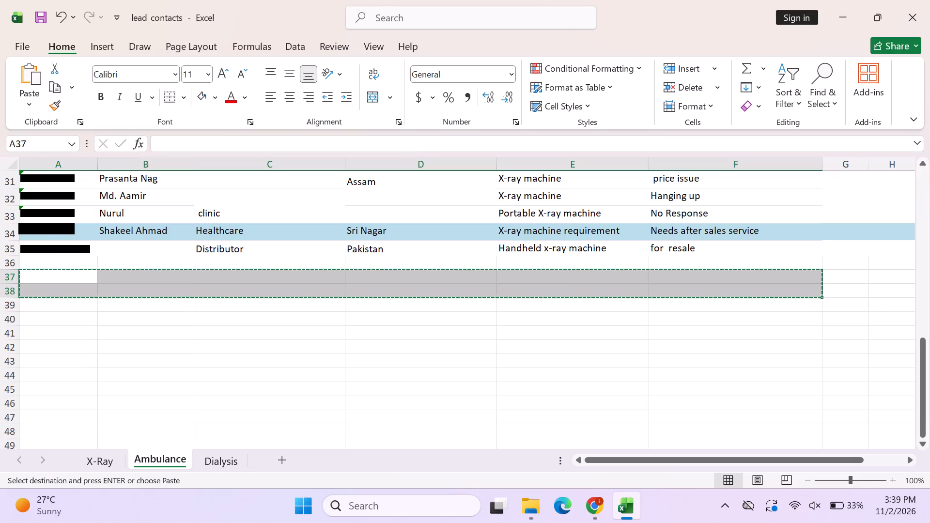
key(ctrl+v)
Copy rows 2 and 3 of the Dialysis sheet again and paste them into rows 37 and 38 of the Ambulance sheet.
click(231, 465)
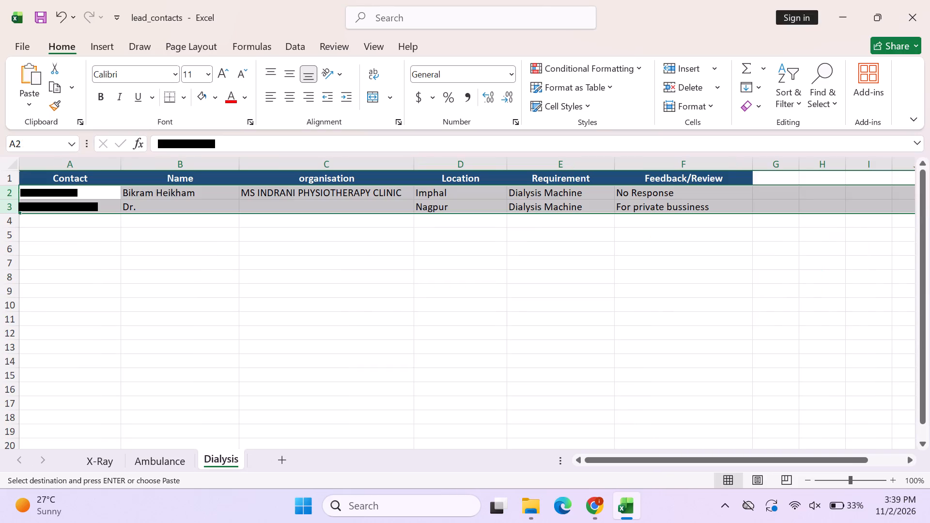
key(ctrl+c)
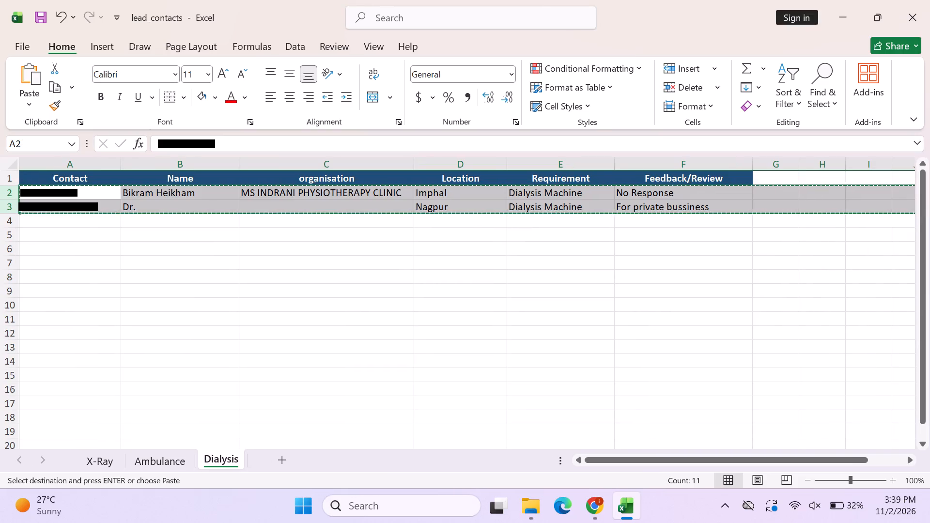
click(165, 454)
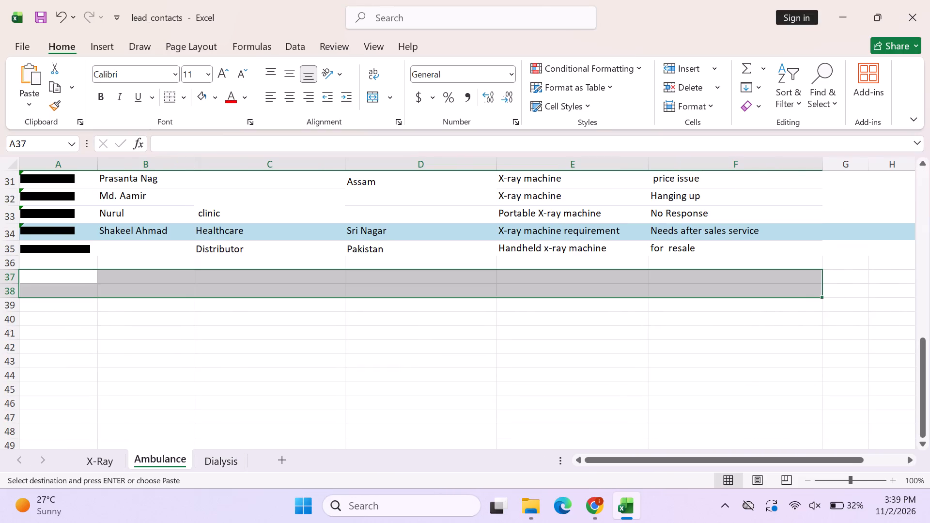
drag(8, 276, 7, 289)
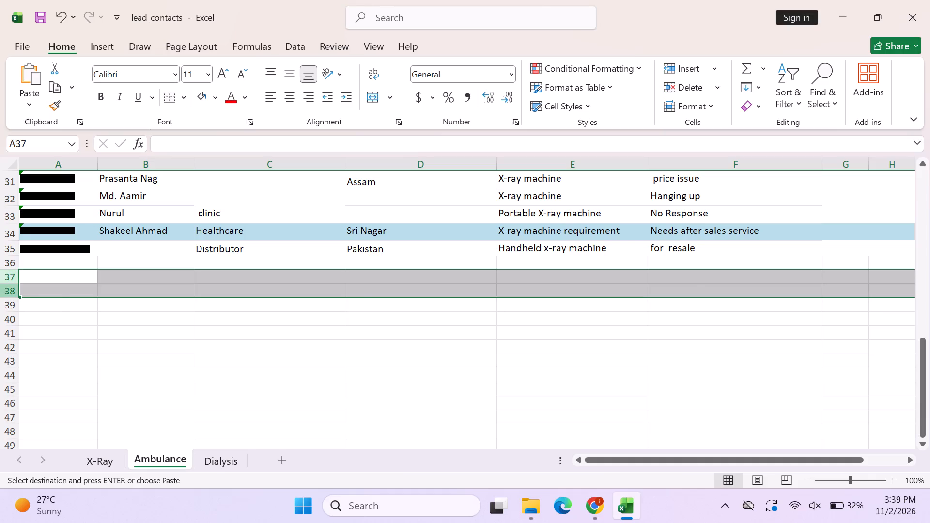
key(ctrl+v)
click(279, 370)
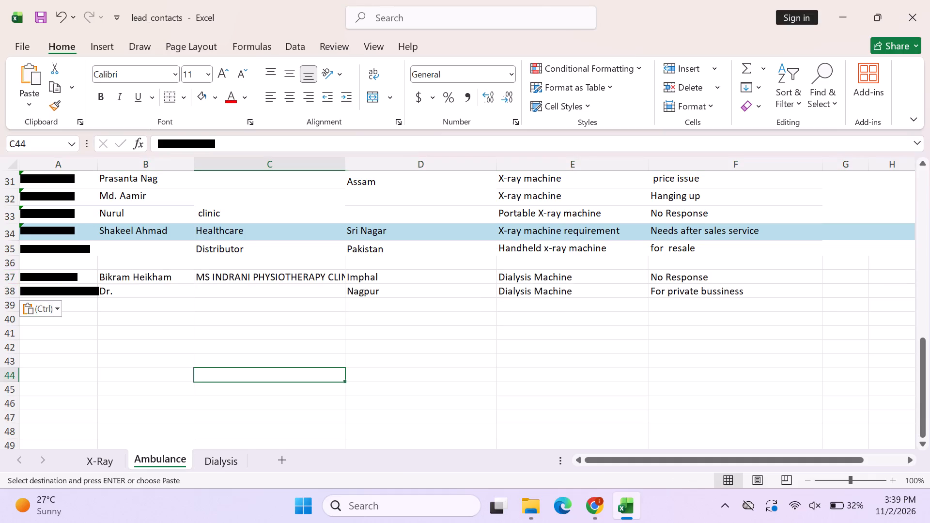
Widen column C of the Ambulance sheet just enough to fit the full organisation name MS INDRANI PHYSIOTHERAPY CLINIC.
click(321, 164)
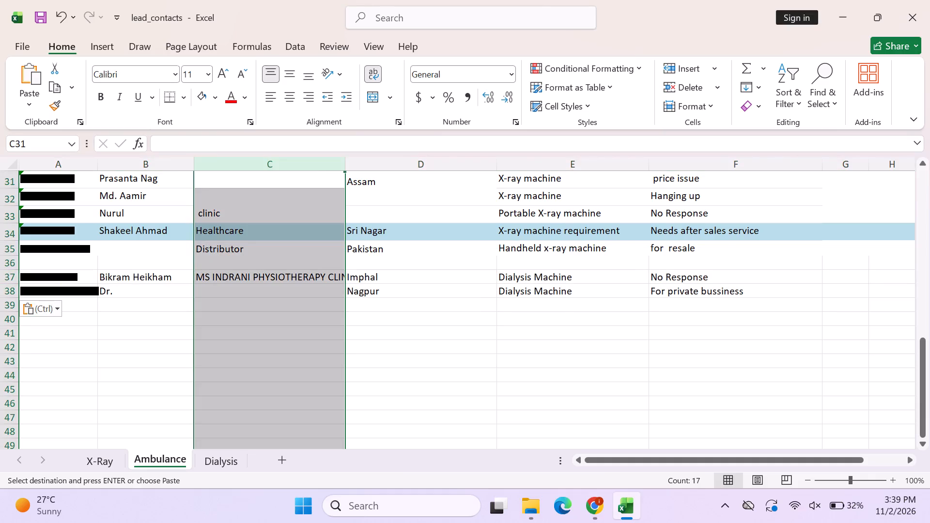
drag(344, 164, 403, 169)
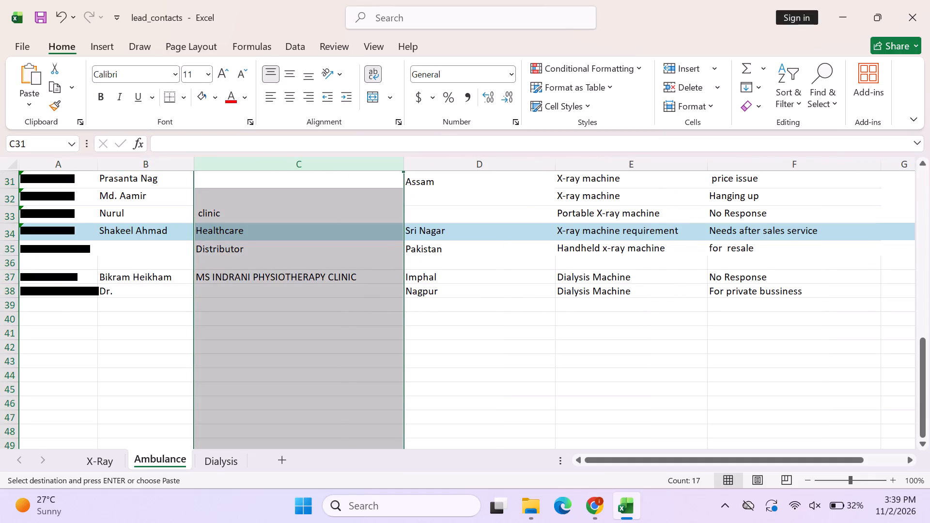
click(401, 164)
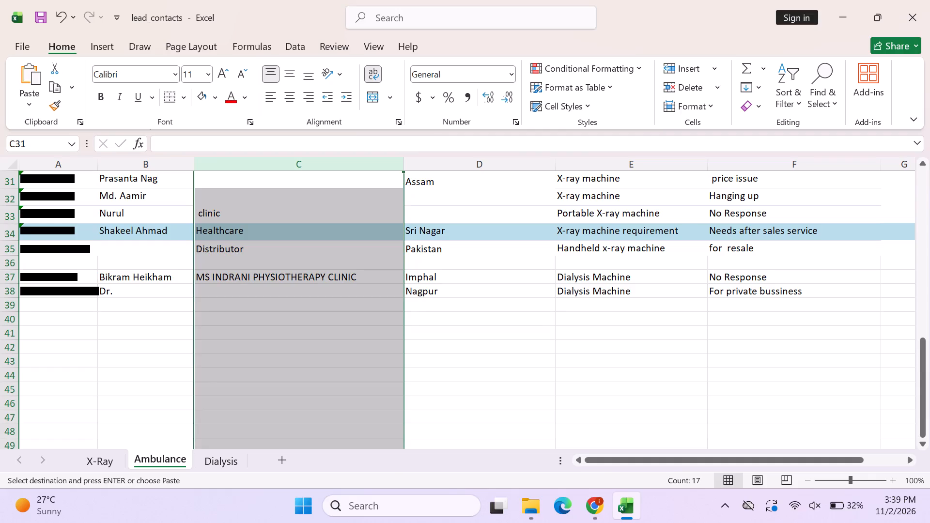
drag(403, 164, 357, 165)
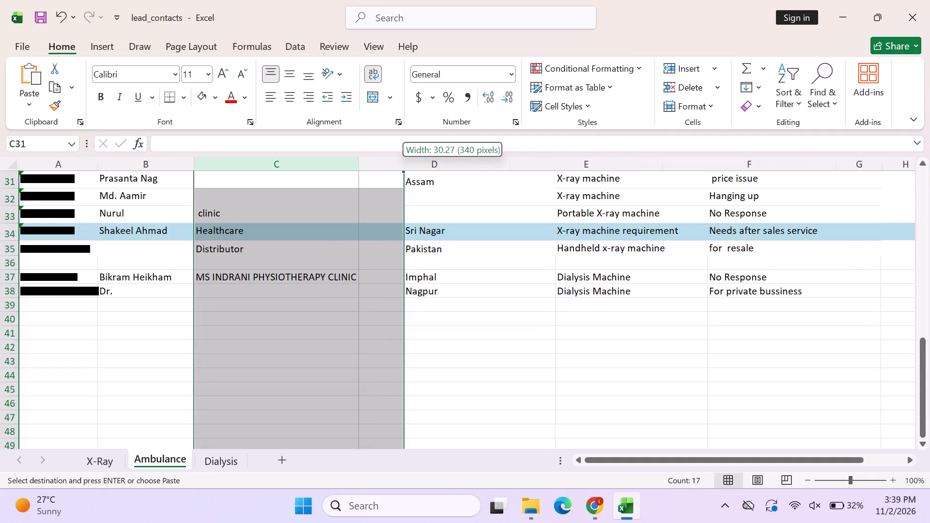
drag(357, 165, 360, 165)
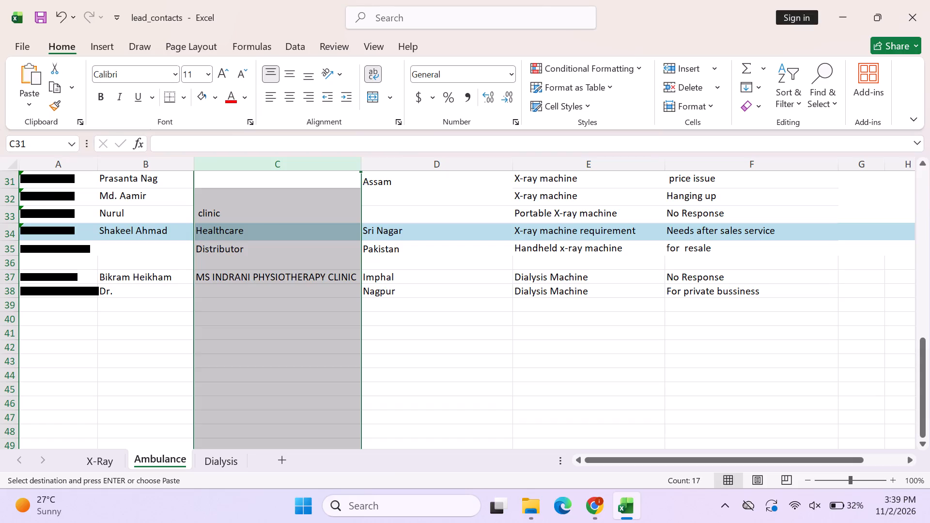
Copy rows 1 to 39 of the Ambulance sheet, from the header row through just below the last dialysis record.
click(158, 404)
scroll(158, 404, up, 7)
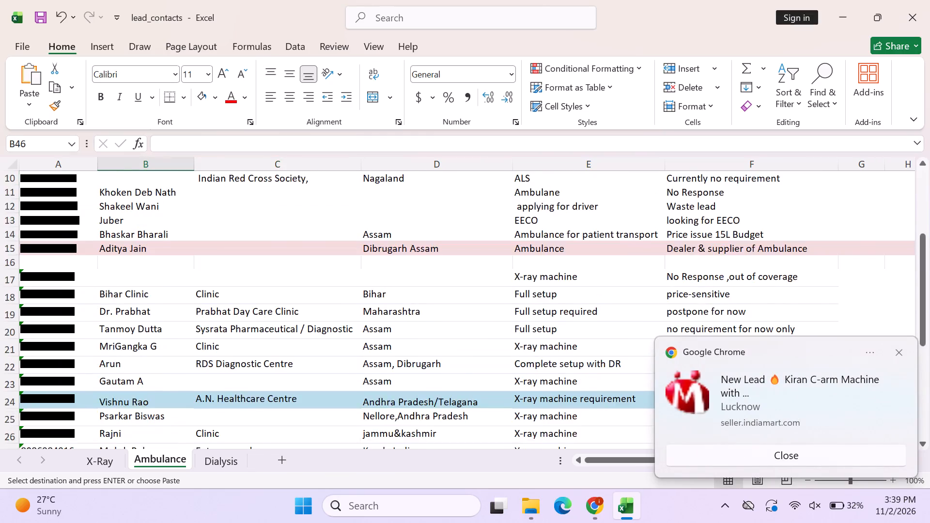
scroll(158, 404, up, 6)
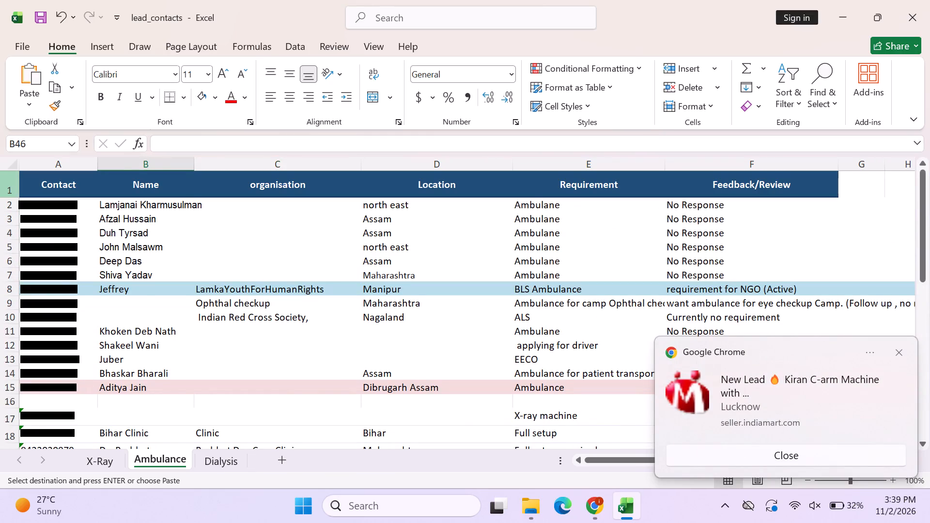
drag(9, 182, 579, 522)
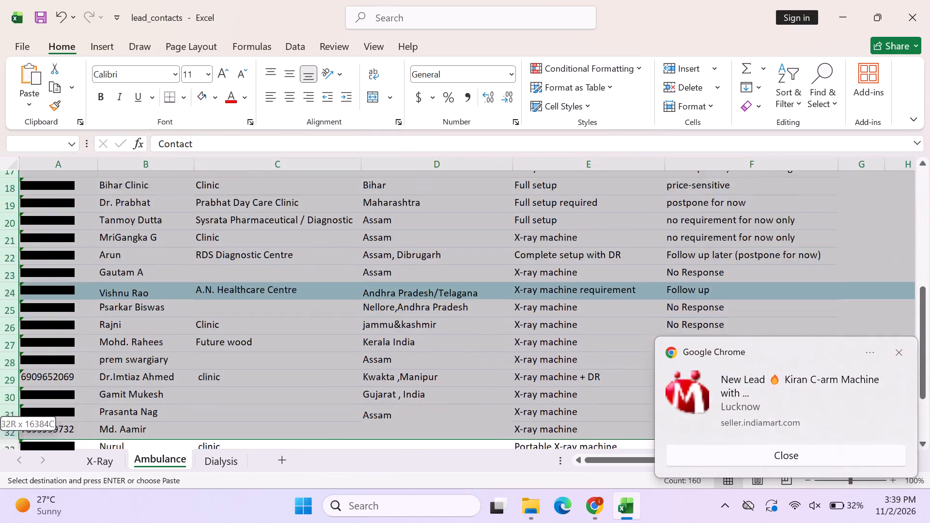
drag(579, 522, 589, 482)
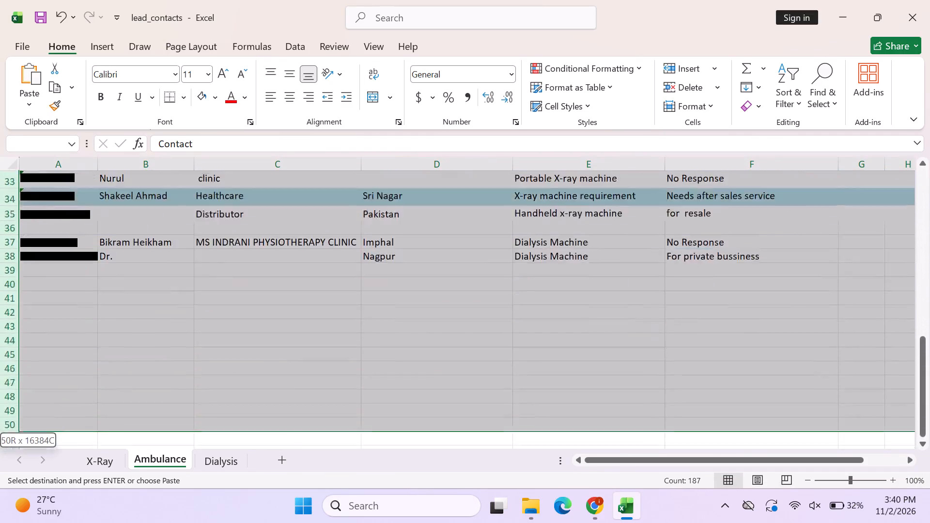
drag(589, 482, 638, 209)
scroll(629, 215, up, 5)
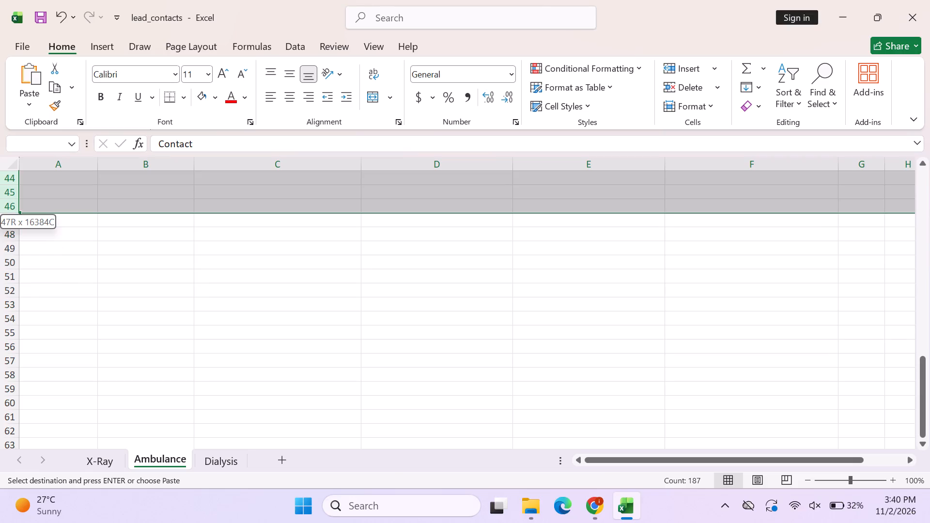
drag(638, 209, 651, 184)
scroll(641, 209, up, 9)
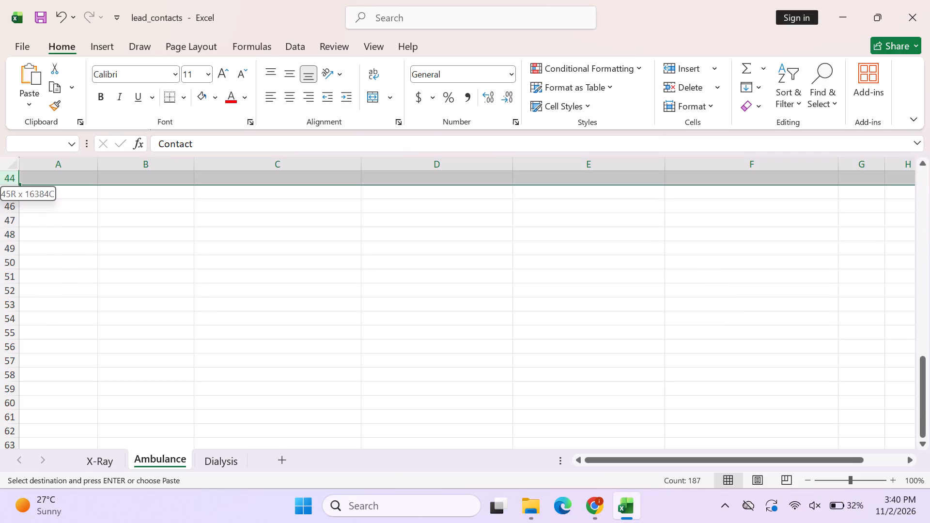
drag(651, 184, 650, 204)
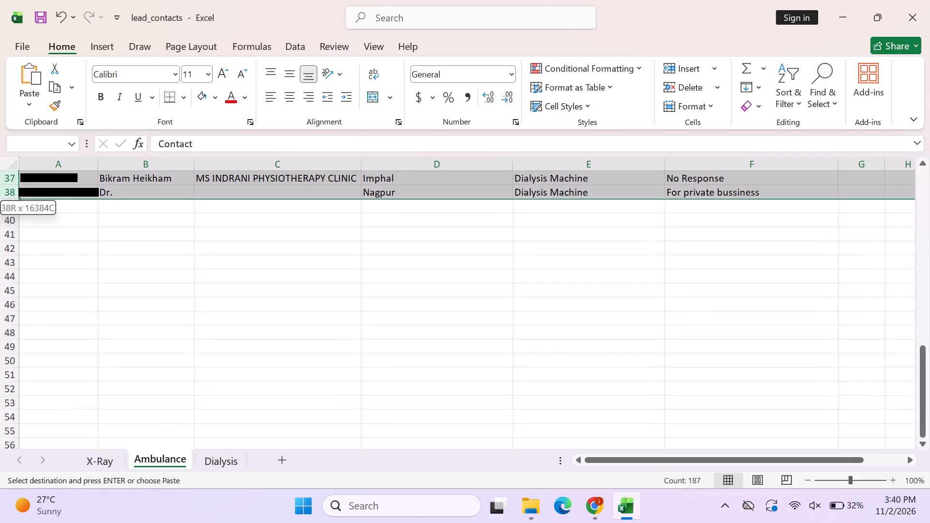
drag(650, 204, 652, 200)
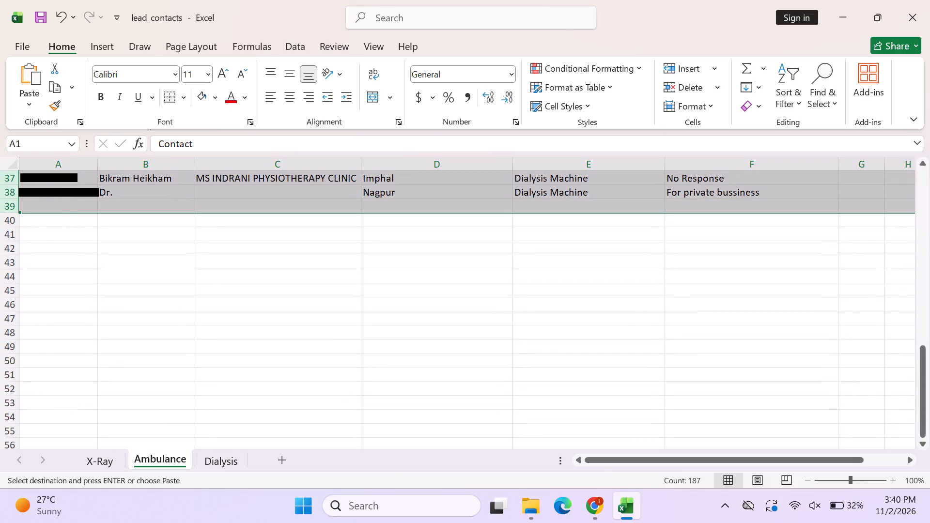
key(ctrl+c)
key(ctrl+c)
key(ctrl+c)
key(ctrl+c)
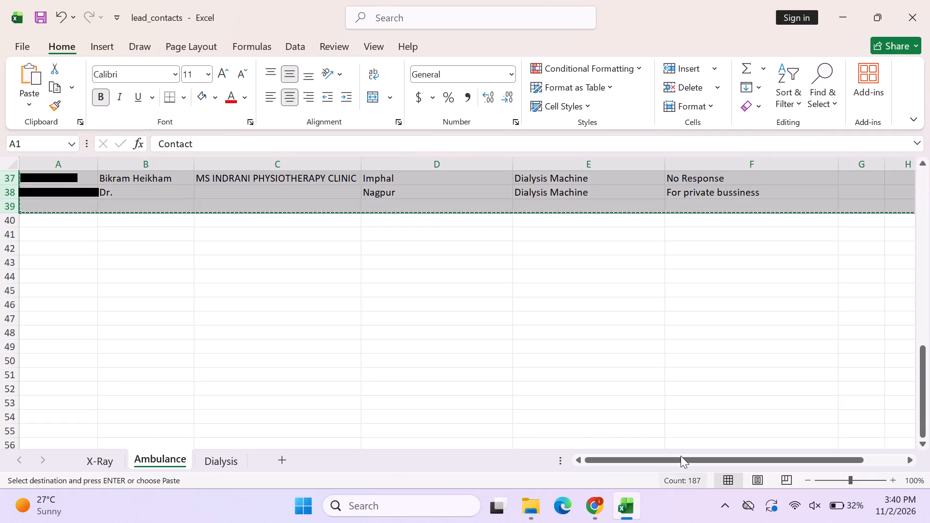
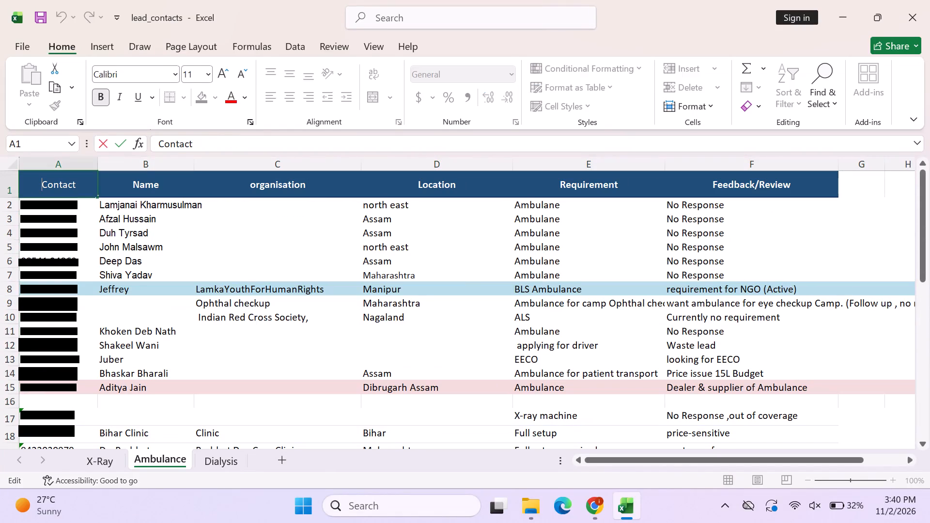
Select the consolidated lead list on the Ambulance sheet, header included, from cell A1 through F39.
click(113, 267)
drag(33, 185, 801, 425)
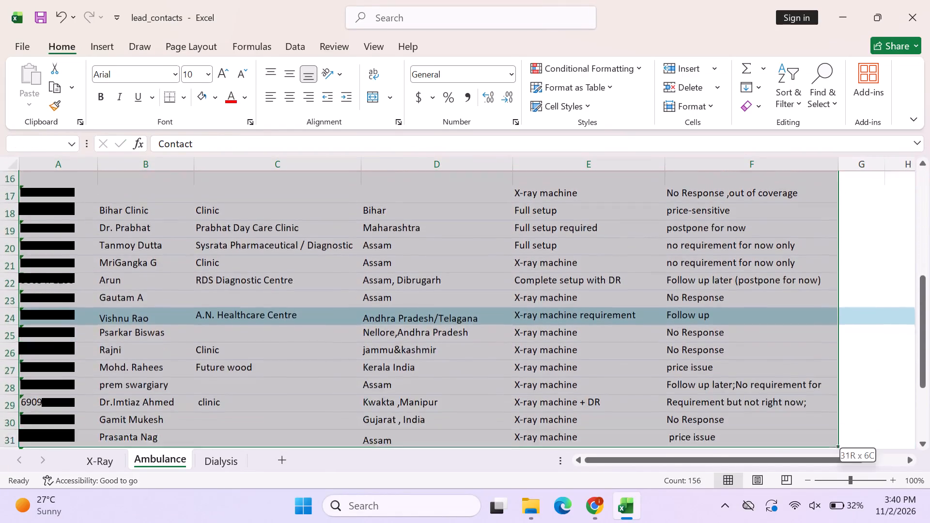
drag(801, 425, 801, 451)
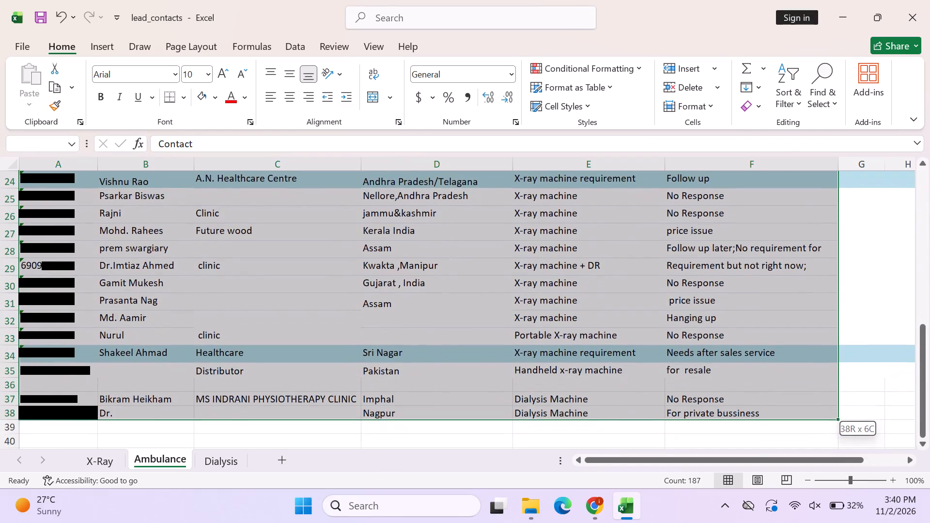
drag(801, 451, 801, 411)
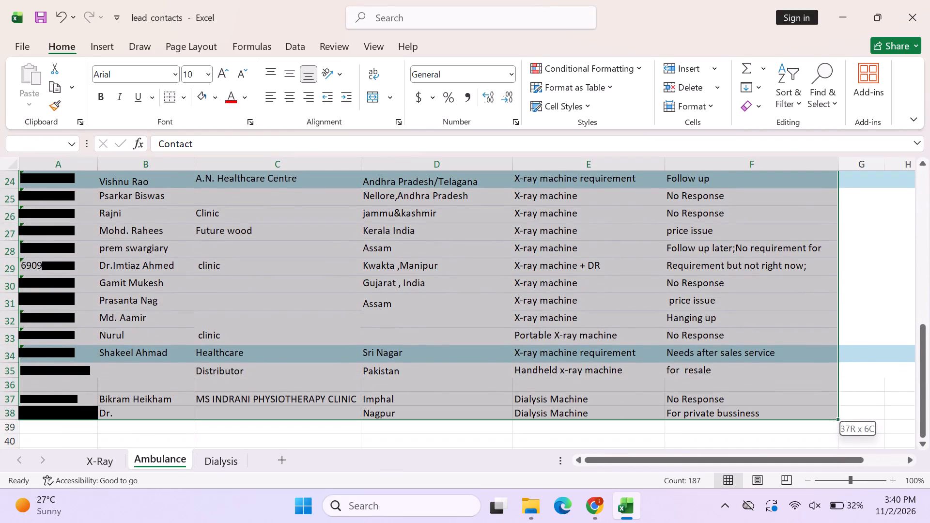
drag(801, 411, 801, 426)
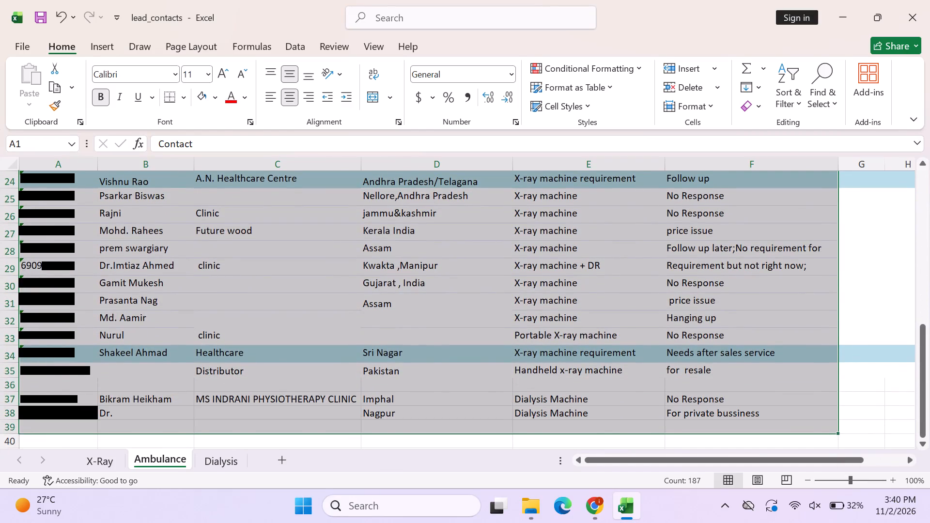
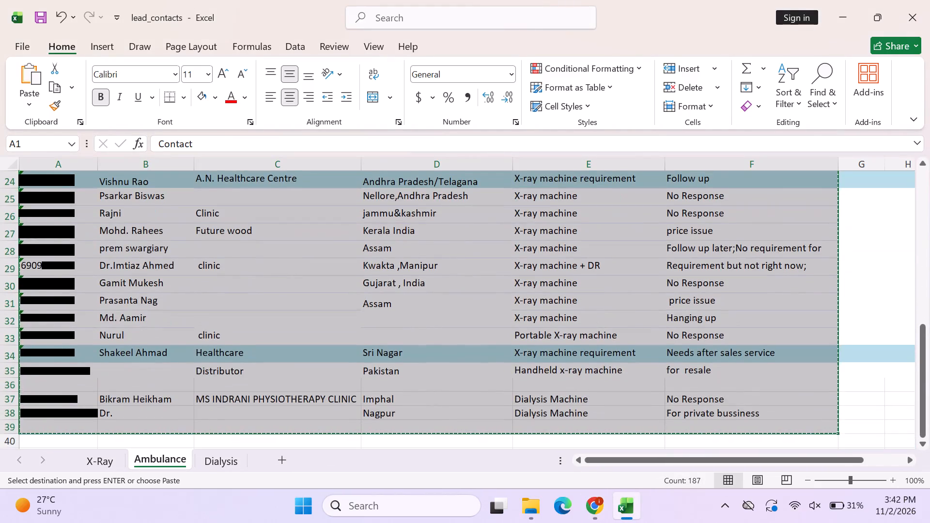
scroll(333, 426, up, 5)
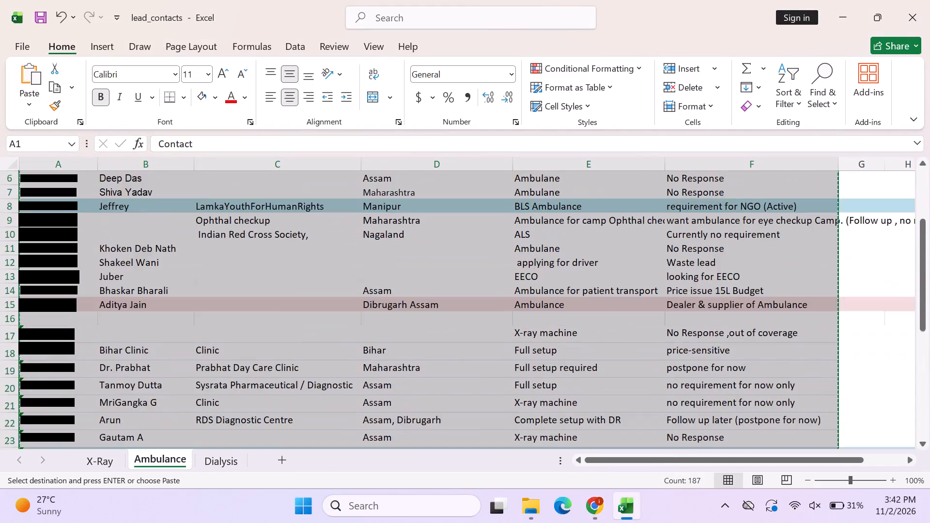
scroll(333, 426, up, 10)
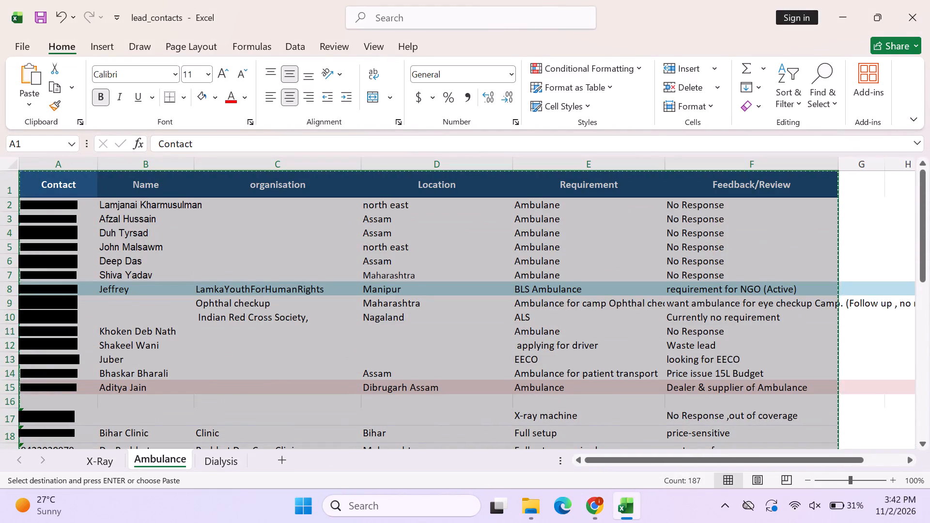
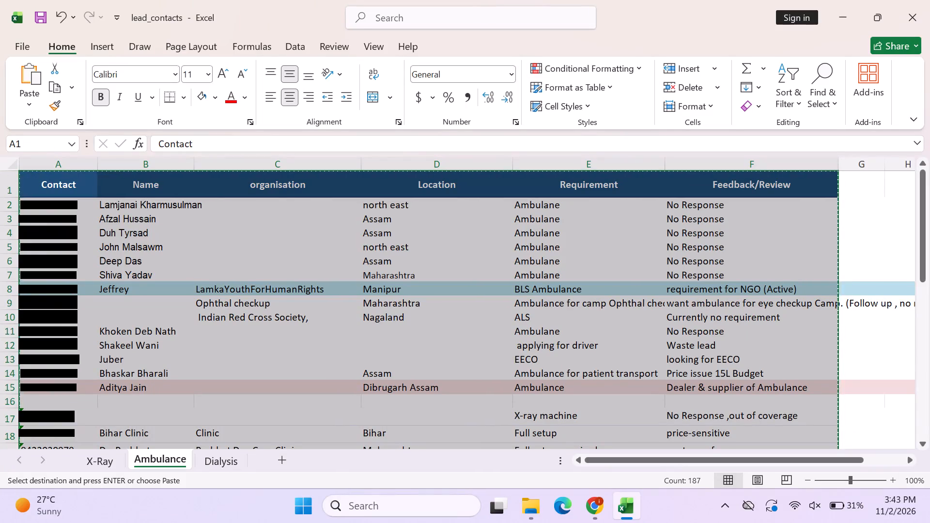
Switch to the X-Ray sheet and look through its contact rows, checking the requirement and feedback entries down to the last record.
click(103, 456)
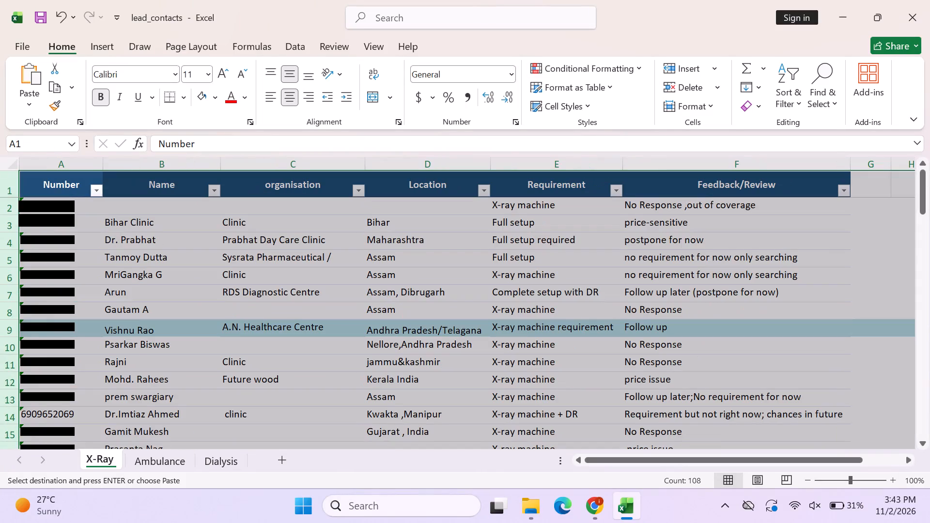
double_click(111, 458)
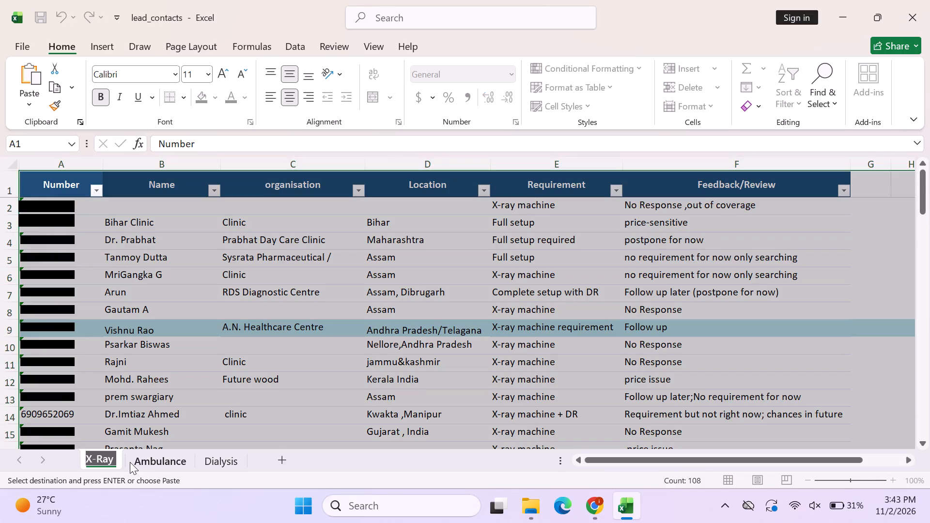
click(123, 459)
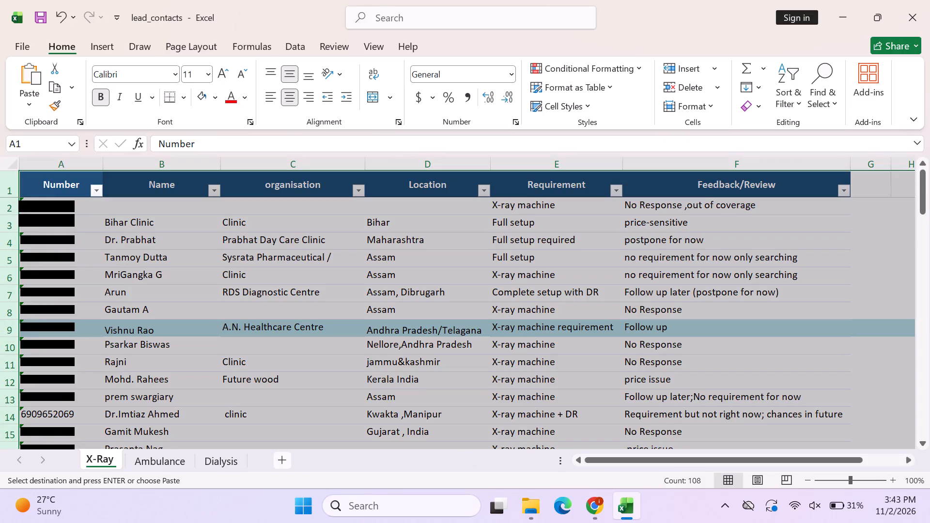
scroll(384, 359, up, 3)
scroll(384, 359, down, 4)
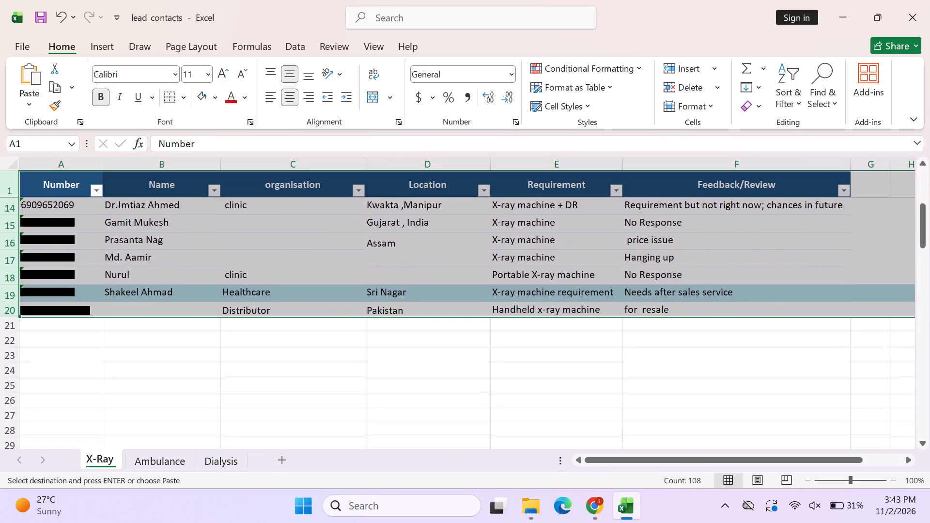
scroll(384, 359, down, 3)
scroll(384, 359, up, 11)
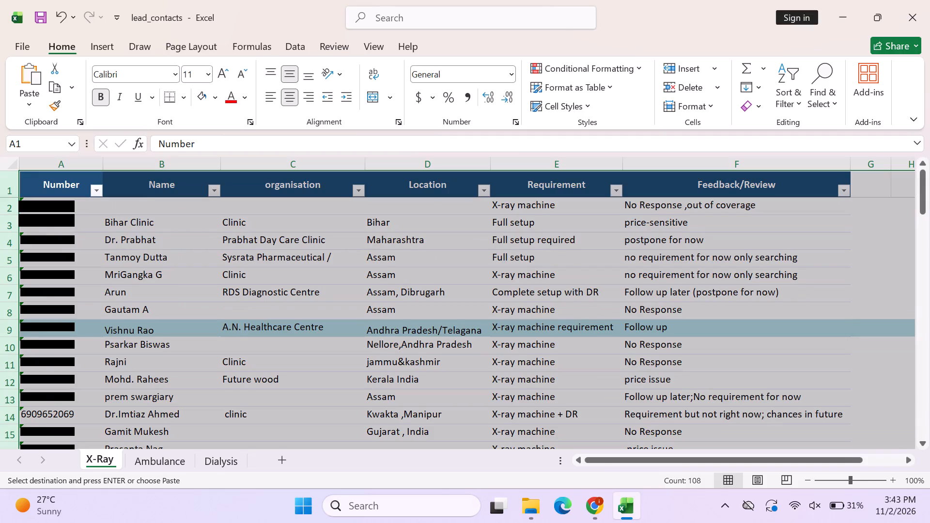
scroll(335, 304, down, 3)
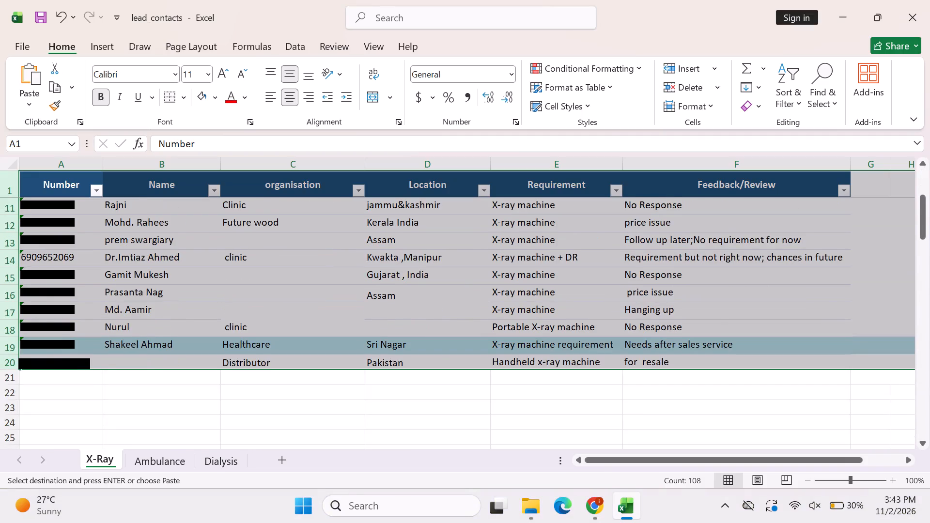
scroll(335, 304, up, 10)
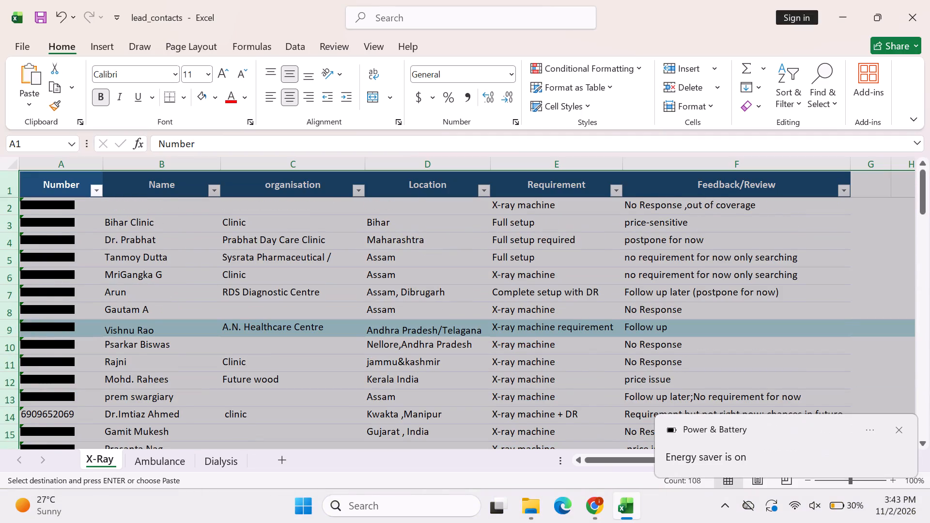
scroll(335, 304, up, 5)
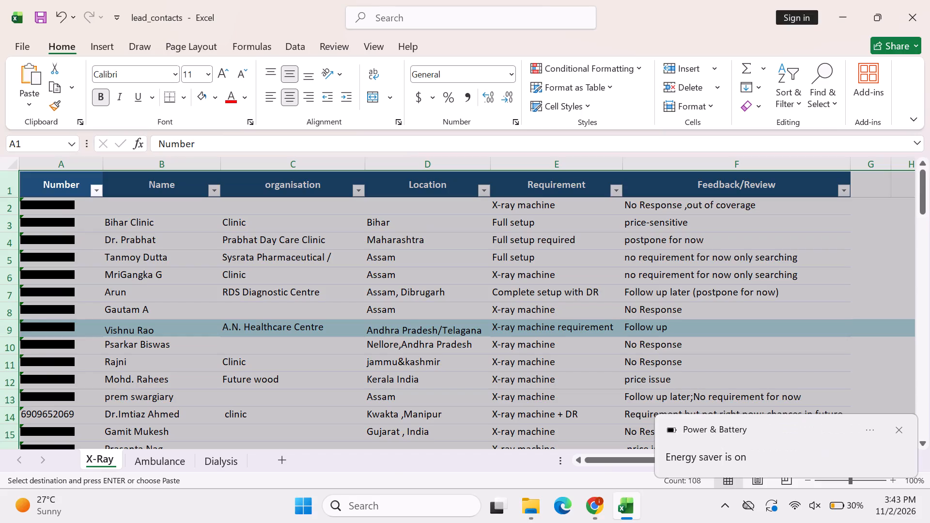